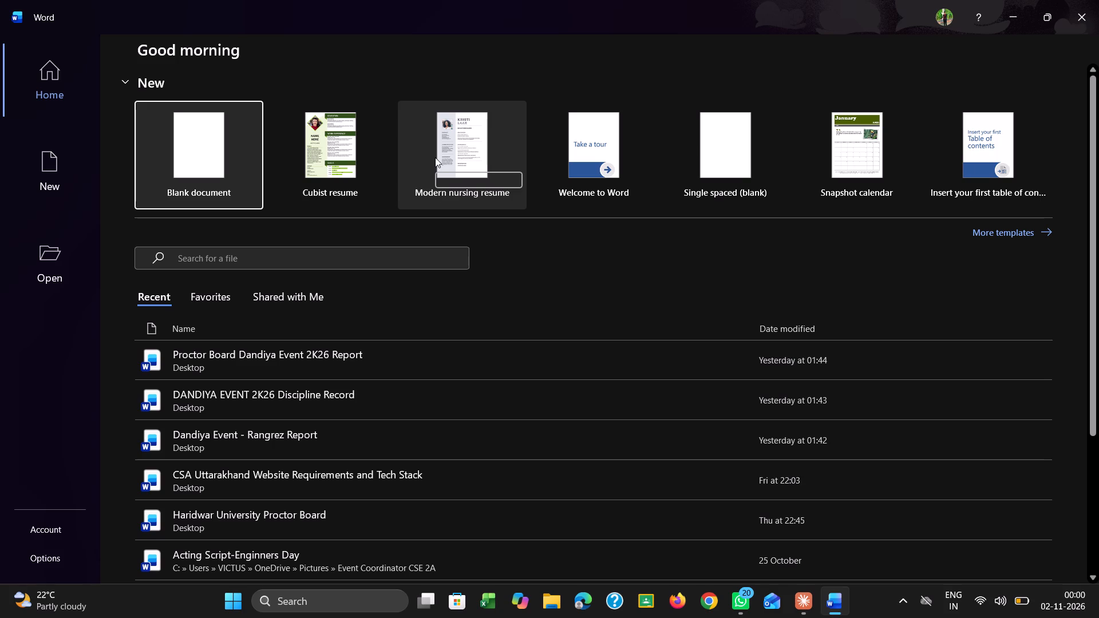
click(231, 141)
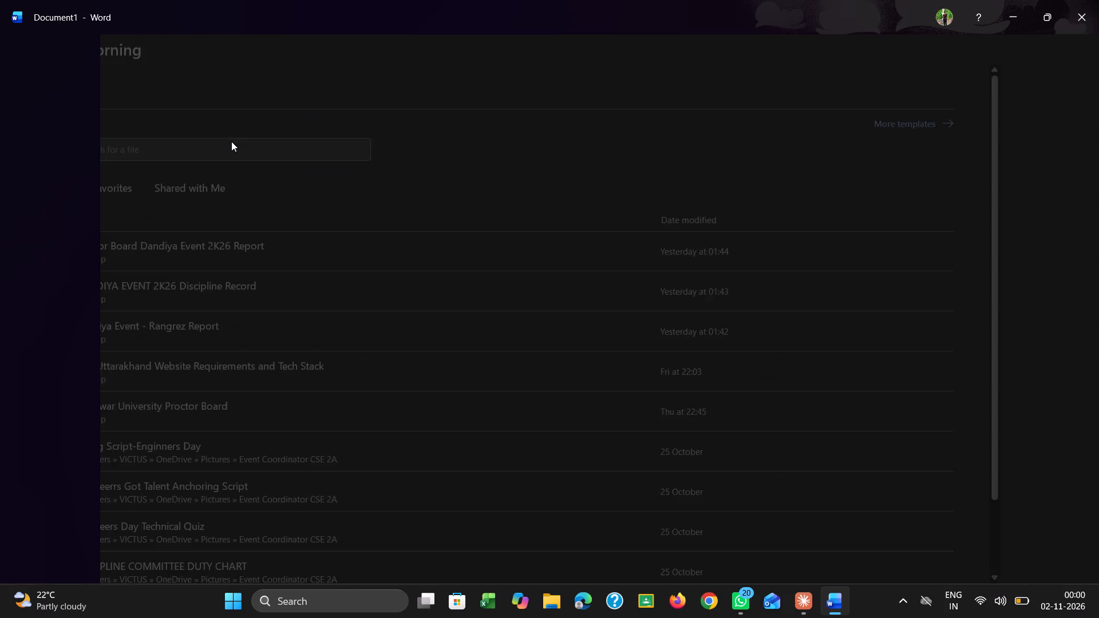
key(ctrl+v)
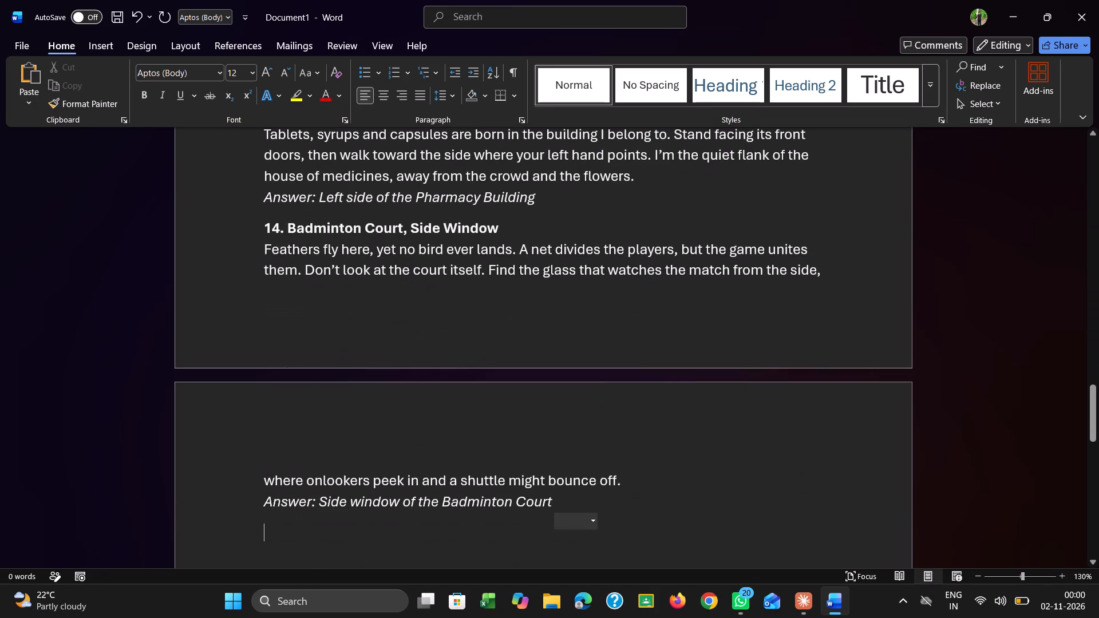
Delete the closing note, the pasted request and the intro line between the answer of riddle 12 and the heading of riddle 13.
scroll(430, 305, right, 1)
scroll(430, 305, up, 1)
scroll(430, 305, right, 1)
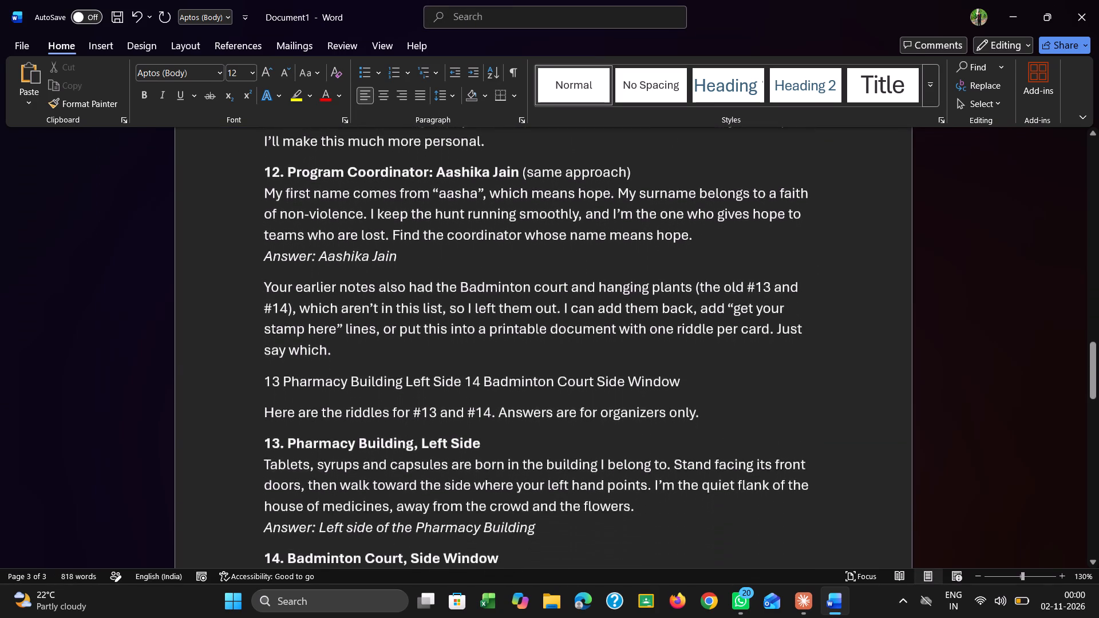
scroll(430, 305, right, 1)
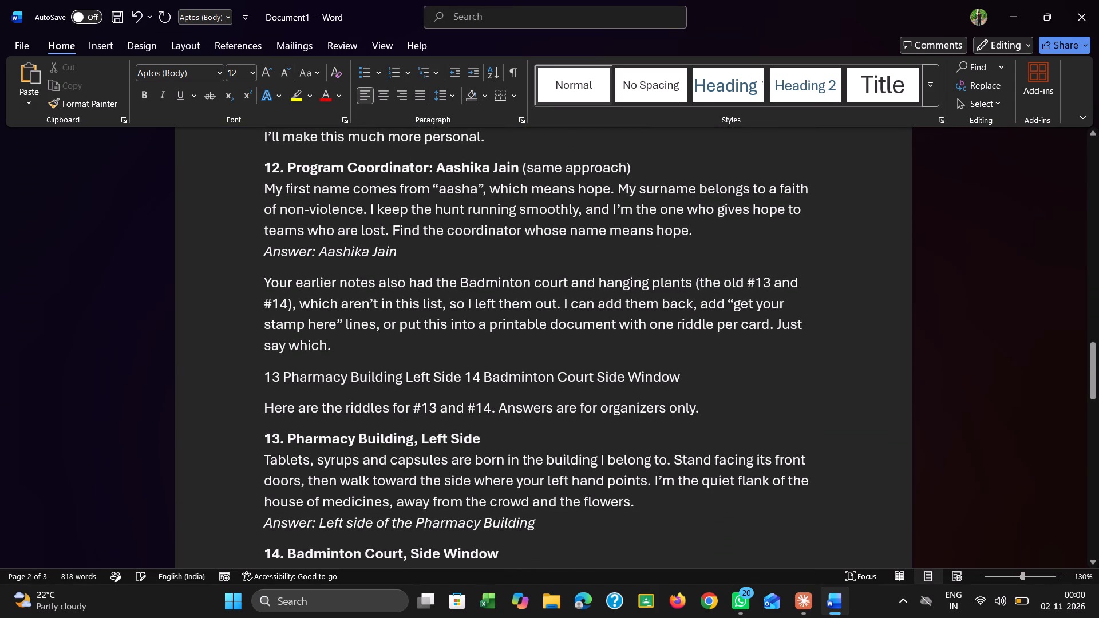
click(709, 407)
key(BackSpace)
key(BackSpace)
key(BackSpace)
key(BackSpace)
key(BackSpace)
key(BackSpace)
key(BackSpace)
key(BackSpace)
key(BackSpace)
key(BackSpace)
key(BackSpace)
key(BackSpace)
key(BackSpace)
key(BackSpace)
key(BackSpace)
key(BackSpace)
key(BackSpace)
key(BackSpace)
key(BackSpace)
key(BackSpace)
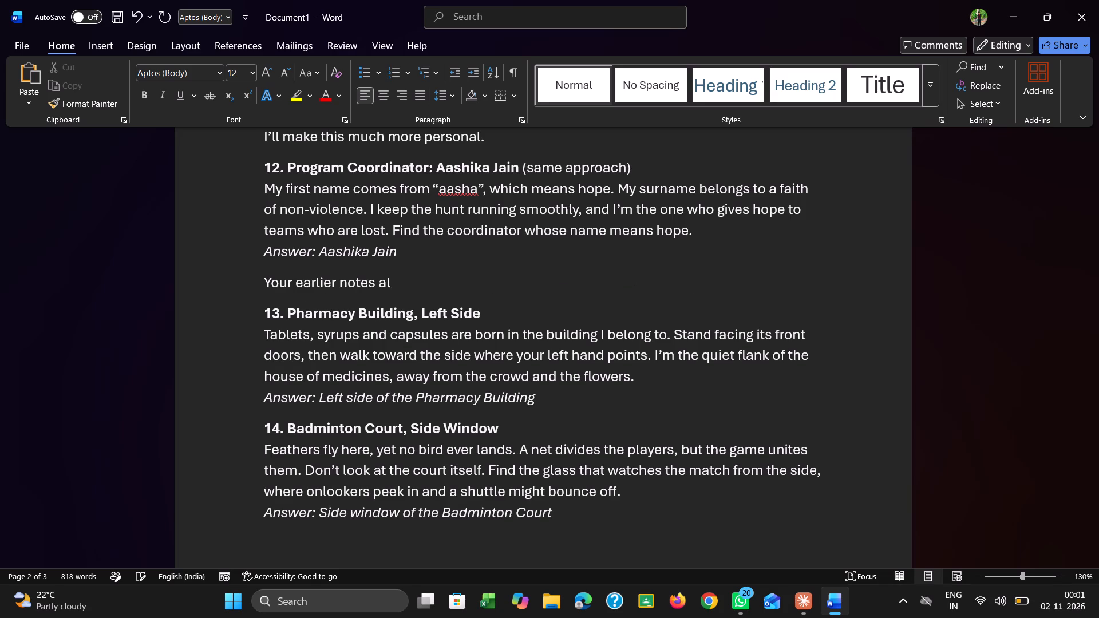
key(BackSpace)
key(BackSpace)
key(BackSpace)
key(BackSpace)
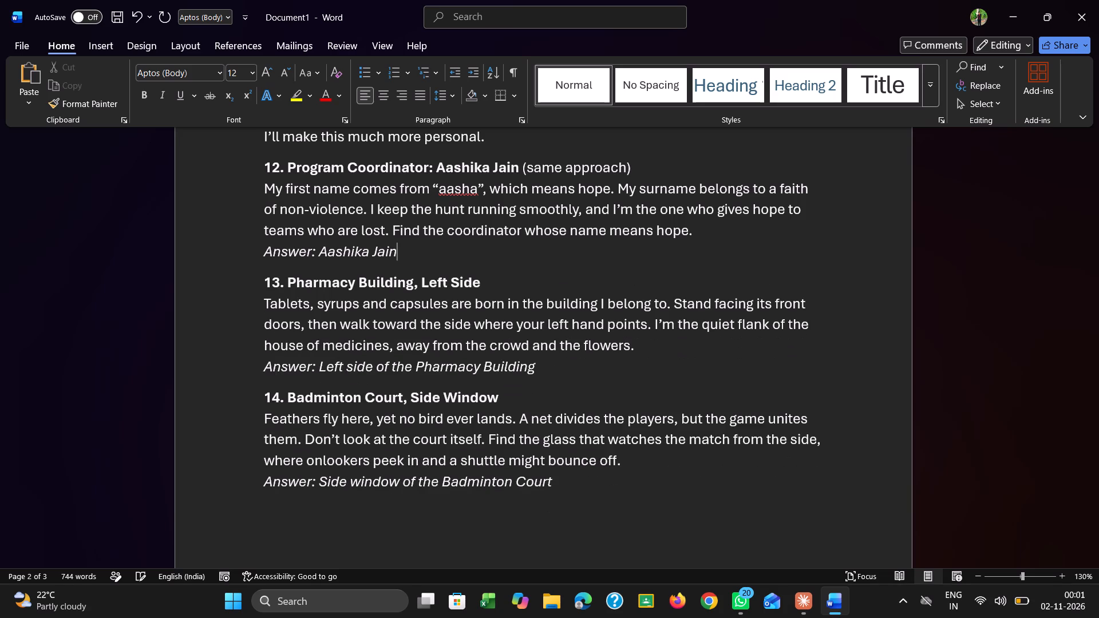
Delete the last sentence of riddle 1, Registrar Room, starting at "Find the office", so it ends at "cool inside.".
scroll(709, 407, up, 16)
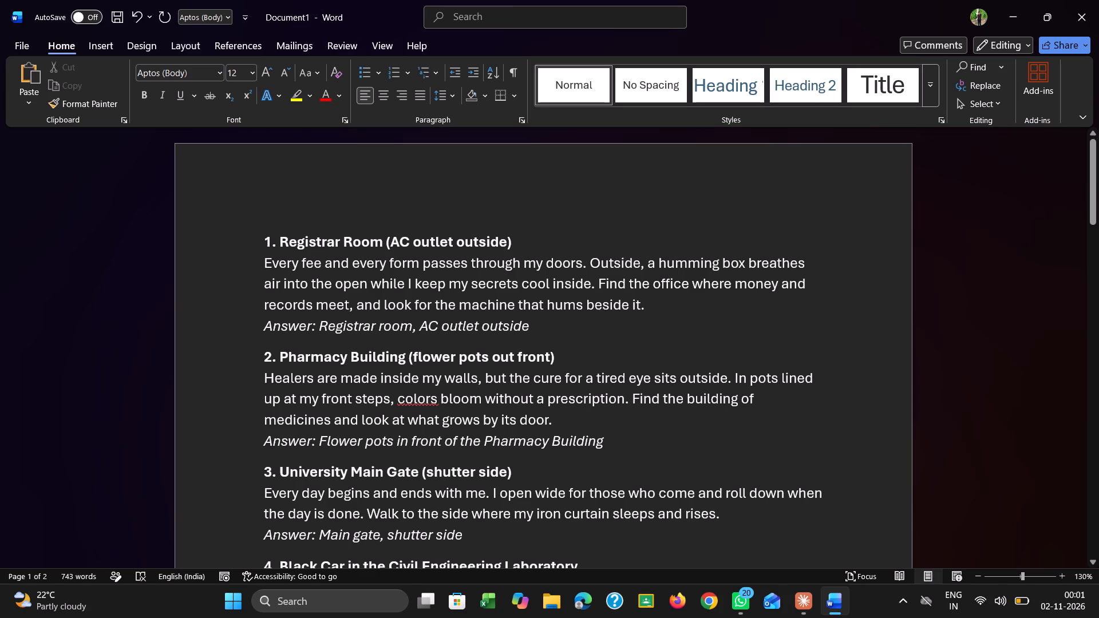
click(647, 308)
key(BackSpace)
key(BackSpace)
key(BackSpace)
key(BackSpace)
key(BackSpace)
key(BackSpace)
key(BackSpace)
key(BackSpace)
key(BackSpace)
key(BackSpace)
key(BackSpace)
key(BackSpace)
key(BackSpace)
key(BackSpace)
key(BackSpace)
key(BackSpace)
key(BackSpace)
key(BackSpace)
key(BackSpace)
key(BackSpace)
key(BackSpace)
key(BackSpace)
key(BackSpace)
key(BackSpace)
key(BackSpace)
key(BackSpace)
key(BackSpace)
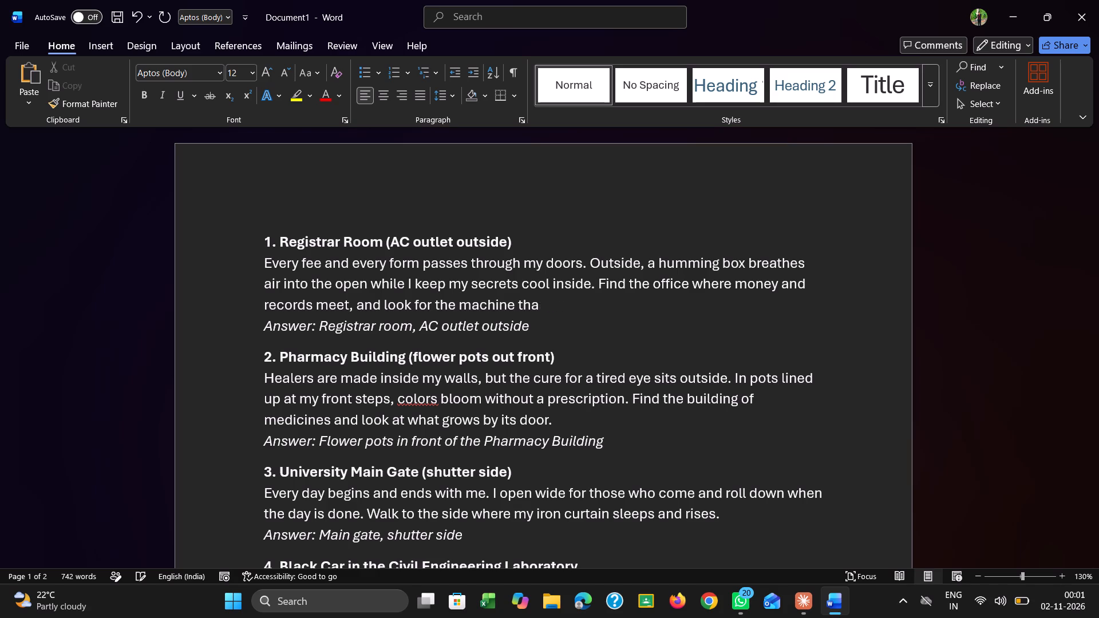
key(BackSpace)
key(BackSpace)
key(BackSpace)
key(BackSpace)
key(BackSpace)
key(BackSpace)
key(BackSpace)
key(BackSpace)
key(BackSpace)
key(BackSpace)
key(BackSpace)
key(BackSpace)
key(BackSpace)
key(BackSpace)
key(BackSpace)
key(BackSpace)
key(BackSpace)
key(BackSpace)
key(BackSpace)
key(BackSpace)
key(BackSpace)
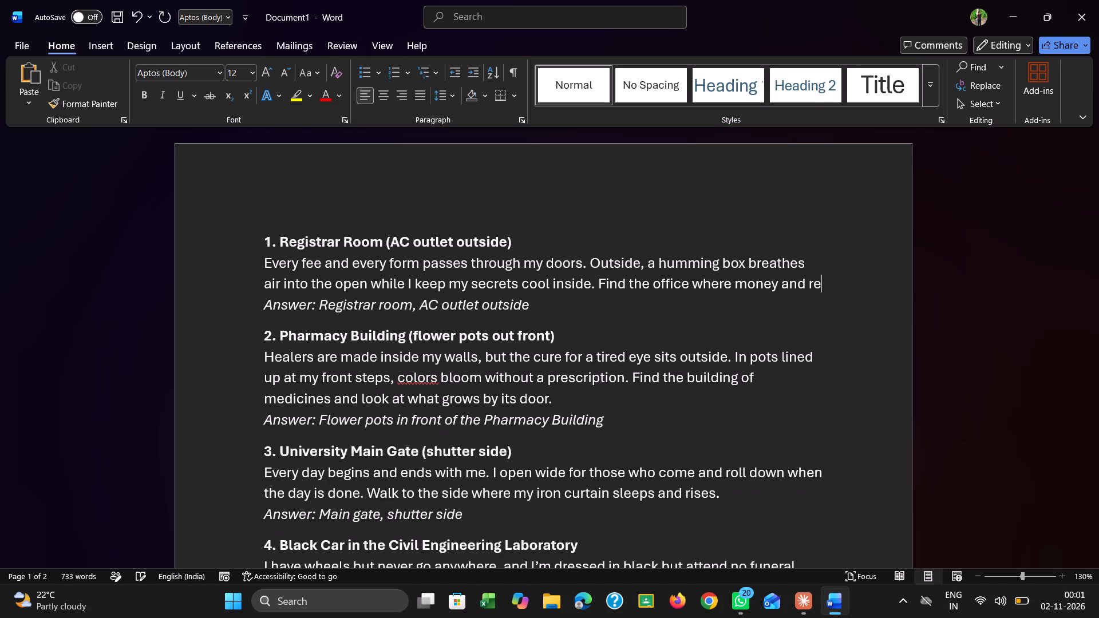
key(BackSpace)
key(BackSpace)
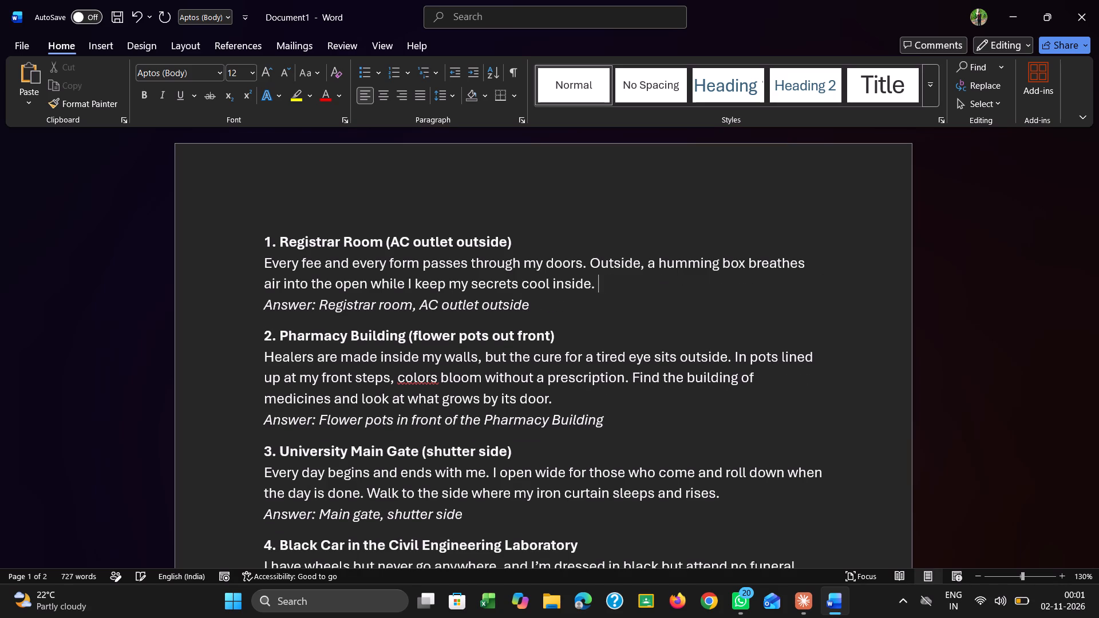
key(BackSpace)
Delete the closing hint "Find the building of medicines and look at what grows by its door." from riddle 2, Pharmacy Building.
scroll(557, 347, down, 1)
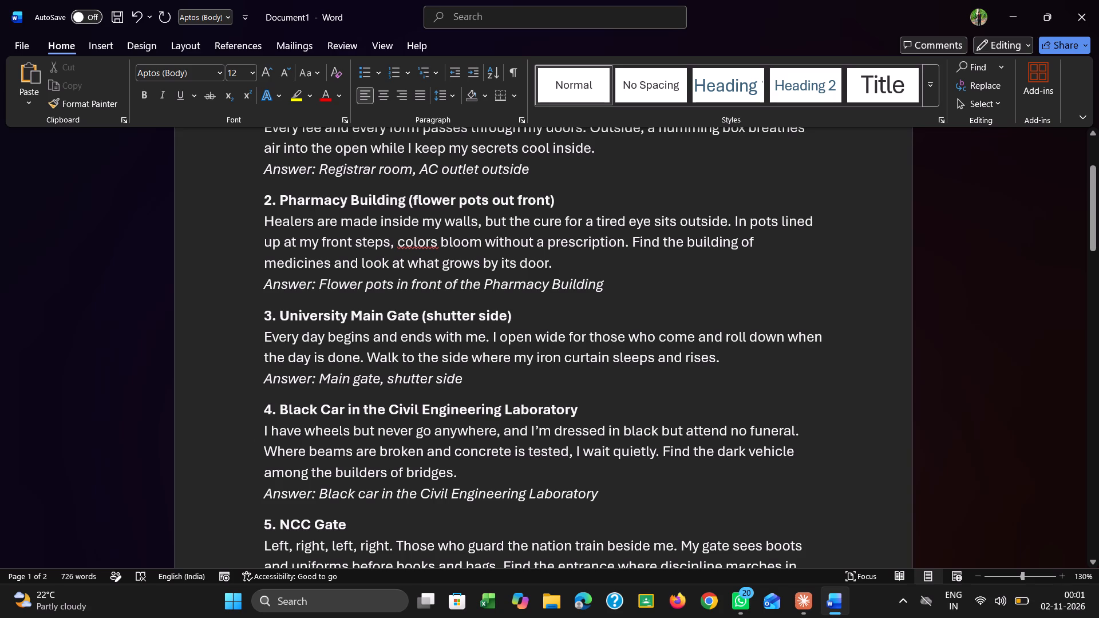
click(548, 262)
click(556, 262)
key(BackSpace)
key(BackSpace)
key(BackSpace)
key(BackSpace)
key(BackSpace)
key(BackSpace)
key(BackSpace)
key(BackSpace)
key(BackSpace)
key(BackSpace)
key(BackSpace)
key(BackSpace)
key(BackSpace)
key(BackSpace)
key(BackSpace)
key(BackSpace)
key(BackSpace)
key(BackSpace)
key(BackSpace)
key(BackSpace)
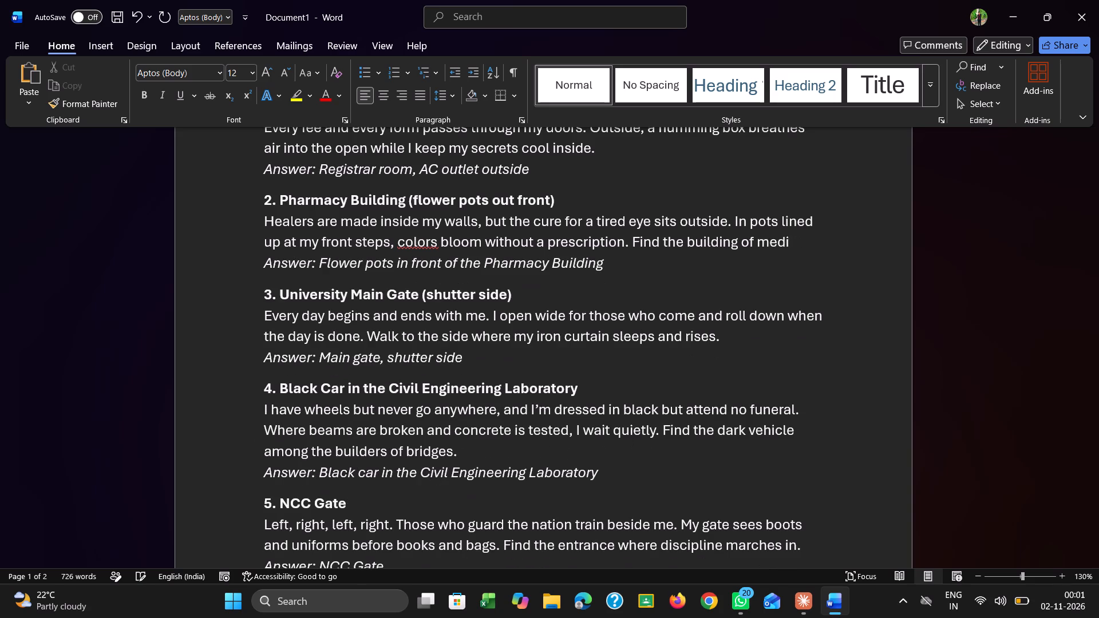
key(BackSpace)
key(BackSpace)
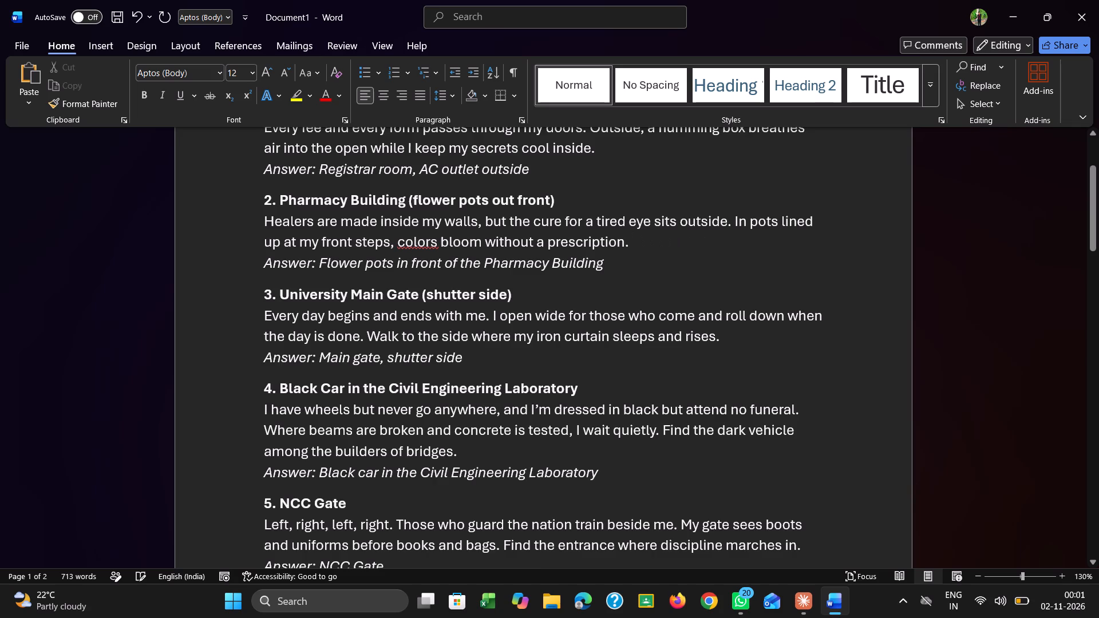
Delete the sentence "Walk to the side where my iron curtain sleeps and rises." from riddle 3, University Main Gate.
scroll(516, 318, down, 1)
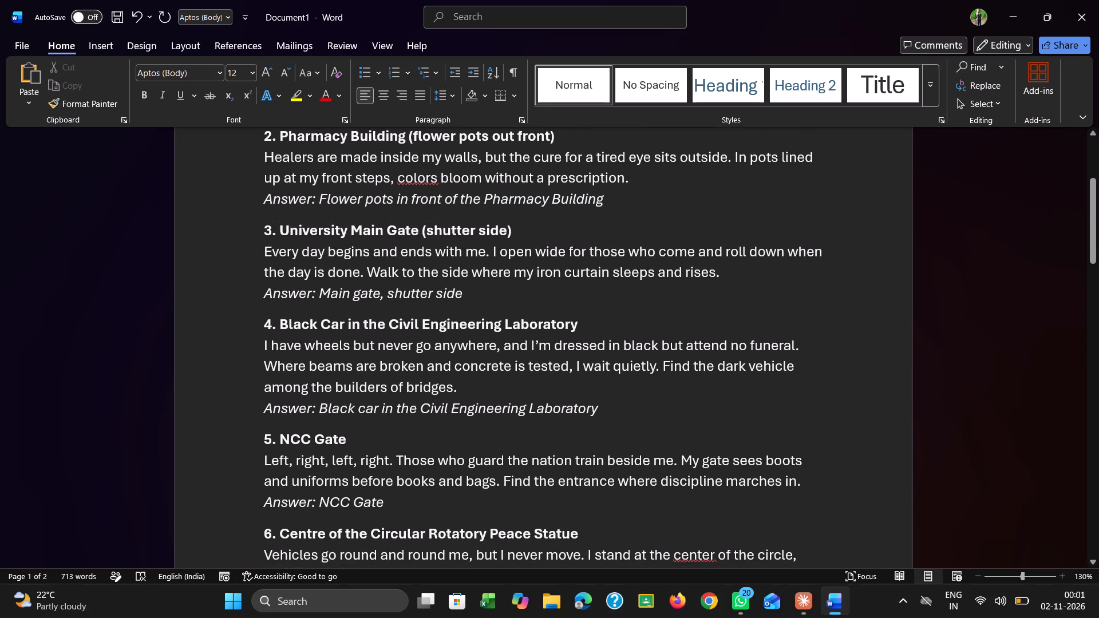
click(726, 272)
key(BackSpace)
key(BackSpace)
key(BackSpace)
key(BackSpace)
key(BackSpace)
key(BackSpace)
key(BackSpace)
key(BackSpace)
key(BackSpace)
key(BackSpace)
key(BackSpace)
key(BackSpace)
key(BackSpace)
key(BackSpace)
key(BackSpace)
key(BackSpace)
key(BackSpace)
key(BackSpace)
key(BackSpace)
key(BackSpace)
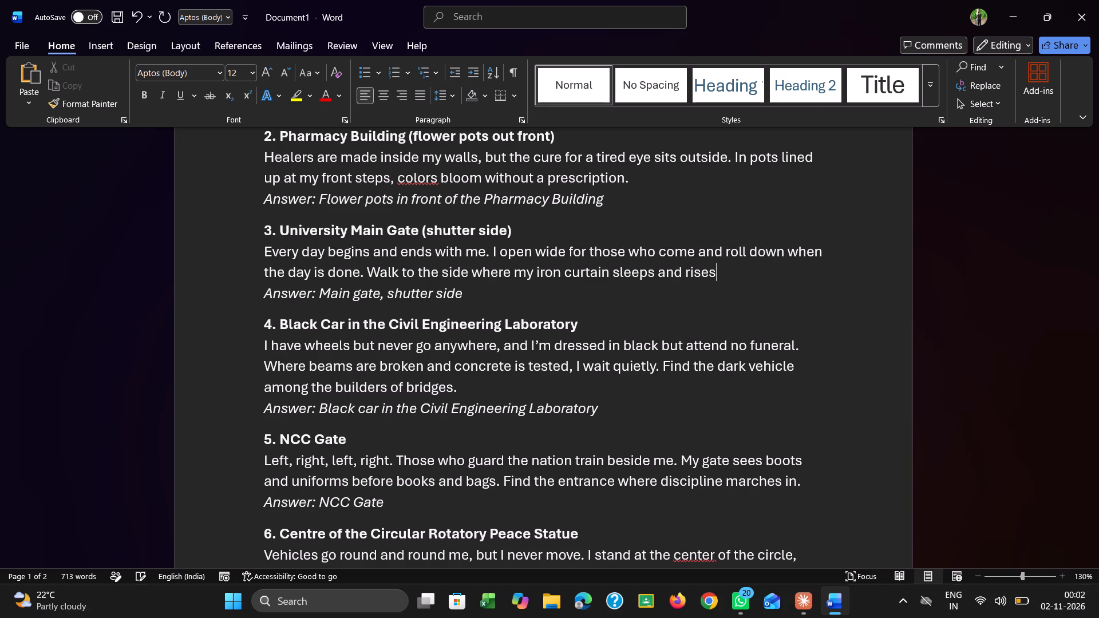
key(BackSpace)
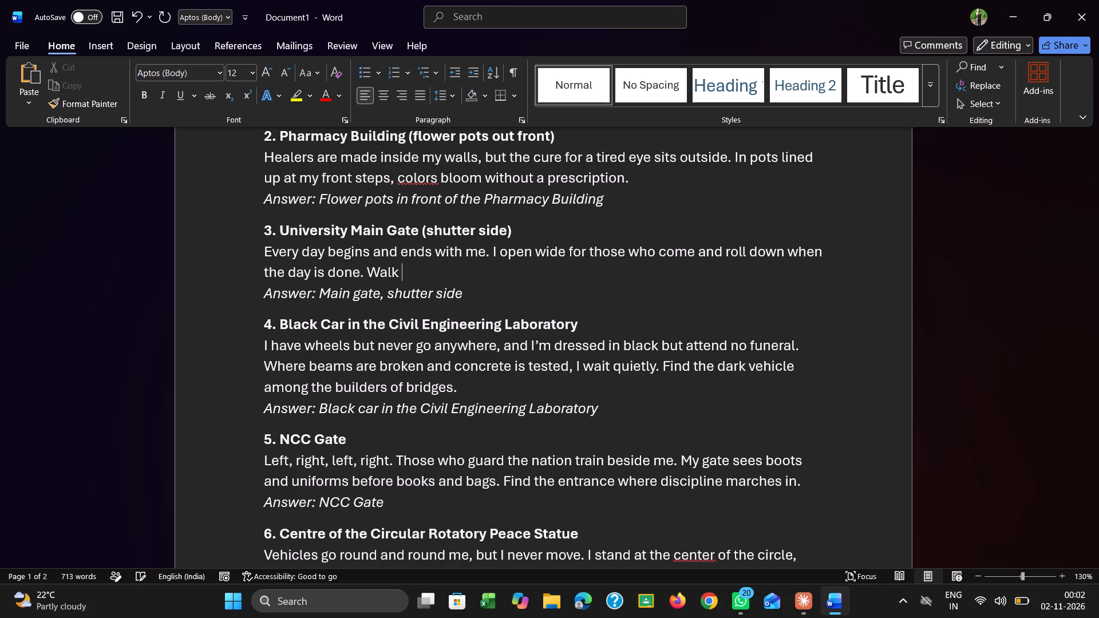
key(BackSpace)
key(BackSpace)
key(BackSpace)
key(BackSpace)
key(BackSpace)
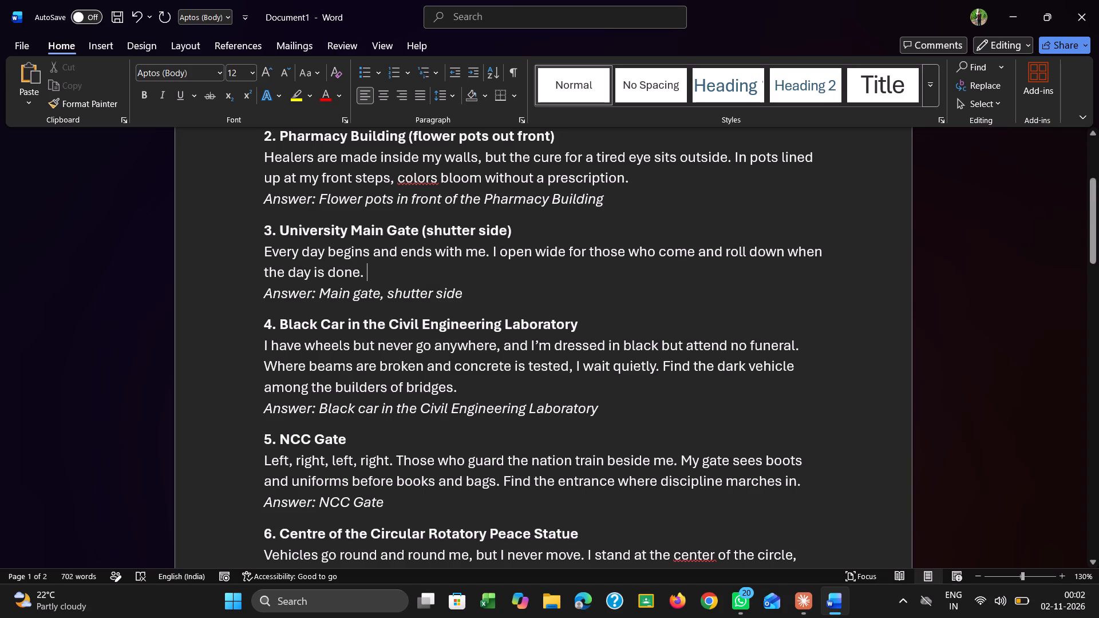
Delete the closing hint "Find the dark vehicle among the builders of bridges." from riddle 4, Black Car.
scroll(710, 327, down, 1)
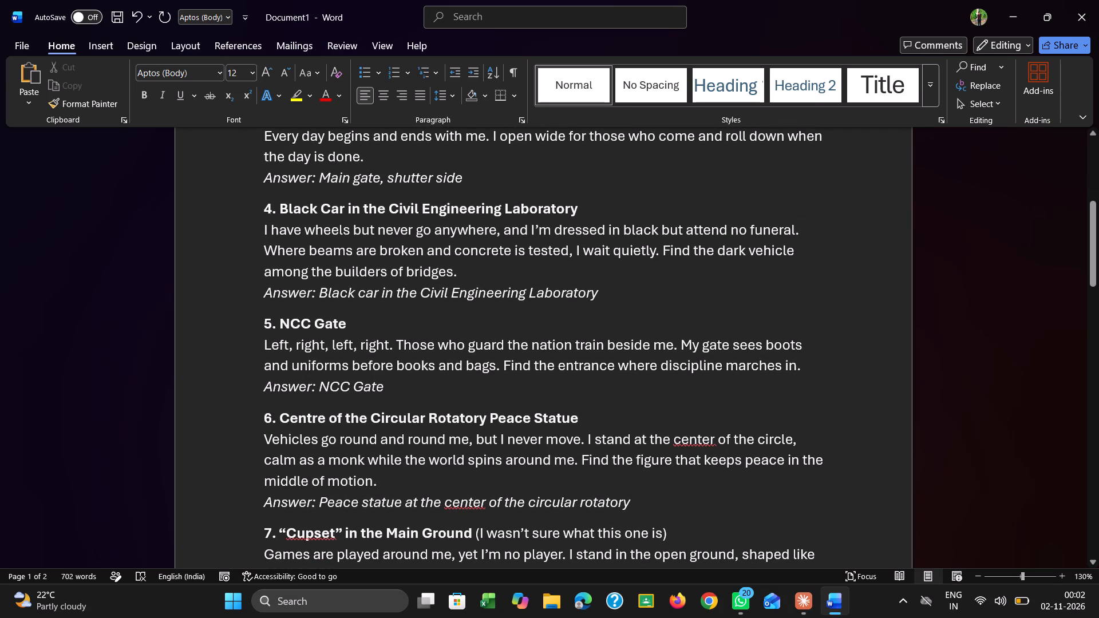
click(477, 273)
key(BackSpace)
key(BackSpace)
key(BackSpace)
key(BackSpace)
key(BackSpace)
key(BackSpace)
key(BackSpace)
key(BackSpace)
key(BackSpace)
key(BackSpace)
key(BackSpace)
key(BackSpace)
key(BackSpace)
key(BackSpace)
key(BackSpace)
key(BackSpace)
key(BackSpace)
key(BackSpace)
key(BackSpace)
key(BackSpace)
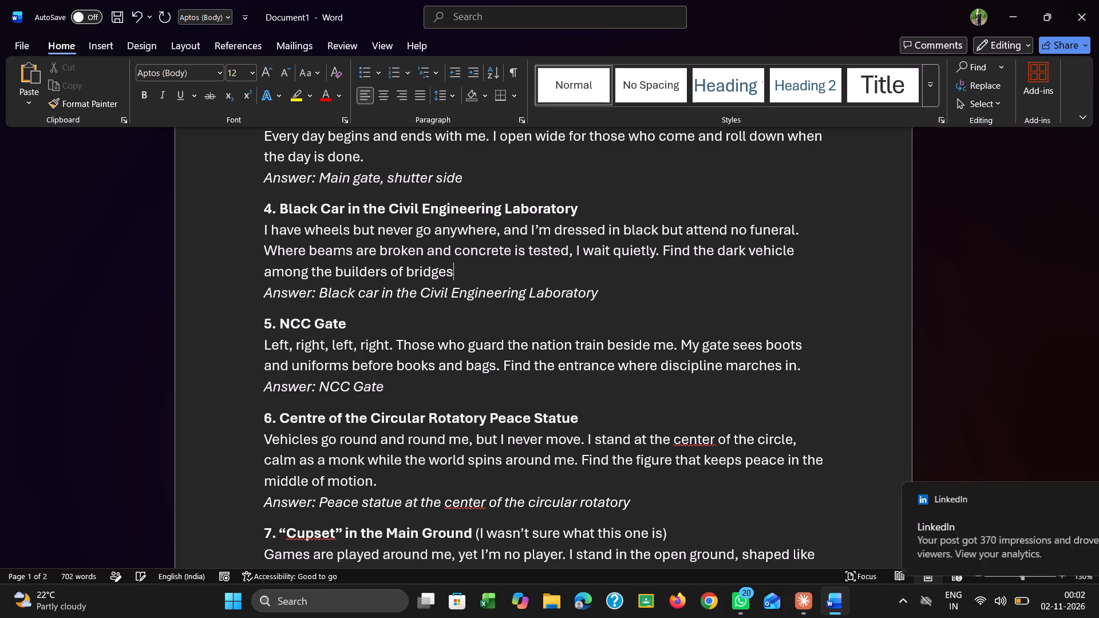
key(BackSpace)
key(BackSpace)
key(BackSpace)
key(BackSpace)
key(BackSpace)
key(BackSpace)
key(BackSpace)
key(BackSpace)
key(BackSpace)
key(BackSpace)
key(BackSpace)
key(BackSpace)
key(BackSpace)
key(BackSpace)
key(BackSpace)
key(BackSpace)
key(BackSpace)
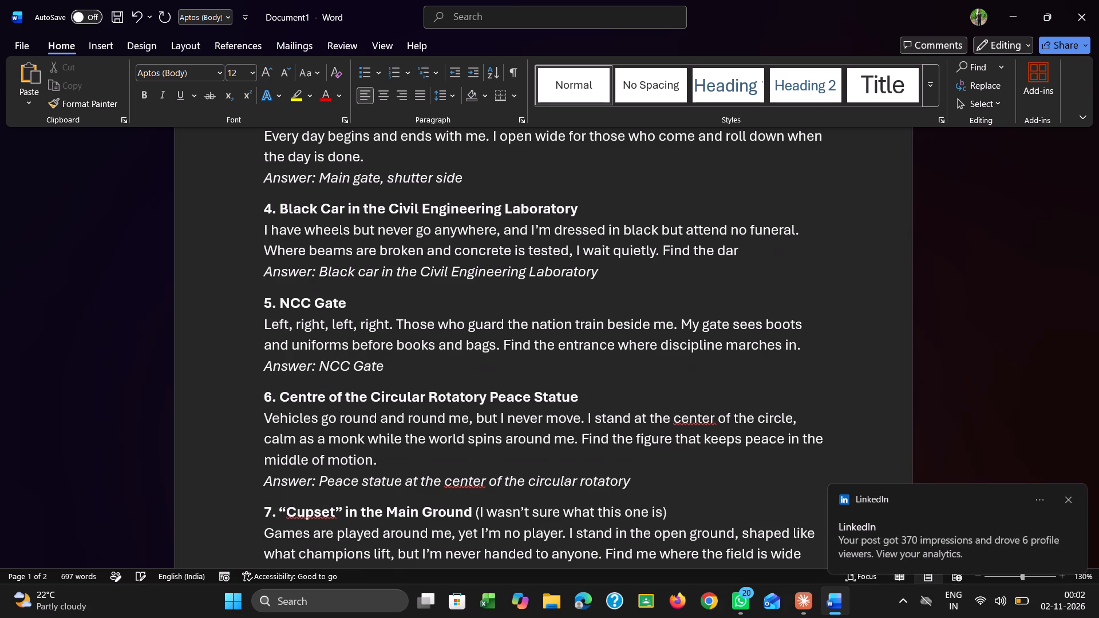
key(BackSpace)
key(BackSpace)
key(BackSpace)
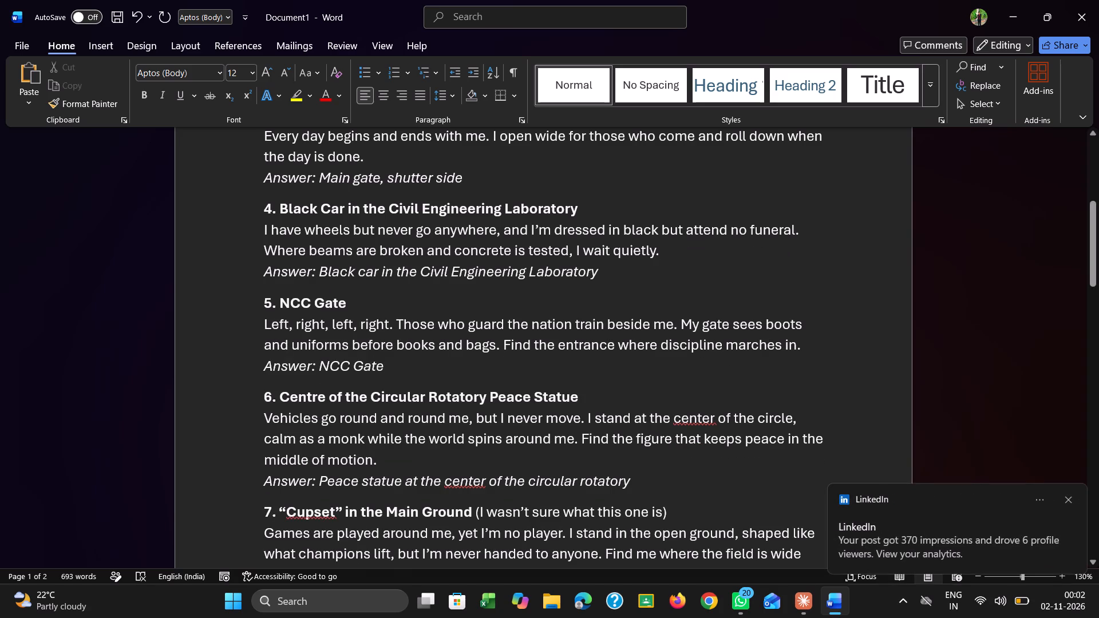
Delete the closing hint "Find the entrance where discipline marches in." from riddle 5, NCC Gate.
scroll(385, 323, down, 1)
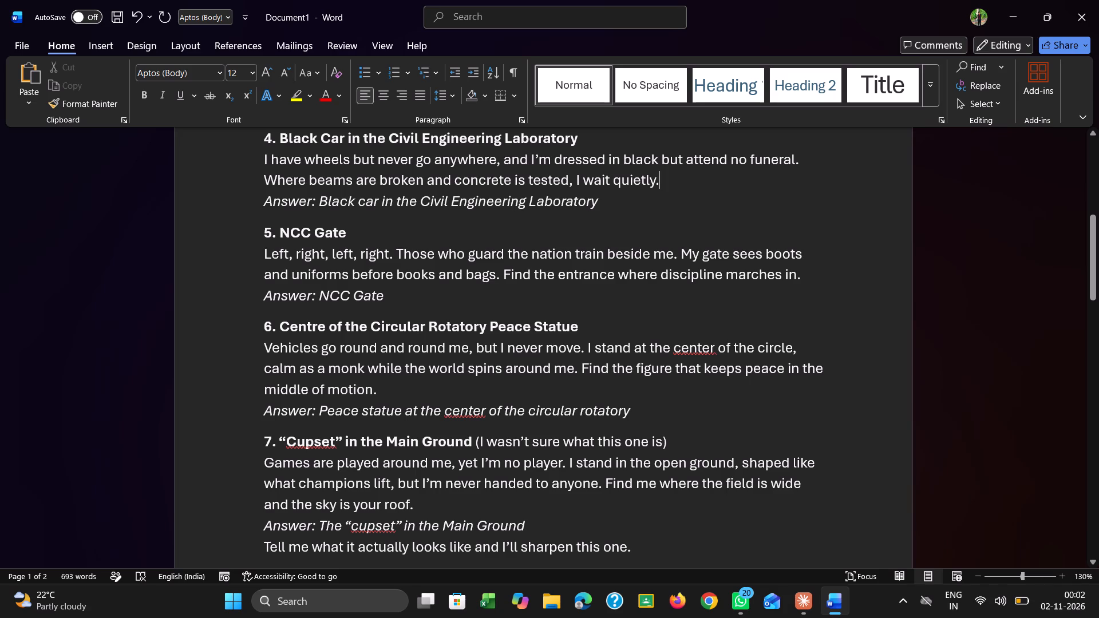
click(806, 278)
key(BackSpace)
key(BackSpace)
key(BackSpace)
key(BackSpace)
key(BackSpace)
key(BackSpace)
key(BackSpace)
key(BackSpace)
key(BackSpace)
key(BackSpace)
key(BackSpace)
key(BackSpace)
key(BackSpace)
key(BackSpace)
key(BackSpace)
key(BackSpace)
key(BackSpace)
key(BackSpace)
key(BackSpace)
key(BackSpace)
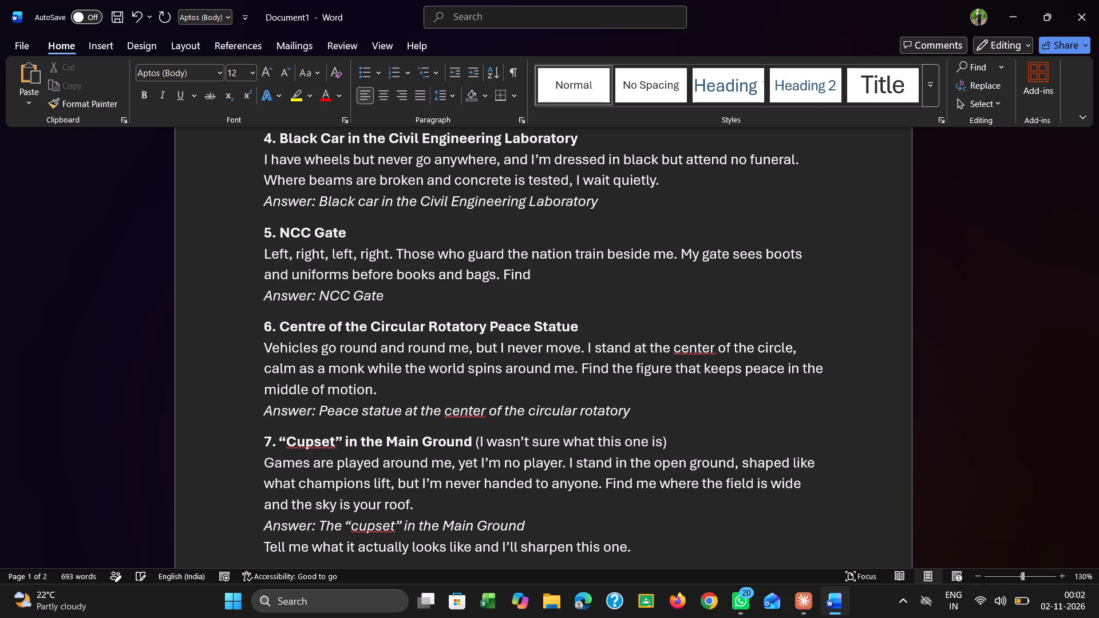
key(BackSpace)
key(BackSpace)
Delete the closing hint "Find the figure that keeps peace in the middle of motion." from riddle 6, Peace Statue.
scroll(732, 371, down, 1)
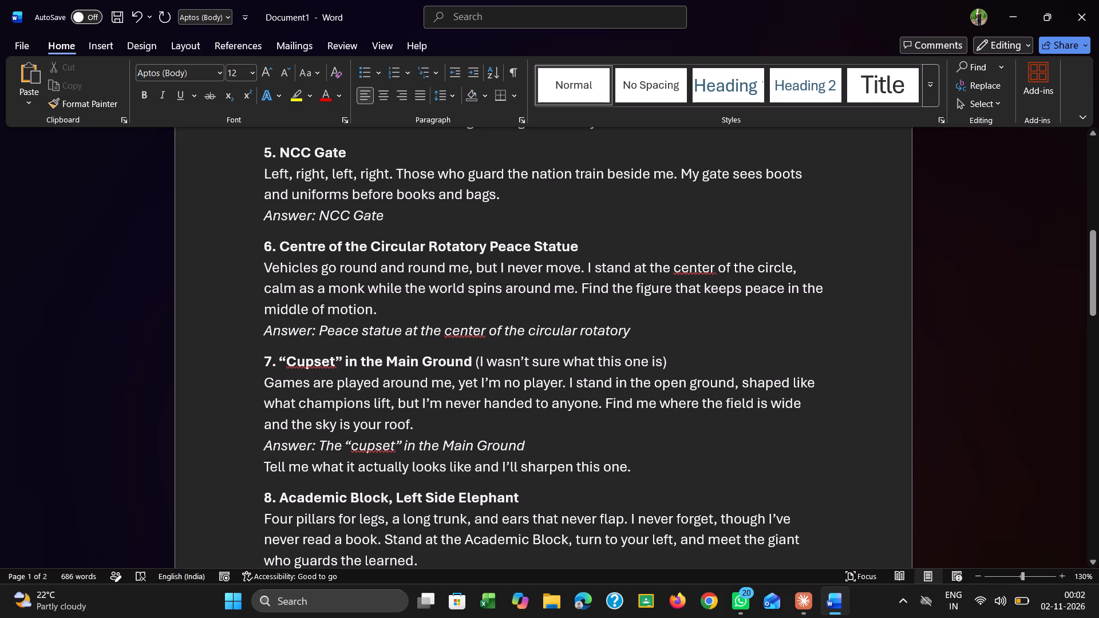
click(437, 311)
key(BackSpace)
key(BackSpace)
key(BackSpace)
key(BackSpace)
key(BackSpace)
key(BackSpace)
key(BackSpace)
key(BackSpace)
key(BackSpace)
key(BackSpace)
key(BackSpace)
key(BackSpace)
key(BackSpace)
key(BackSpace)
key(BackSpace)
key(BackSpace)
key(BackSpace)
key(BackSpace)
key(BackSpace)
key(BackSpace)
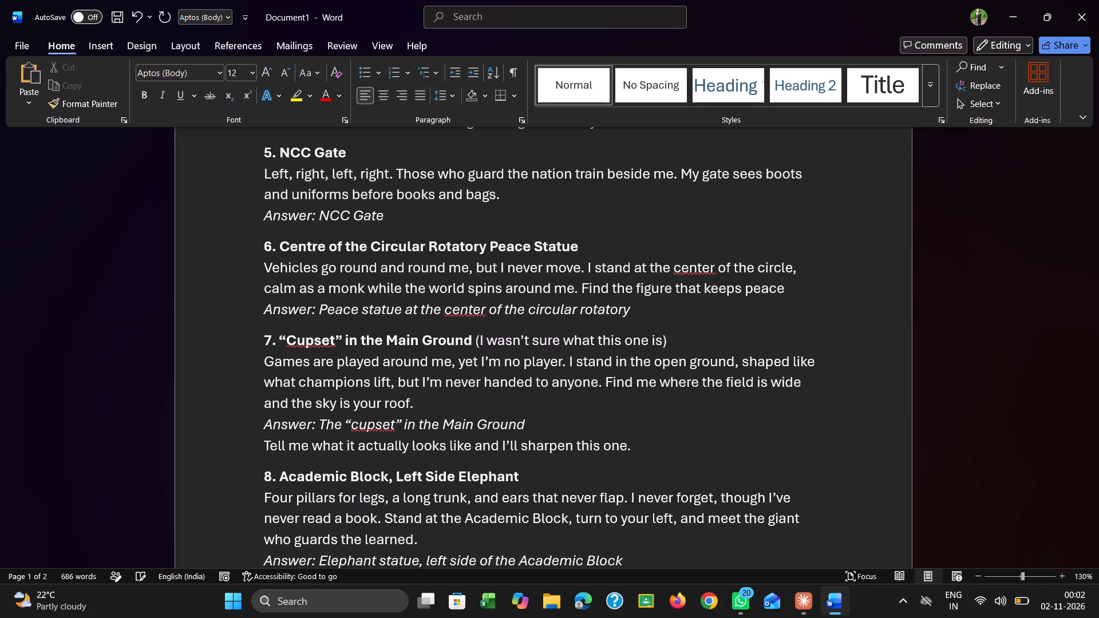
key(BackSpace)
key(BackSpace)
key(BackSpace)
key(BackSpace)
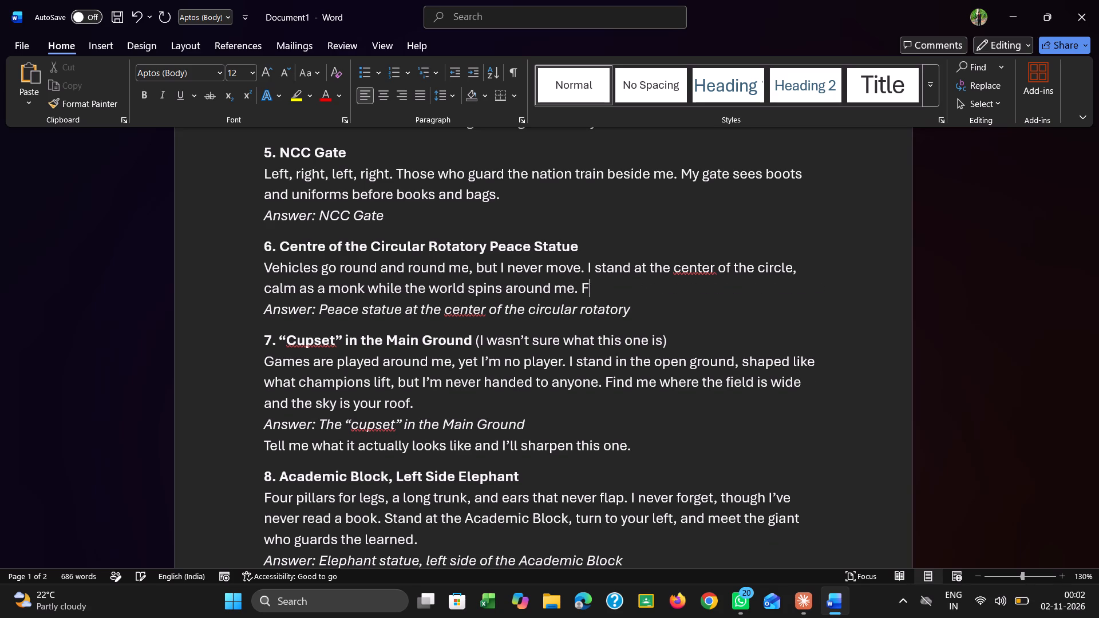
key(BackSpace)
Ignore all spelling flags for "Cupset" in the heading of riddle 7.
scroll(437, 311, down, 1)
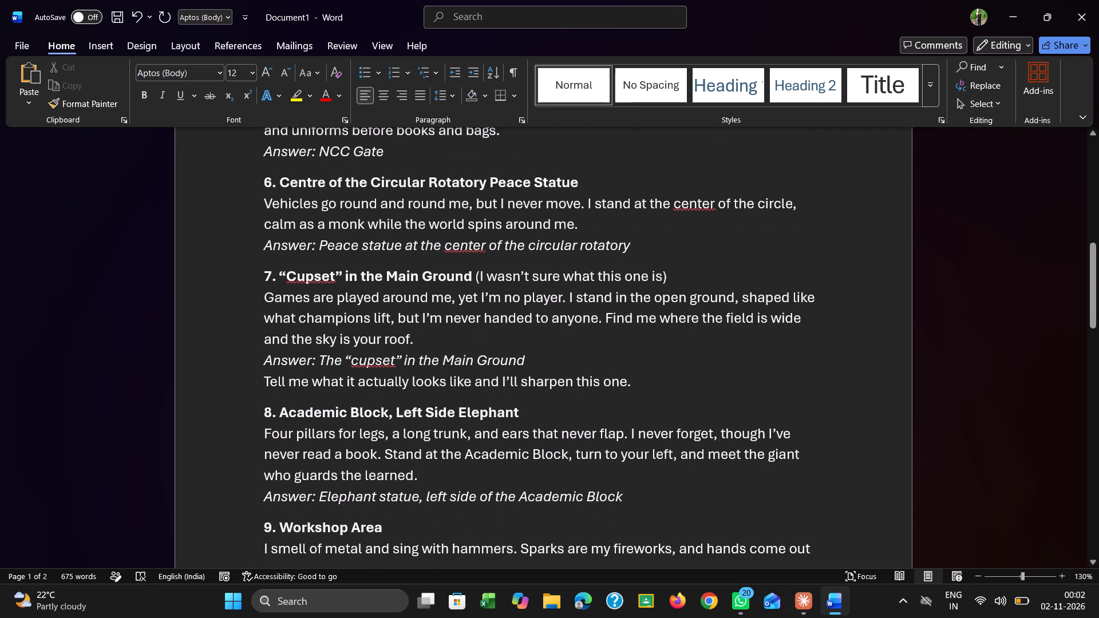
right_click(315, 275)
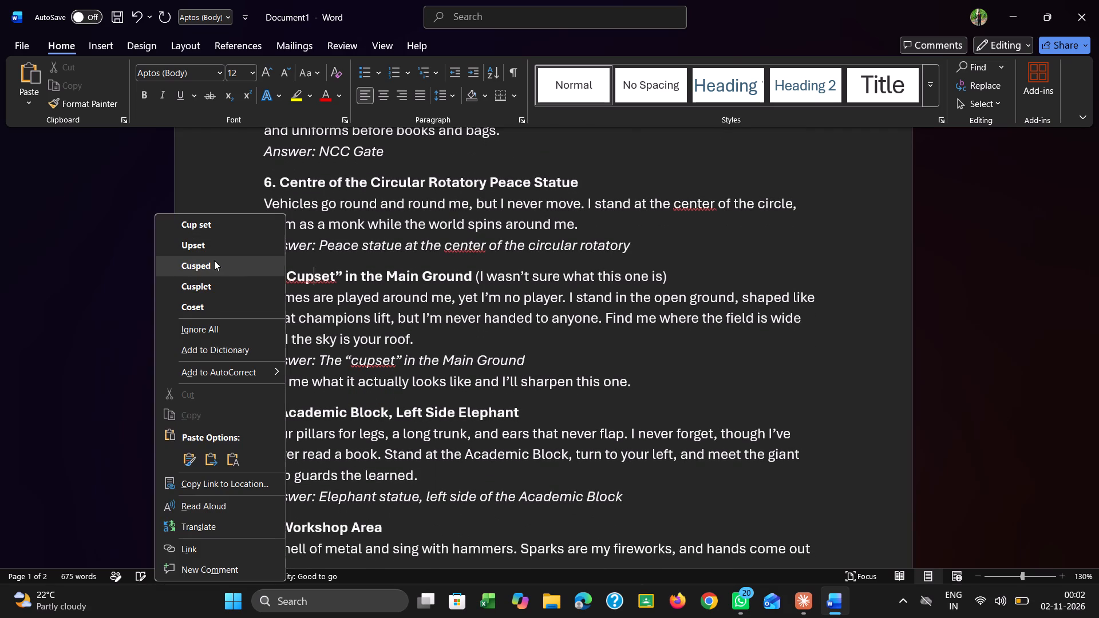
click(209, 330)
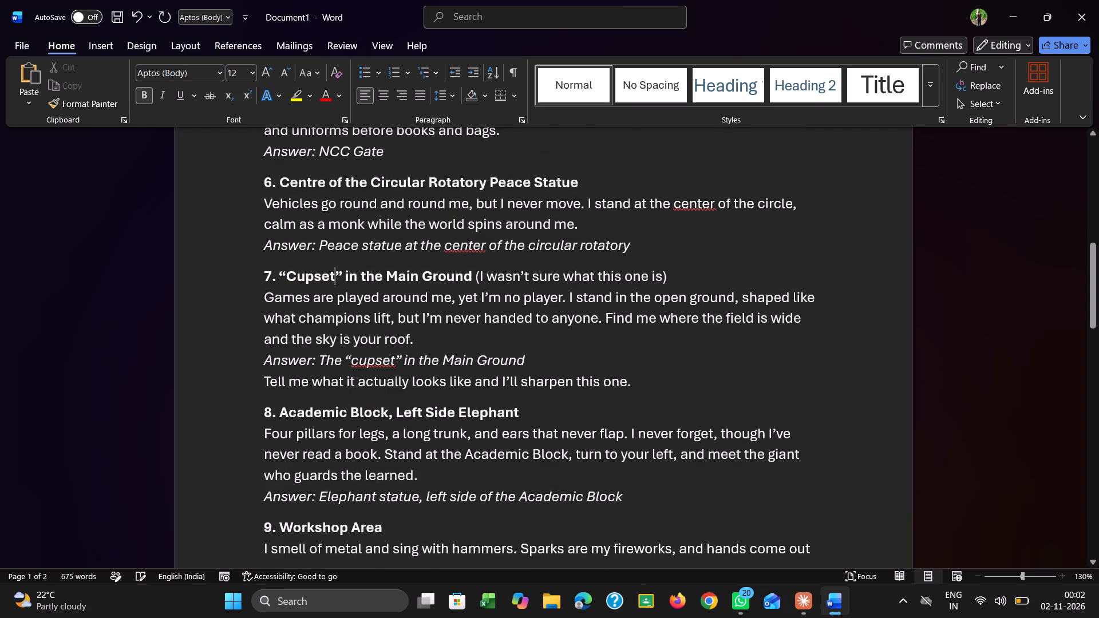
Correct "center" to "centre" in both the answer line and the text of riddle 6.
right_click(455, 247)
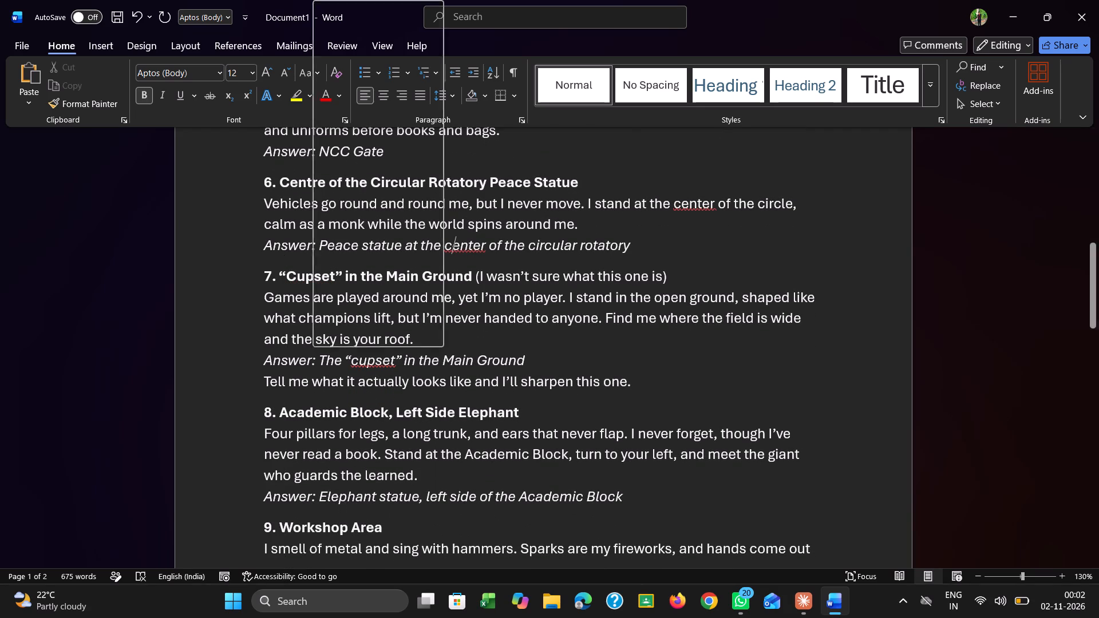
click(360, 15)
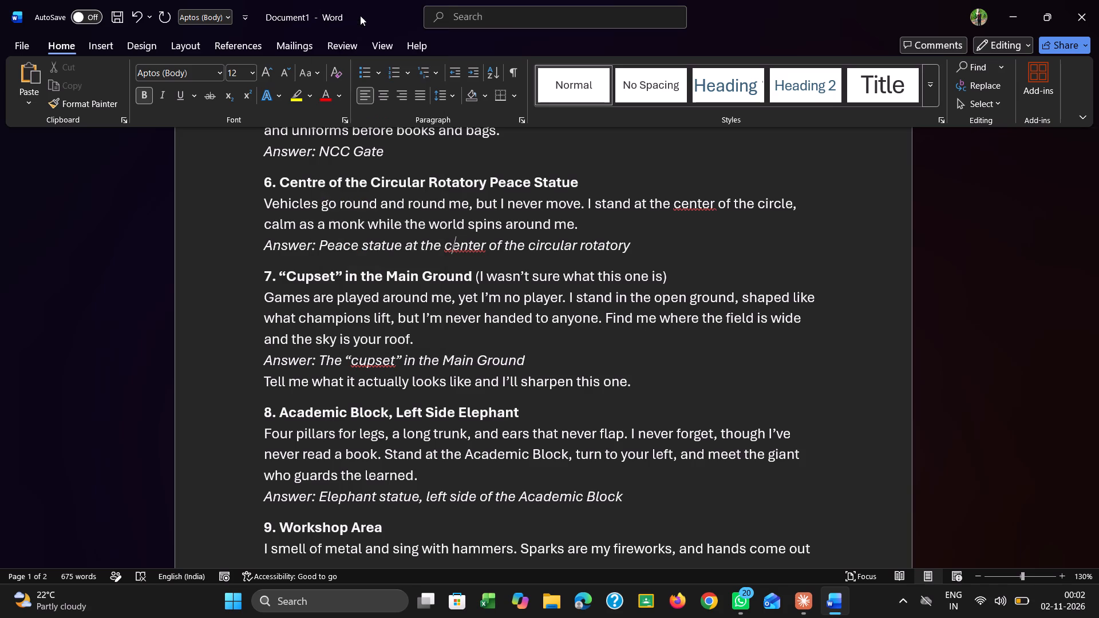
right_click(695, 203)
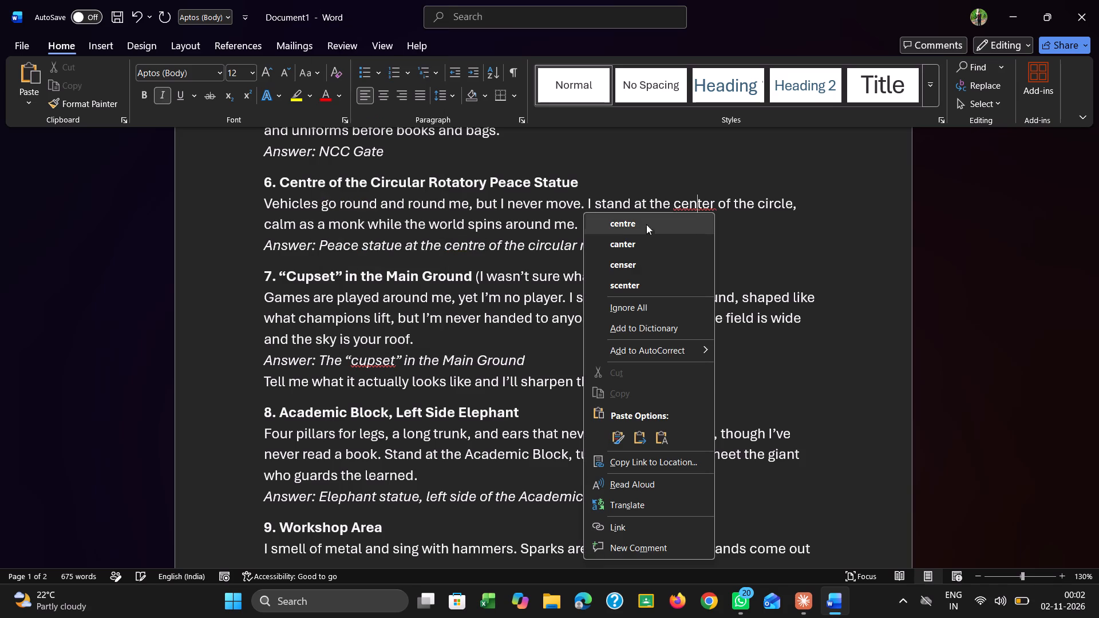
click(637, 229)
Delete the leftover line "Tell me what it actually looks like and I'll sharpen this one." below riddle 7's answer.
scroll(599, 279, down, 1)
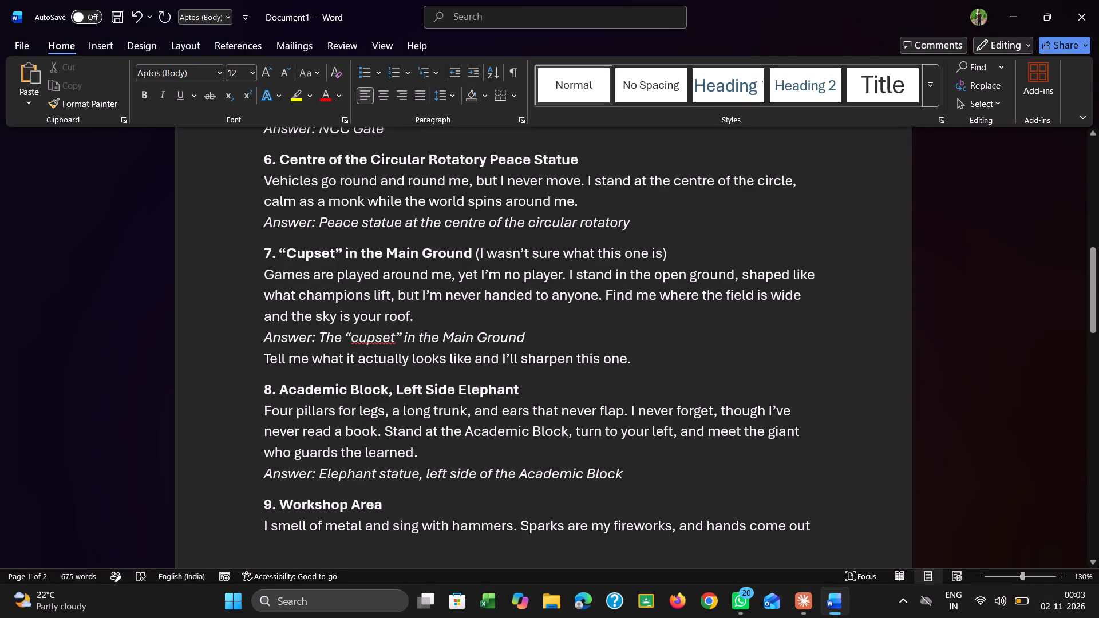
click(643, 358)
key(BackSpace)
key(BackSpace)
key(BackSpace)
key(BackSpace)
key(BackSpace)
key(BackSpace)
key(BackSpace)
key(BackSpace)
key(BackSpace)
key(BackSpace)
key(BackSpace)
key(BackSpace)
key(BackSpace)
key(BackSpace)
key(BackSpace)
key(BackSpace)
key(BackSpace)
key(BackSpace)
key(BackSpace)
key(BackSpace)
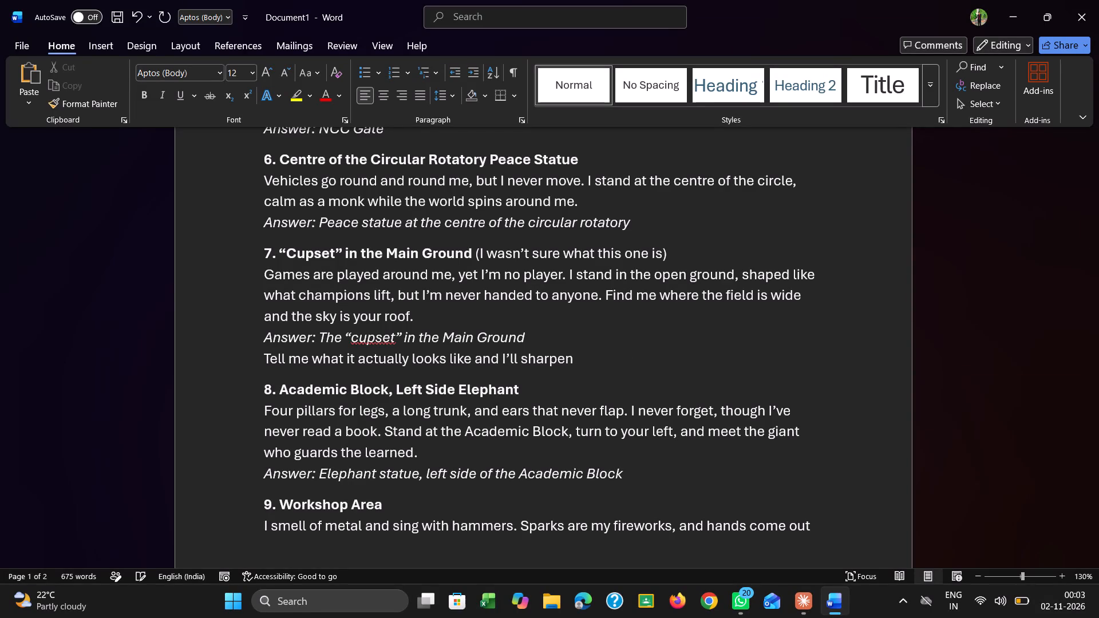
key(BackSpace)
key(BackSpace)
key(BackSpace)
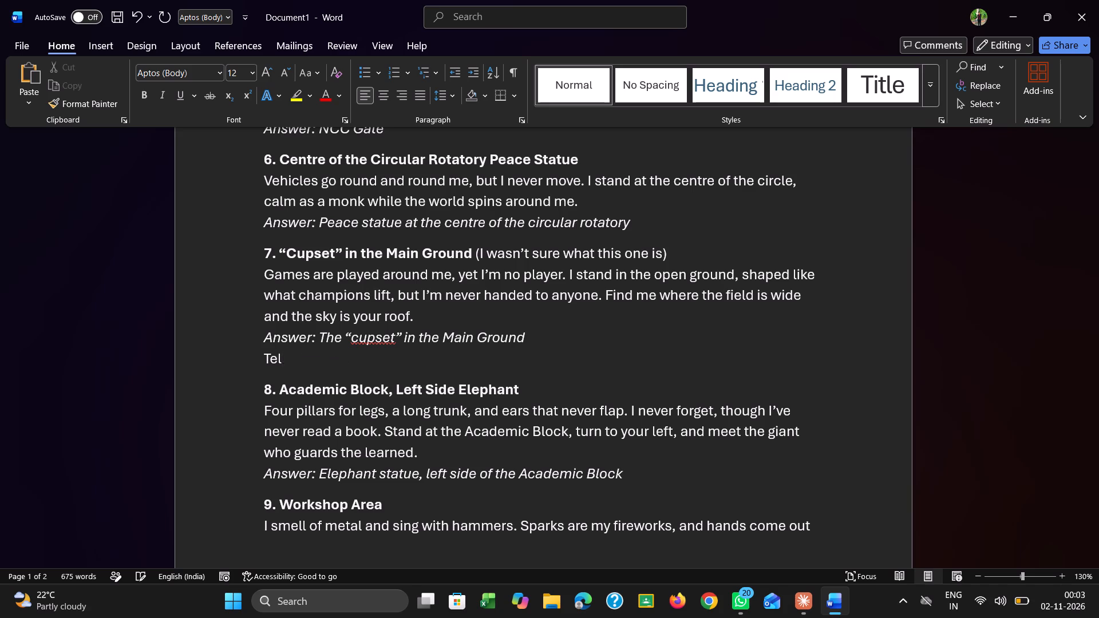
key(BackSpace)
key(BackSpace)
key(BackSpace)
key(BackSpace)
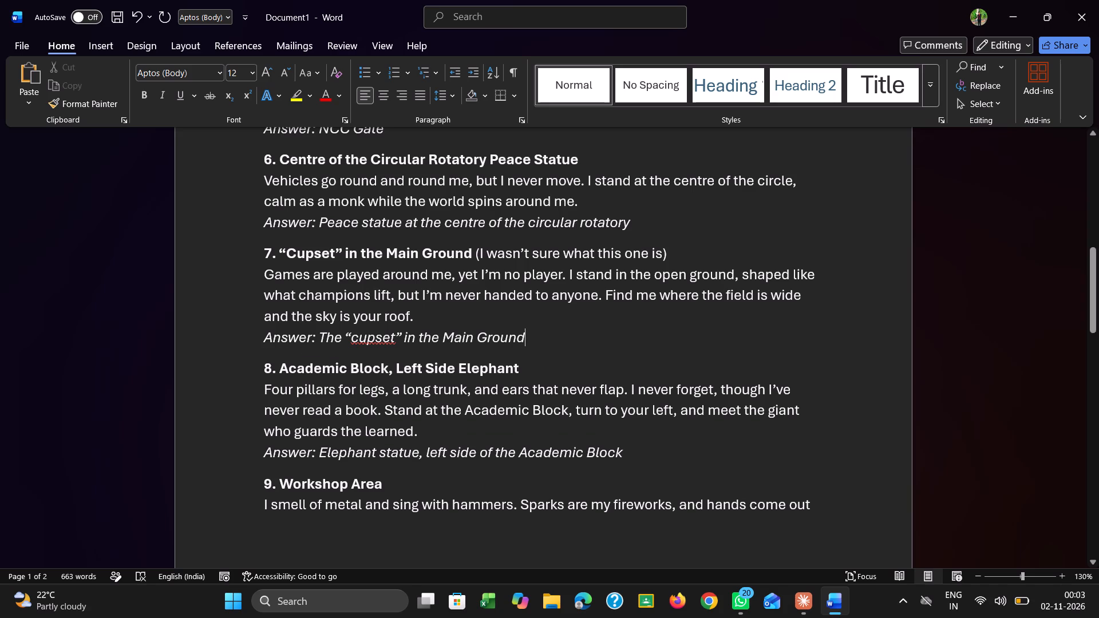
Ignore all spelling flags for "cupset" in riddle 7's answer line.
right_click(388, 337)
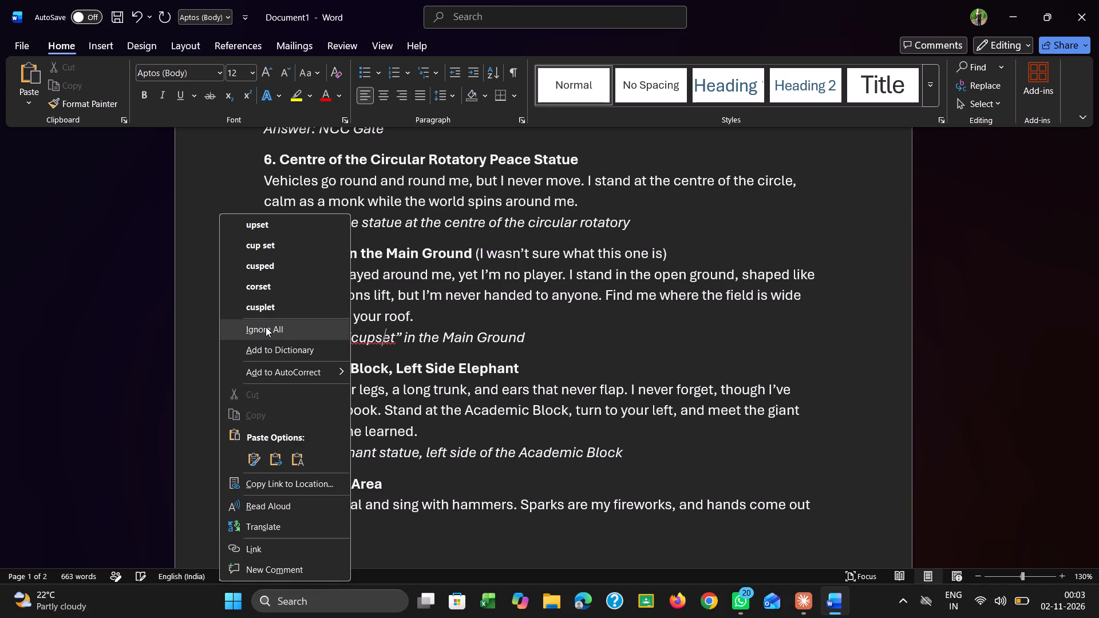
click(264, 327)
Delete the last sentence of riddle 8, Left Side Elephant, starting at "Stand at the Academic Block", so it ends at "never read a book.".
scroll(420, 362, down, 1)
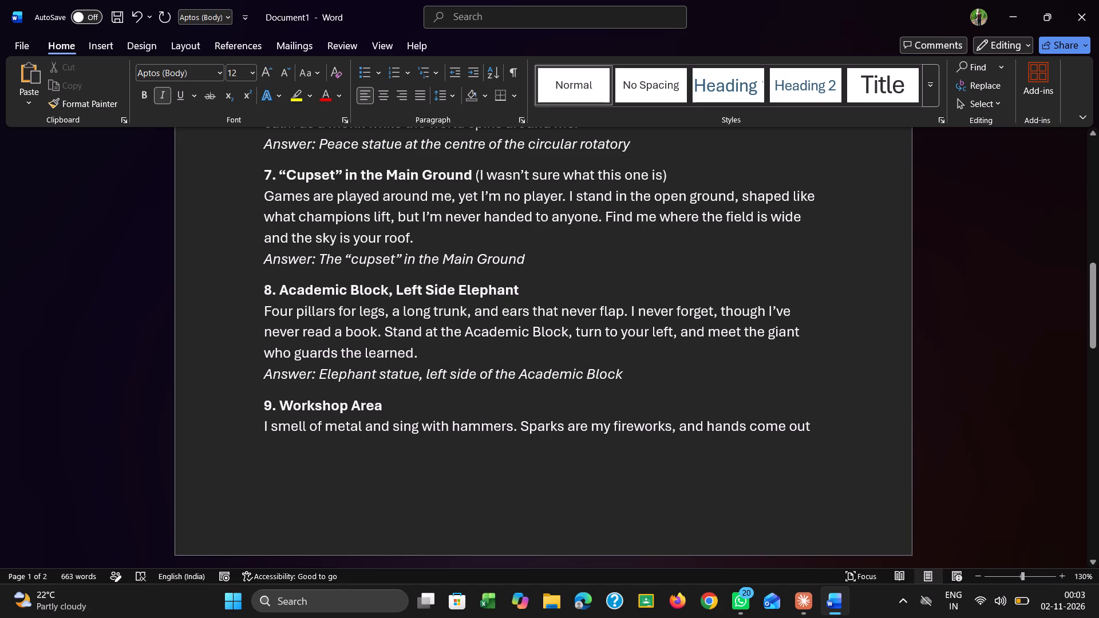
click(459, 356)
key(BackSpace)
key(BackSpace)
key(BackSpace)
key(BackSpace)
key(BackSpace)
key(BackSpace)
key(BackSpace)
key(BackSpace)
key(BackSpace)
key(BackSpace)
key(BackSpace)
key(BackSpace)
key(BackSpace)
key(BackSpace)
key(BackSpace)
key(BackSpace)
key(BackSpace)
key(BackSpace)
key(BackSpace)
key(BackSpace)
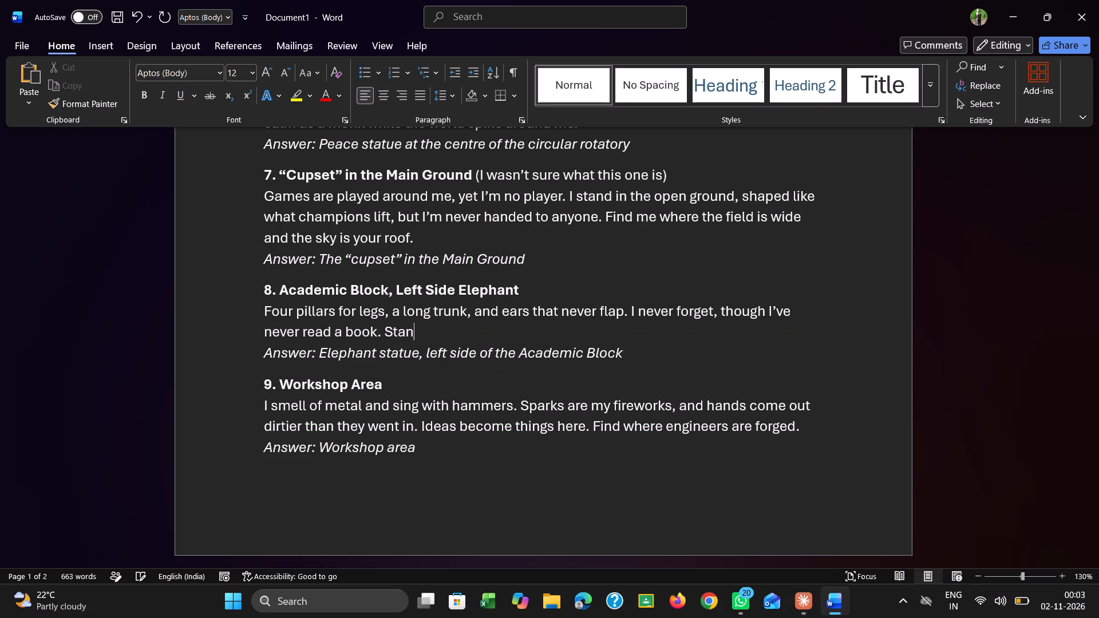
key(BackSpace)
key(BackSpace)
key(BackSpace)
key(BackSpace)
key(BackSpace)
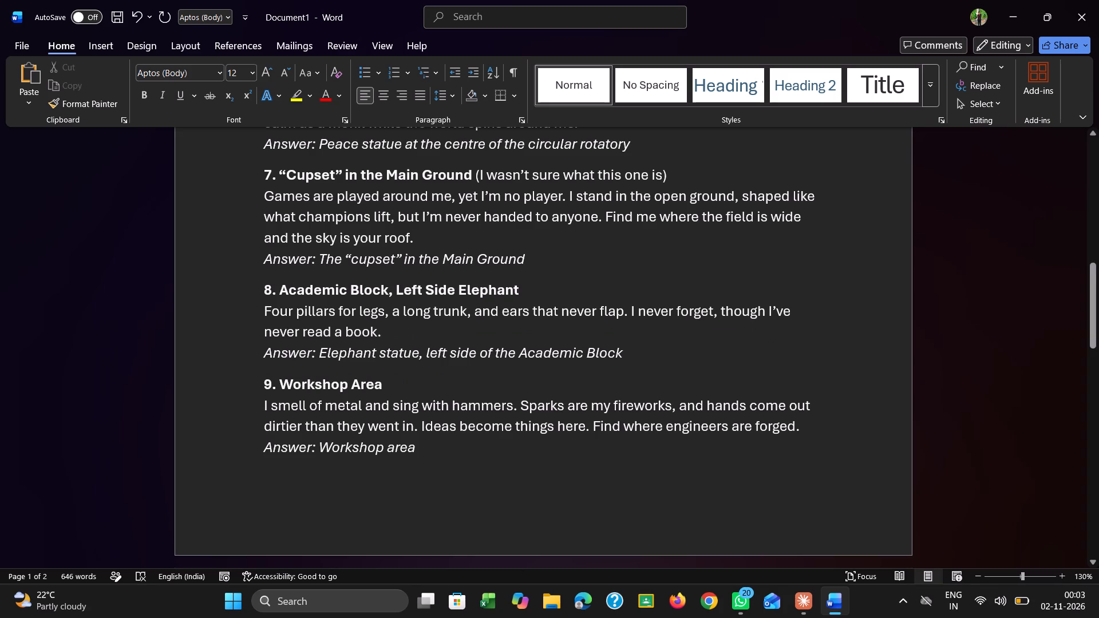
Delete the sentences "Ideas become things here. Find where engineers are forged." from riddle 9, Workshop Area.
scroll(444, 374, down, 1)
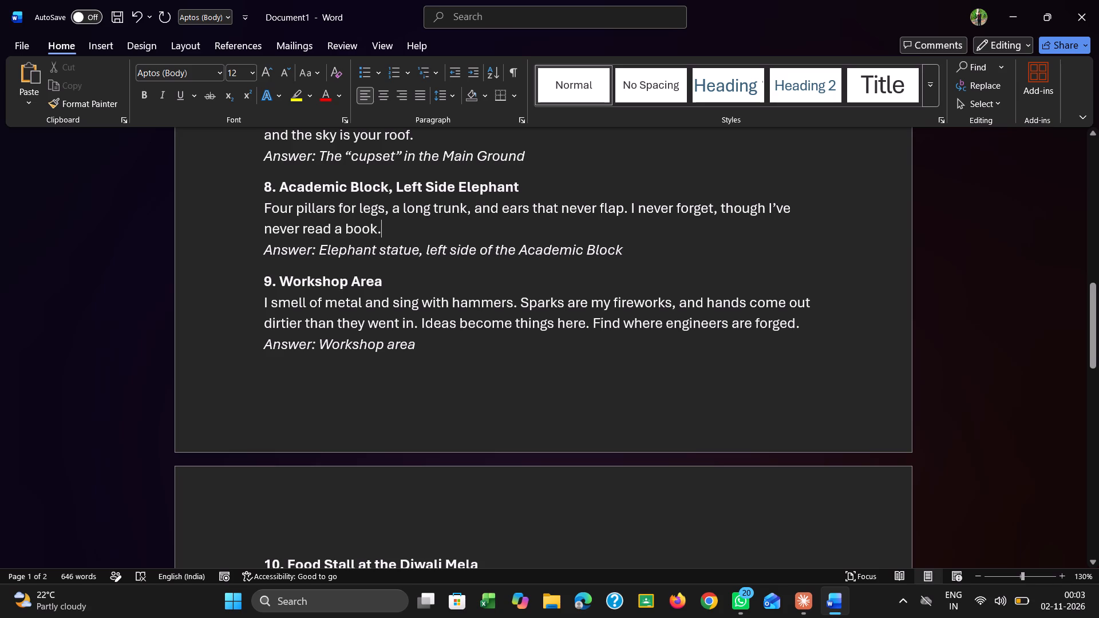
click(803, 321)
key(BackSpace)
key(BackSpace)
key(BackSpace)
key(BackSpace)
key(BackSpace)
key(BackSpace)
key(BackSpace)
key(BackSpace)
key(BackSpace)
key(BackSpace)
key(BackSpace)
key(BackSpace)
key(BackSpace)
key(BackSpace)
key(BackSpace)
key(BackSpace)
key(BackSpace)
key(BackSpace)
key(BackSpace)
key(BackSpace)
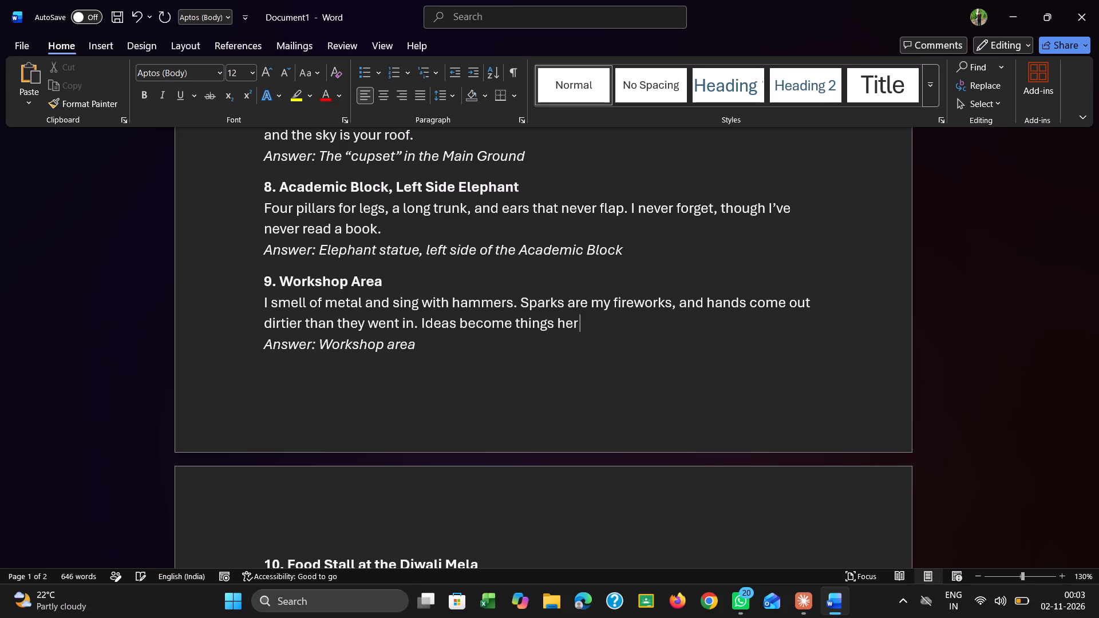
key(BackSpace)
key(BackSpace)
key(BackSpace)
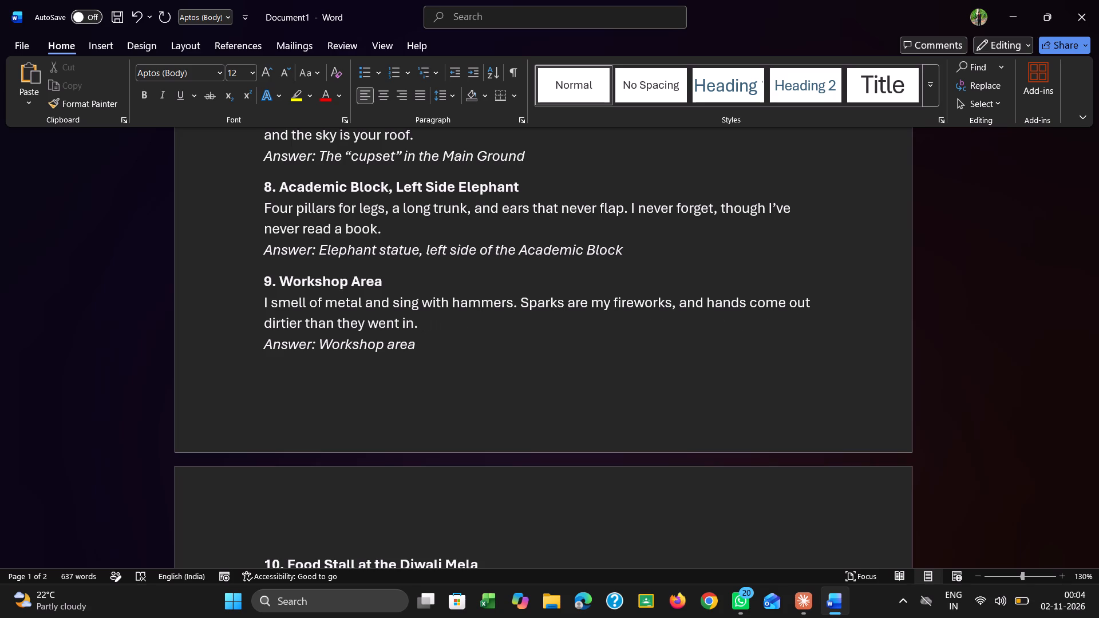
Undo the riddle 9 deletion just far enough to bring back "Ideas become things here." as its last sentence.
key(ctrl+z)
key(ctrl+z)
key(ctrl+z)
key(ctrl+z)
key(ctrl+z)
key(ctrl+z)
key(ctrl+z)
key(ctrl+z)
key(ctrl+z)
key(ctrl+z)
key(ctrl+z)
key(ctrl+z)
key(ctrl+z)
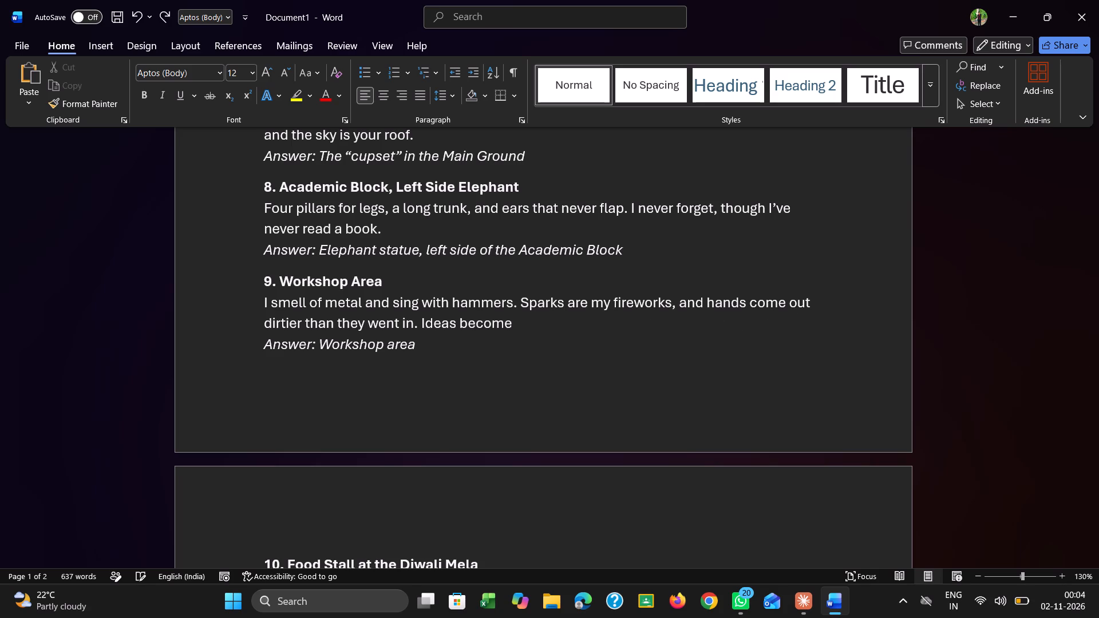
key(ctrl+z)
key(ctrl+z)
key(ctrl+z)
key(ctrl+z)
key(ctrl+z)
key(ctrl+z)
key(ctrl+z)
key(ctrl+z)
key(ctrl+z)
key(ctrl+z)
key(ctrl+z)
key(ctrl+z)
key(ctrl+z)
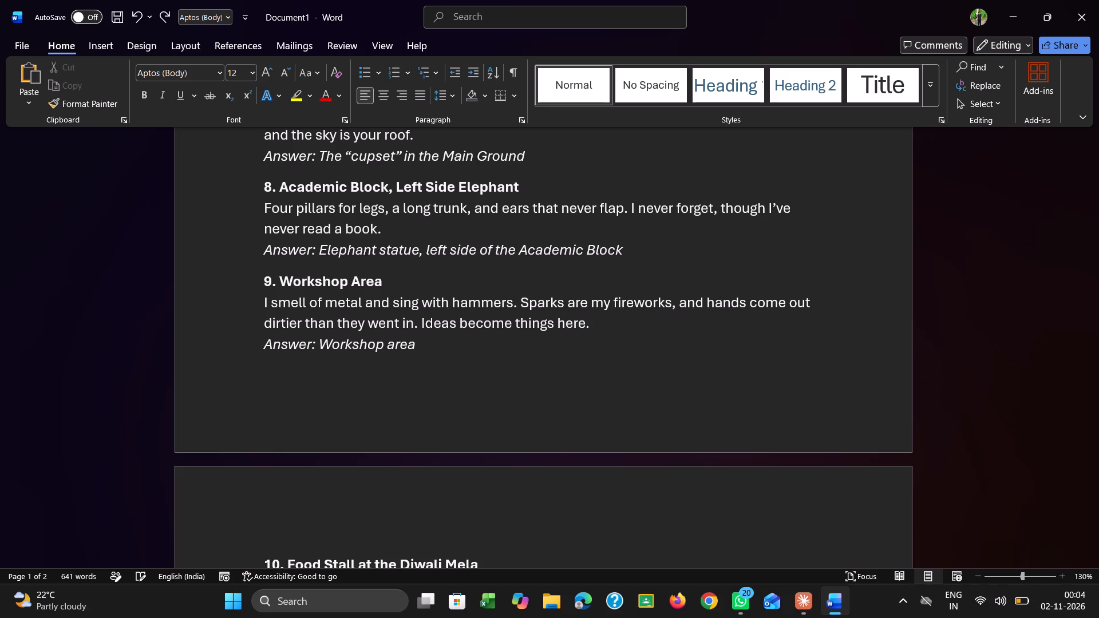
key(BackSpace)
Delete the note "(clue without naming him)" from the end of riddle 11's Program Coordinator heading.
scroll(637, 380, down, 2)
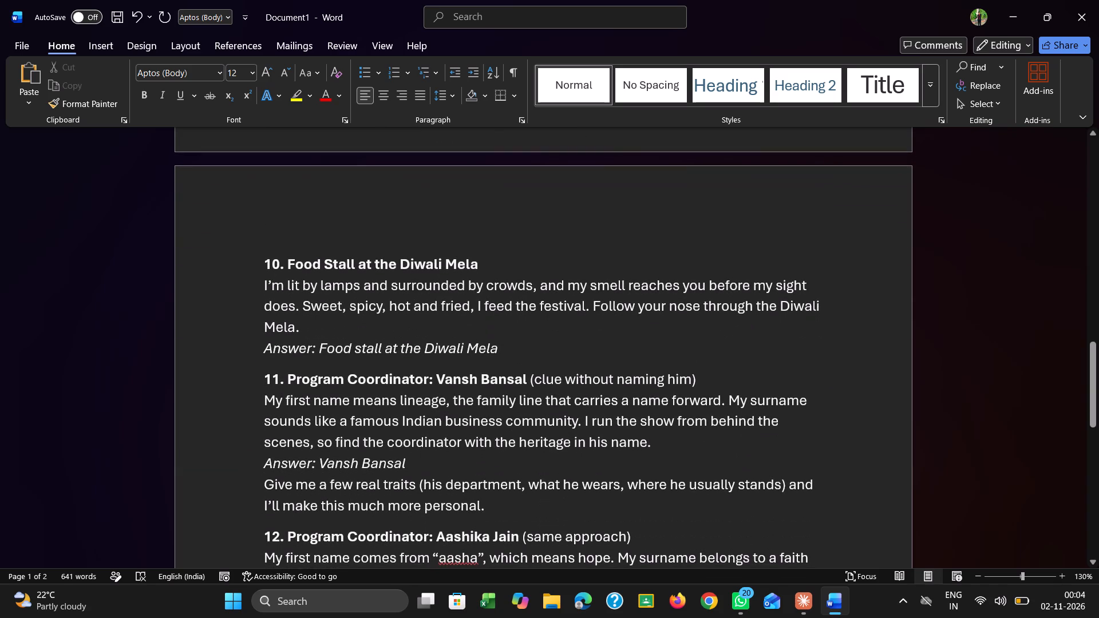
scroll(408, 304, down, 1)
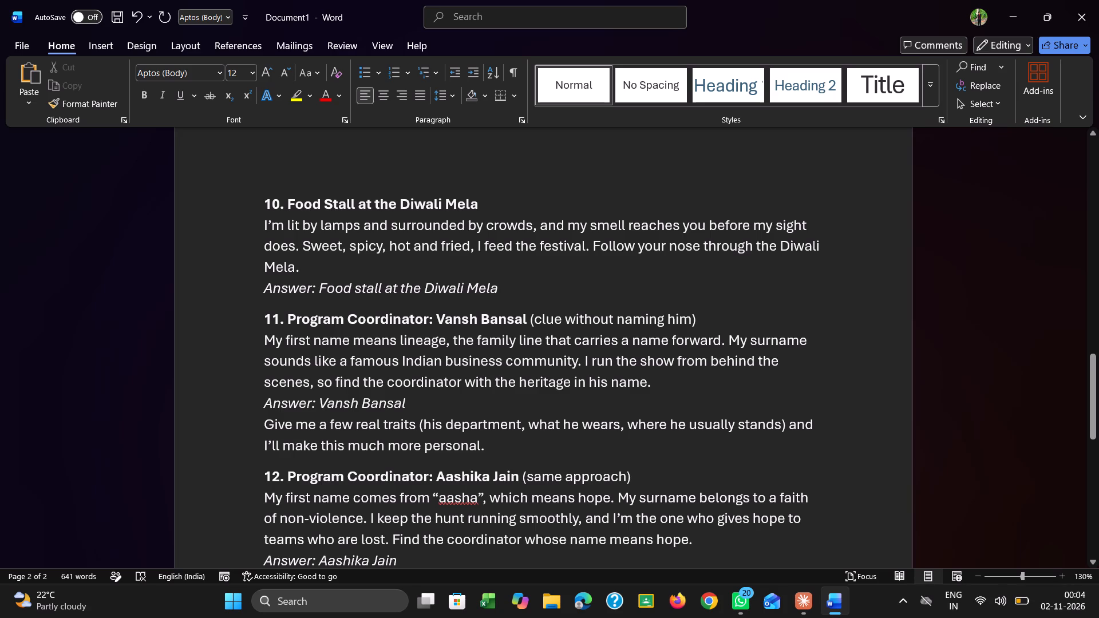
scroll(438, 334, down, 1)
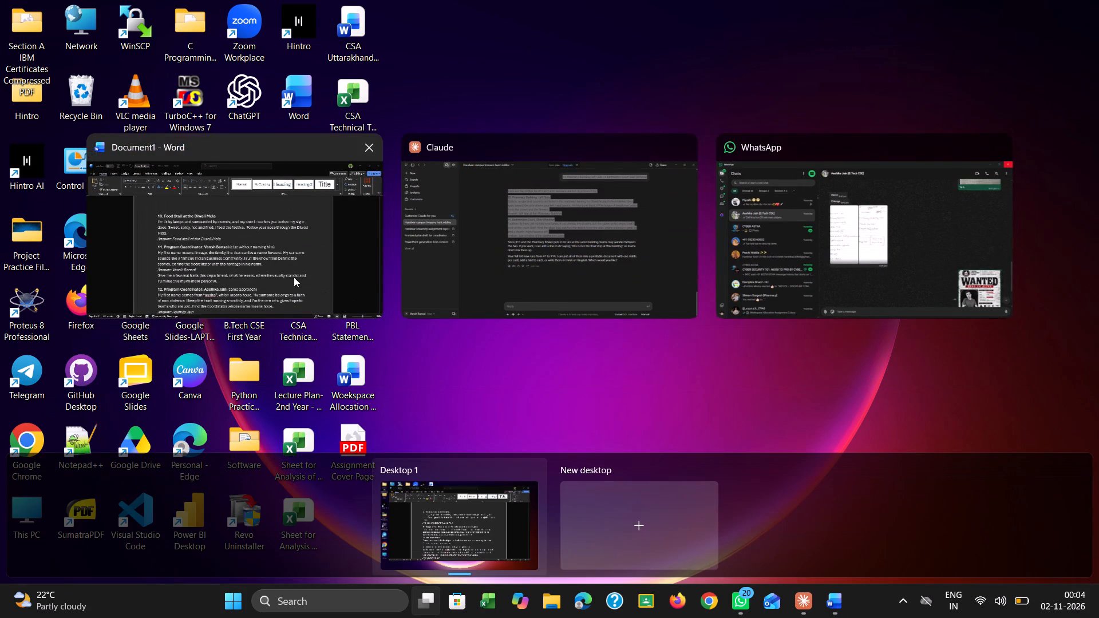
click(274, 266)
scroll(449, 315, down, 1)
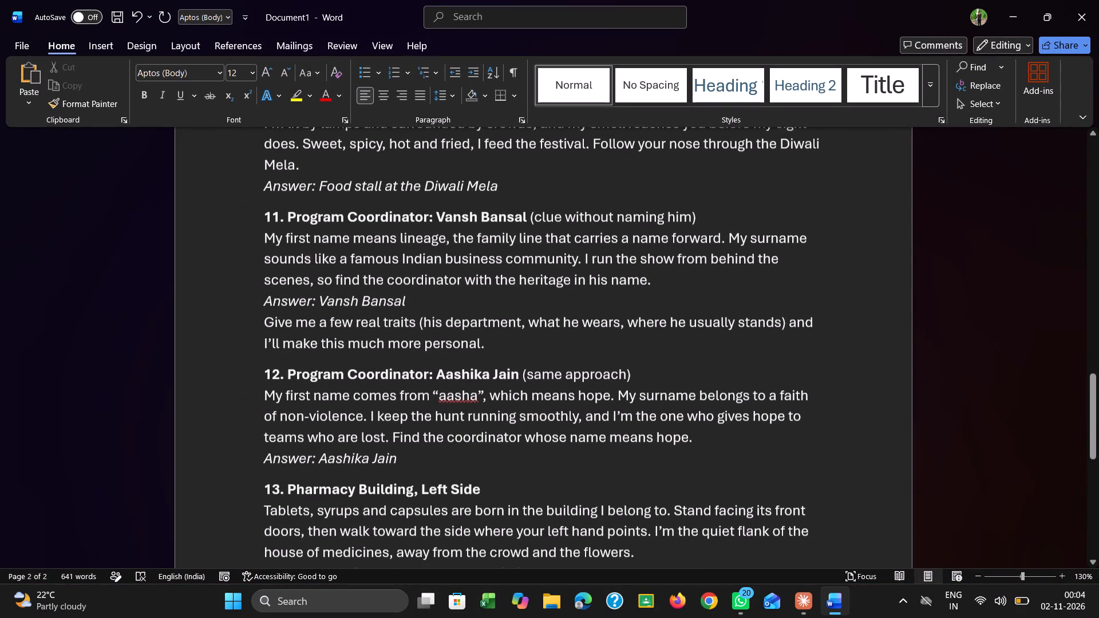
scroll(449, 315, down, 1)
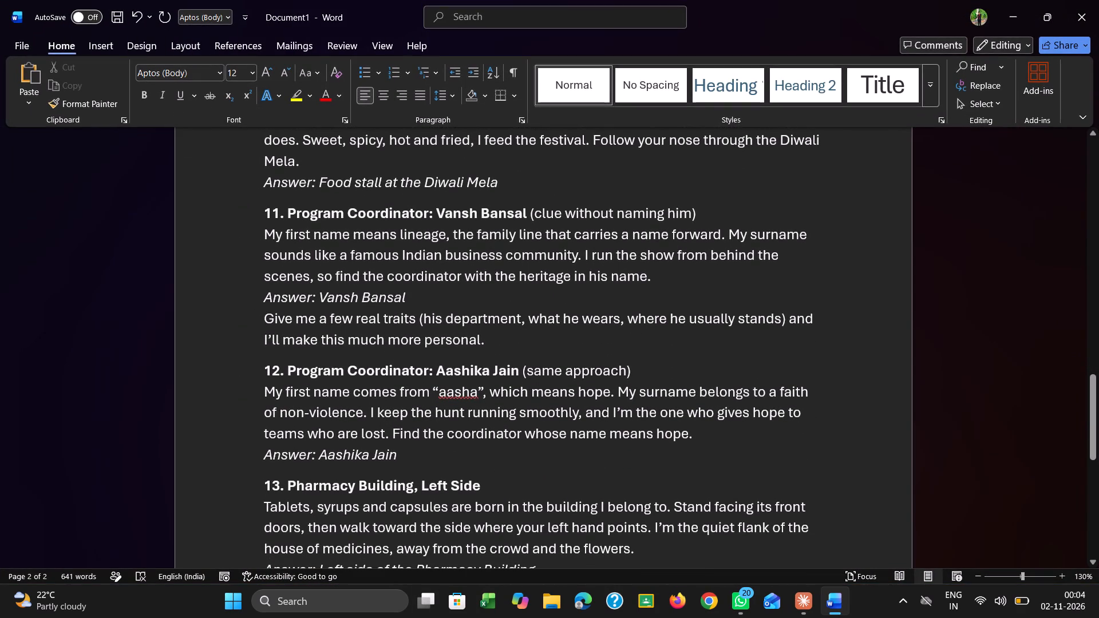
click(710, 214)
key(BackSpace)
key(BackSpace)
key(BackSpace)
key(BackSpace)
key(BackSpace)
key(BackSpace)
key(BackSpace)
key(BackSpace)
key(BackSpace)
key(BackSpace)
key(BackSpace)
key(BackSpace)
key(BackSpace)
key(BackSpace)
key(BackSpace)
key(BackSpace)
key(BackSpace)
key(BackSpace)
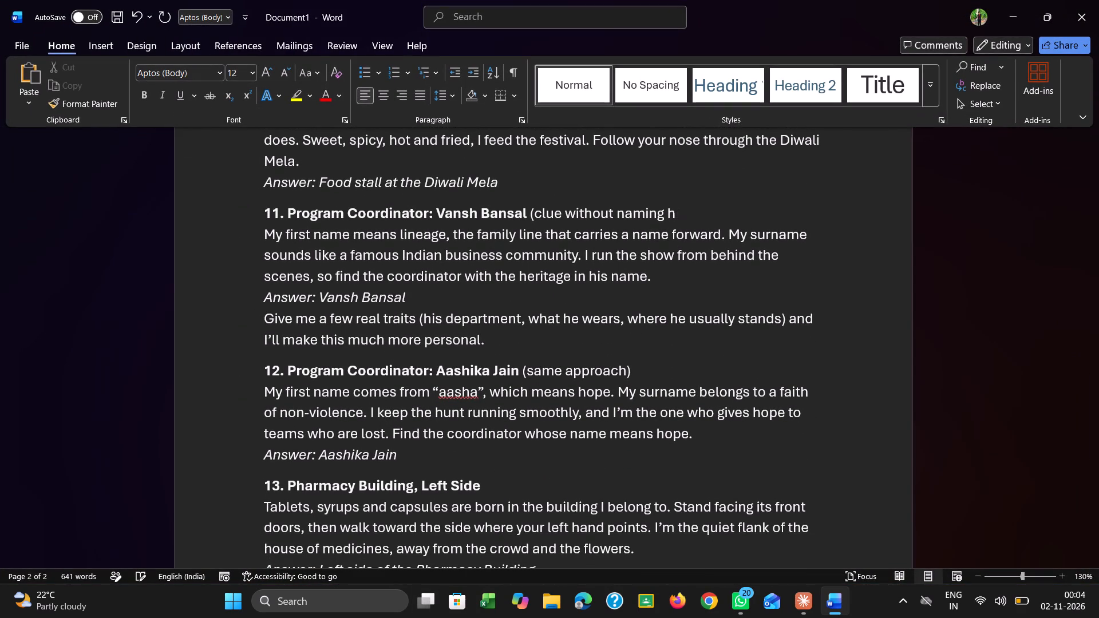
key(BackSpace)
key(BackSpace)
key(BackSpace)
key(BackSpace)
key(BackSpace)
key(BackSpace)
key(BackSpace)
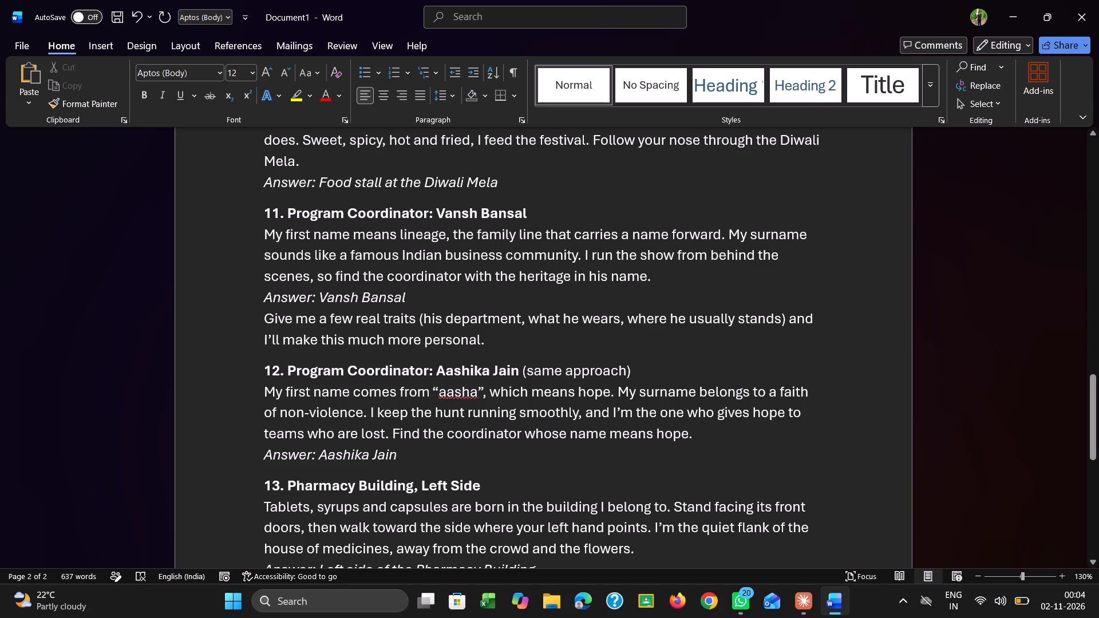
Delete the first-name and surname sentences from riddle 11 so it begins with "I run the show from behind the scenes".
click(583, 259)
key(BackSpace)
key(BackSpace)
key(BackSpace)
key(BackSpace)
key(BackSpace)
key(BackSpace)
key(BackSpace)
key(BackSpace)
key(BackSpace)
key(BackSpace)
key(BackSpace)
key(BackSpace)
key(BackSpace)
key(BackSpace)
key(BackSpace)
key(BackSpace)
key(BackSpace)
key(BackSpace)
key(BackSpace)
key(BackSpace)
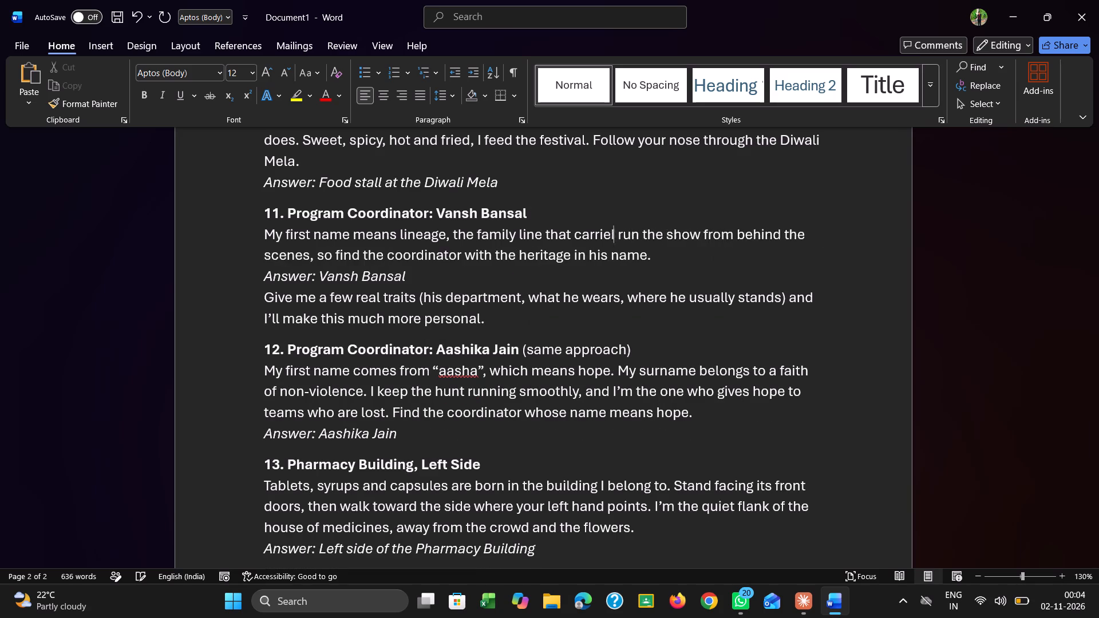
key(BackSpace)
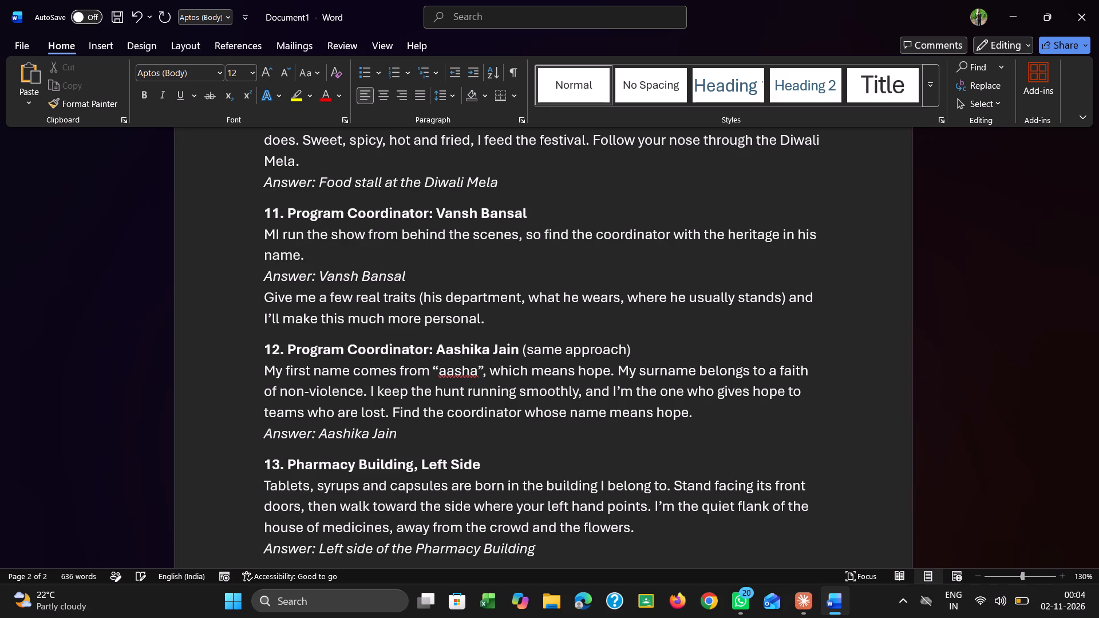
key(BackSpace)
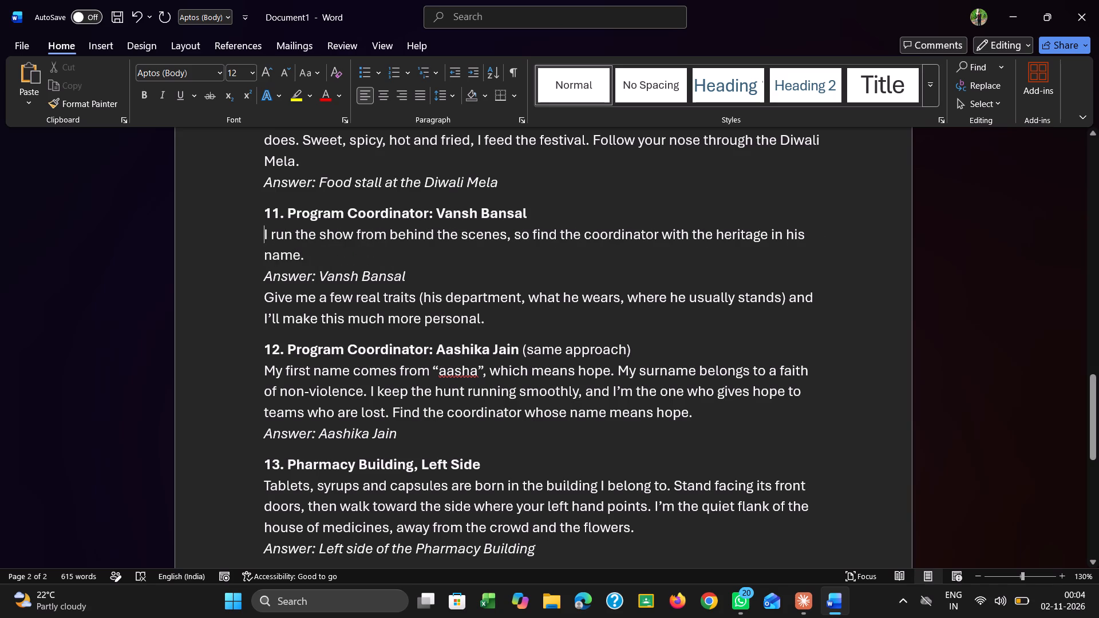
Delete the note "(same approach)" from the end of riddle 12's Program Coordinator heading, keeping the coordinator's full name intact.
scroll(515, 330, down, 2)
scroll(406, 335, down, 1)
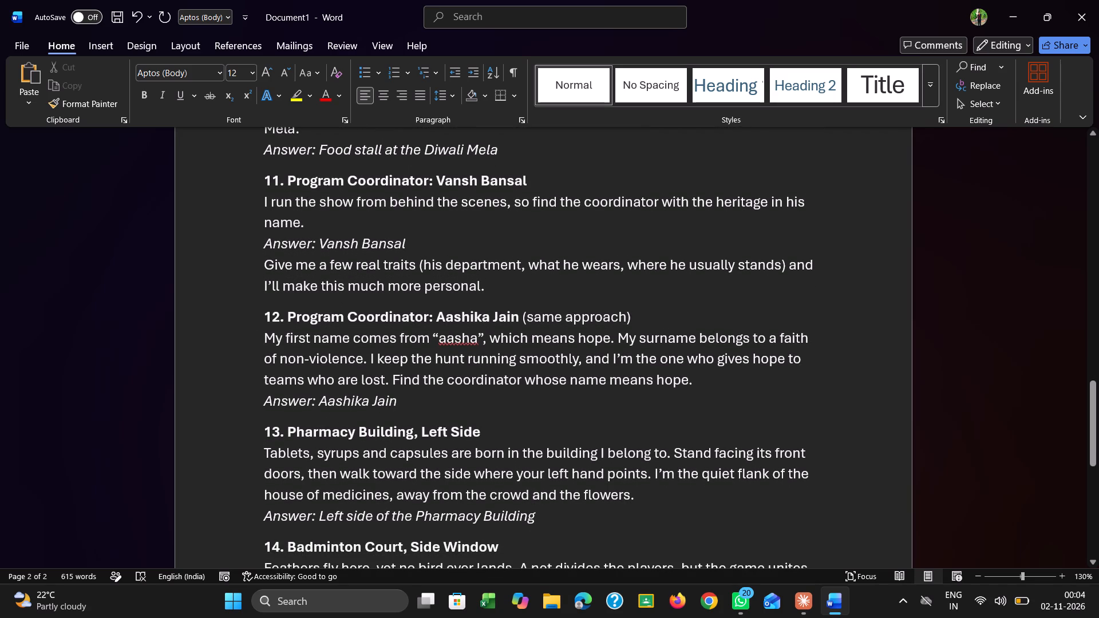
click(647, 313)
key(BackSpace)
key(BackSpace)
key(BackSpace)
key(BackSpace)
key(BackSpace)
key(BackSpace)
key(BackSpace)
key(BackSpace)
key(BackSpace)
key(BackSpace)
key(BackSpace)
key(BackSpace)
key(BackSpace)
key(BackSpace)
key(BackSpace)
key(BackSpace)
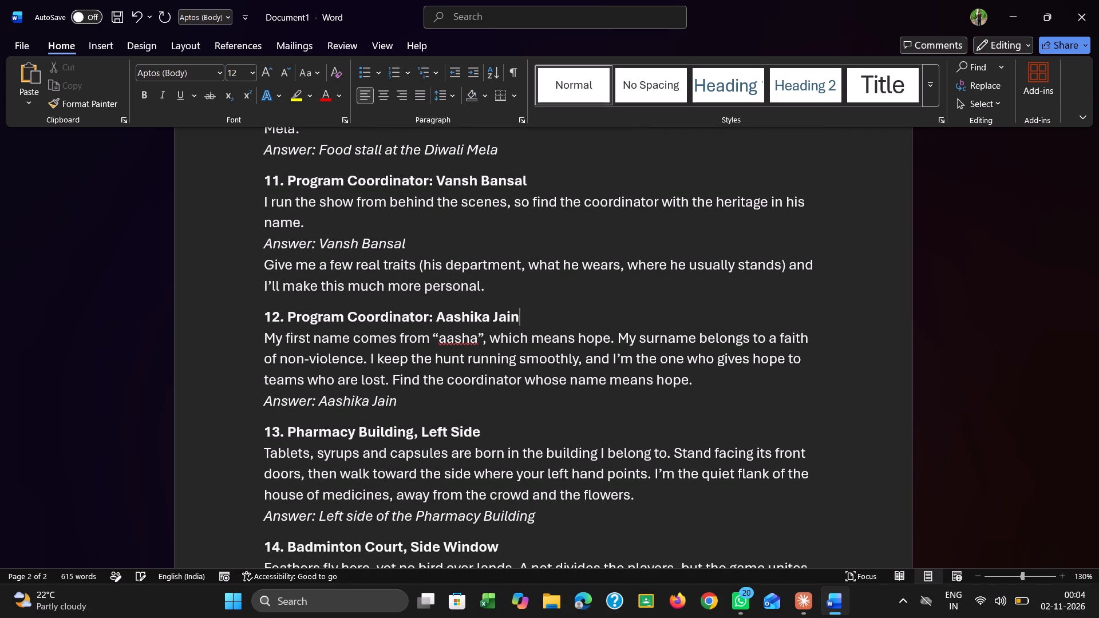
key(BackSpace)
key(BackSpace)
key(BackSpace)
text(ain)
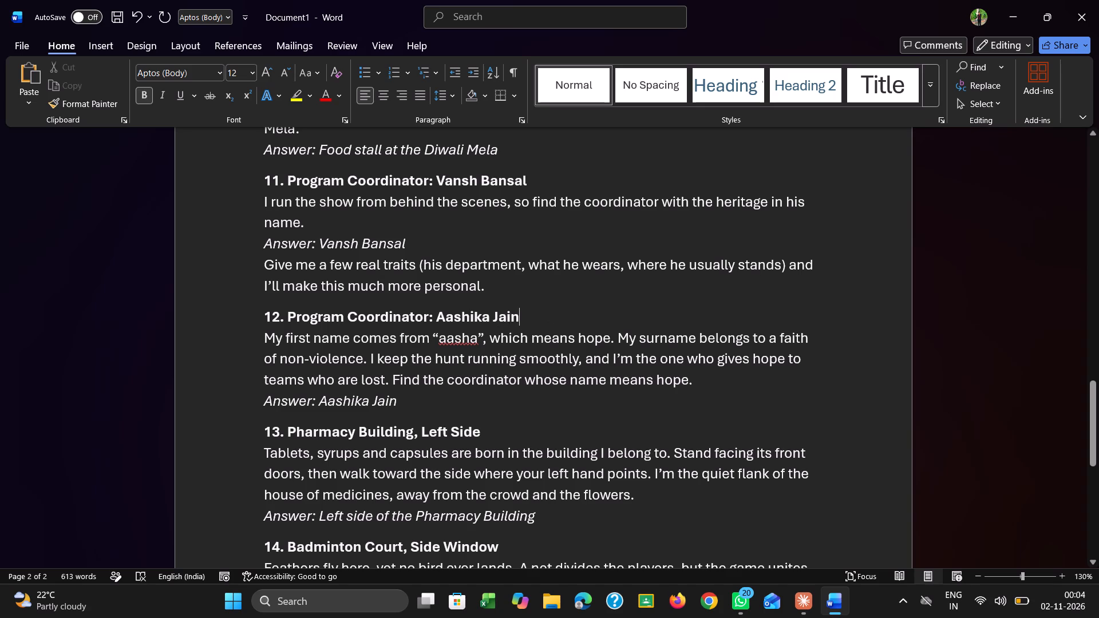
Delete the first-name and surname sentences from riddle 12 so it begins with "I keep the hunt running smoothly".
click(371, 358)
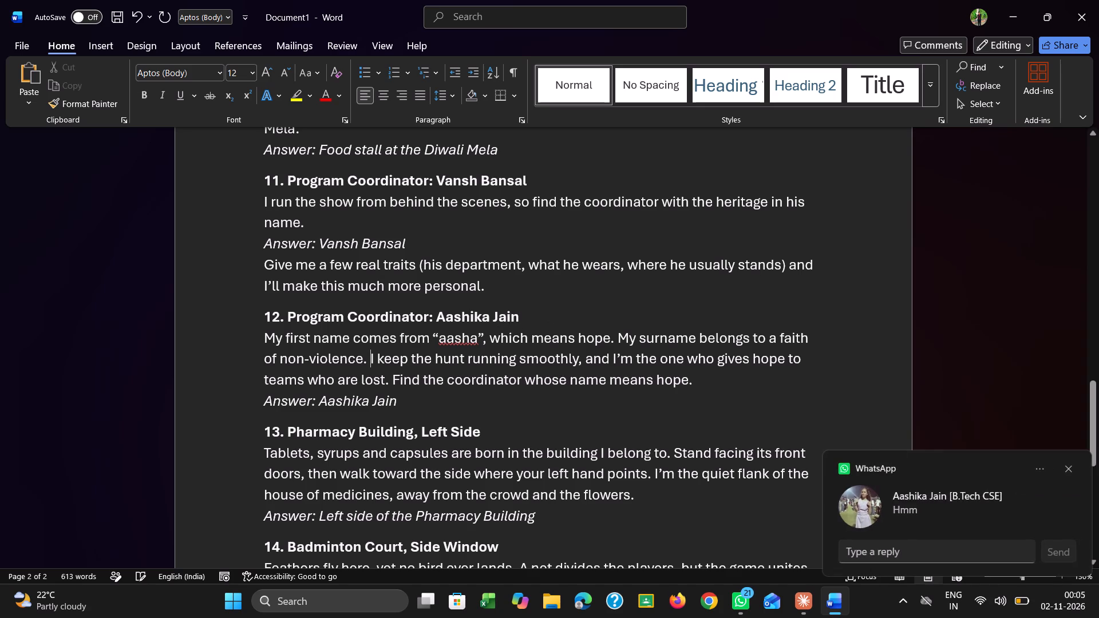
key(BackSpace)
key(BackSpace)
key(BackSpace)
key(BackSpace)
key(BackSpace)
key(BackSpace)
key(BackSpace)
key(BackSpace)
key(BackSpace)
key(BackSpace)
key(BackSpace)
key(BackSpace)
key(BackSpace)
key(BackSpace)
key(BackSpace)
key(BackSpace)
key(BackSpace)
key(BackSpace)
key(BackSpace)
key(BackSpace)
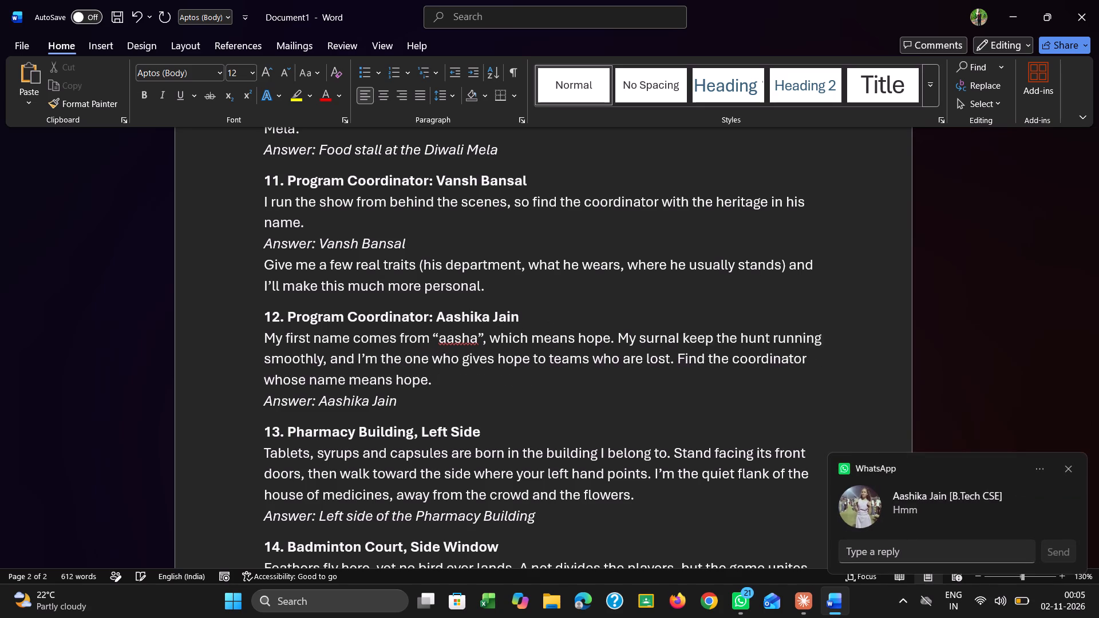
key(BackSpace)
key(BackSpace)
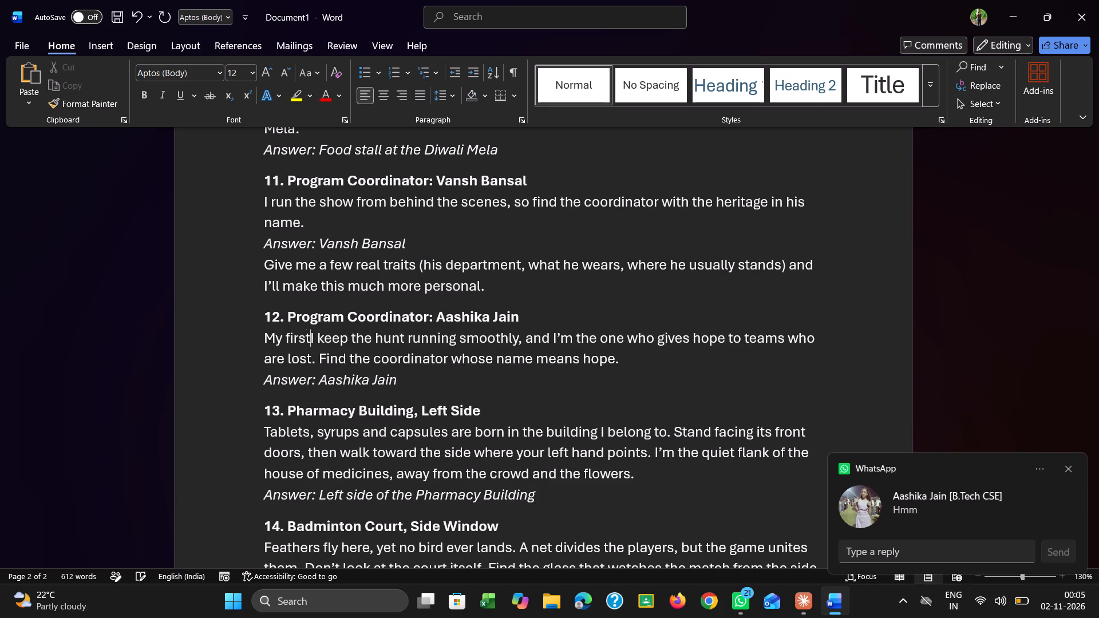
key(BackSpace)
key(BackSpace)
key(BackSpace)
key(BackSpace)
key(BackSpace)
key(BackSpace)
key(BackSpace)
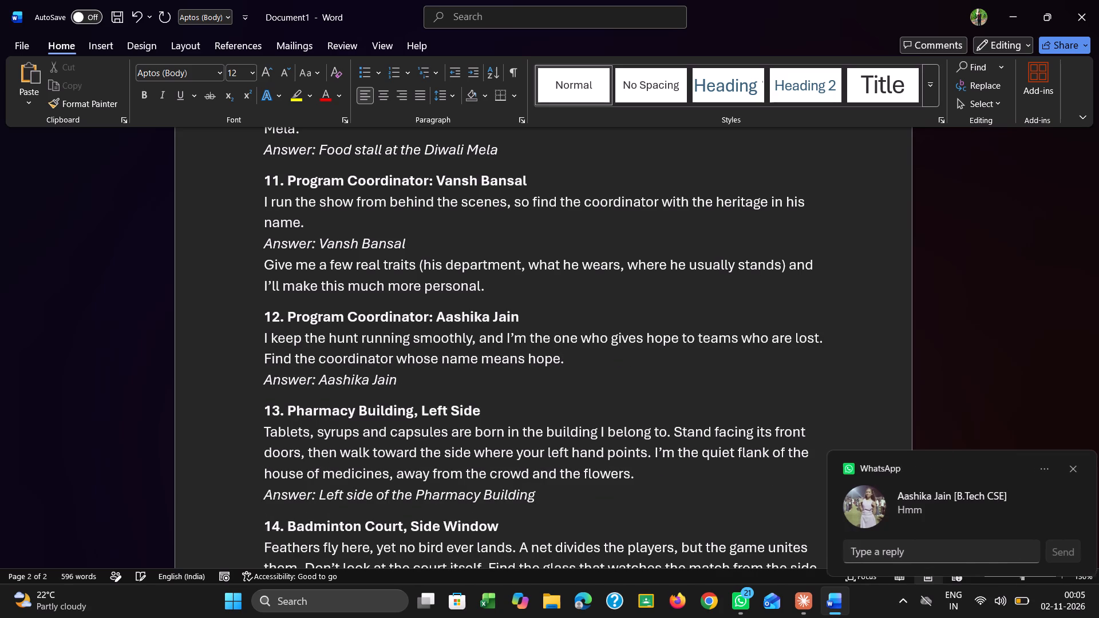
Delete riddle 13's last sentence, "I'm the quiet flank of the house of medicines, away from the crowd and the flowers.".
scroll(467, 417, down, 1)
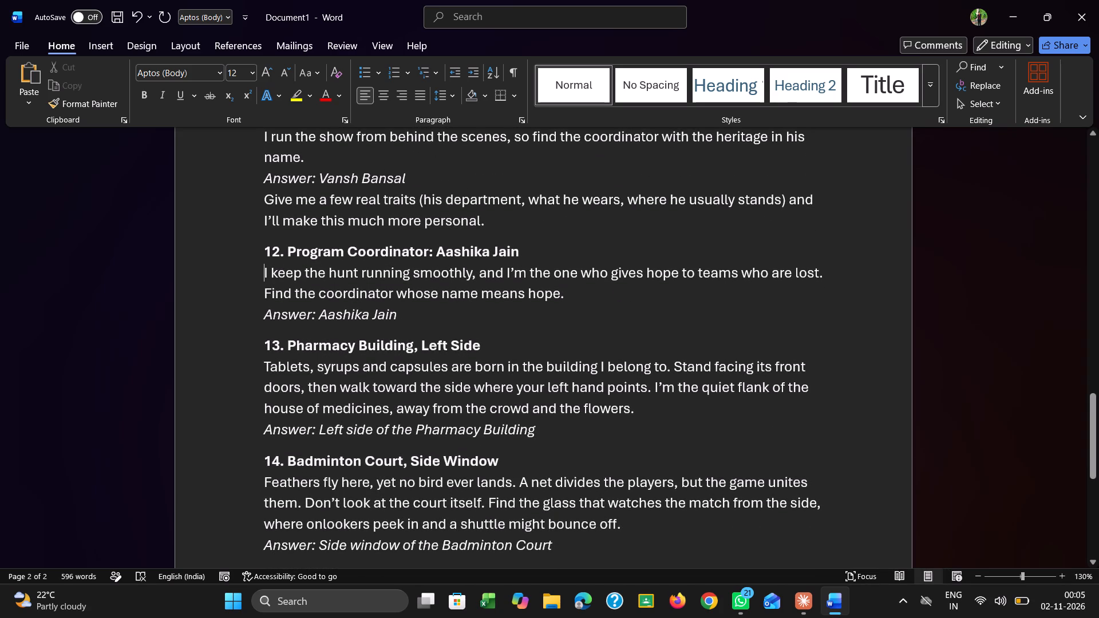
scroll(347, 312, down, 1)
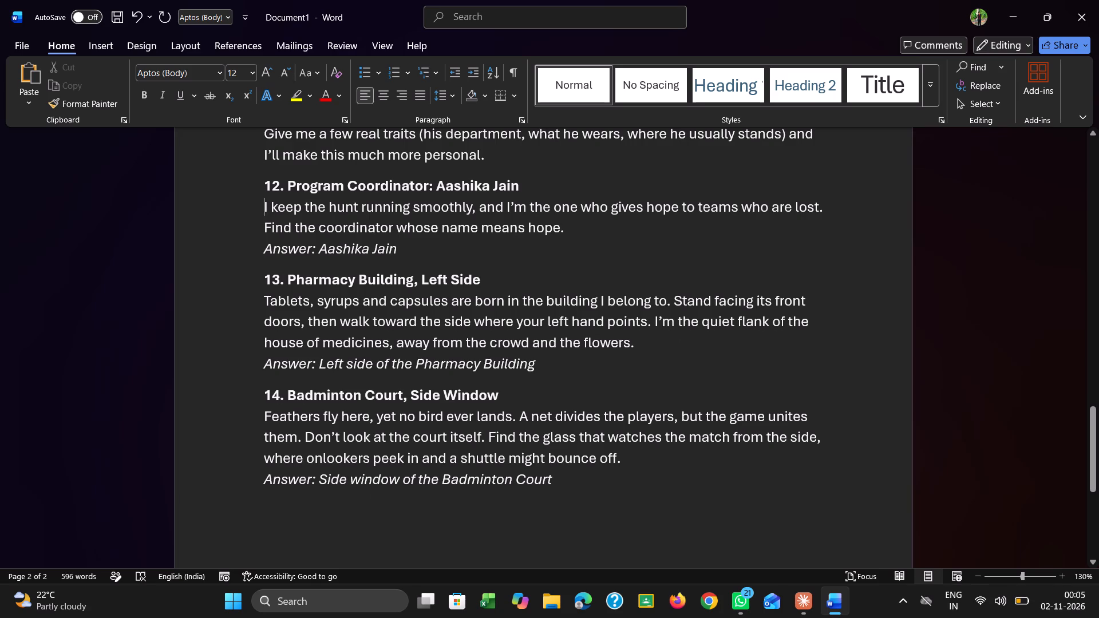
click(647, 344)
key(BackSpace)
key(BackSpace)
key(BackSpace)
key(BackSpace)
key(BackSpace)
key(BackSpace)
key(BackSpace)
key(BackSpace)
key(BackSpace)
key(BackSpace)
key(BackSpace)
key(BackSpace)
key(BackSpace)
key(BackSpace)
key(BackSpace)
key(BackSpace)
key(BackSpace)
key(BackSpace)
key(BackSpace)
key(BackSpace)
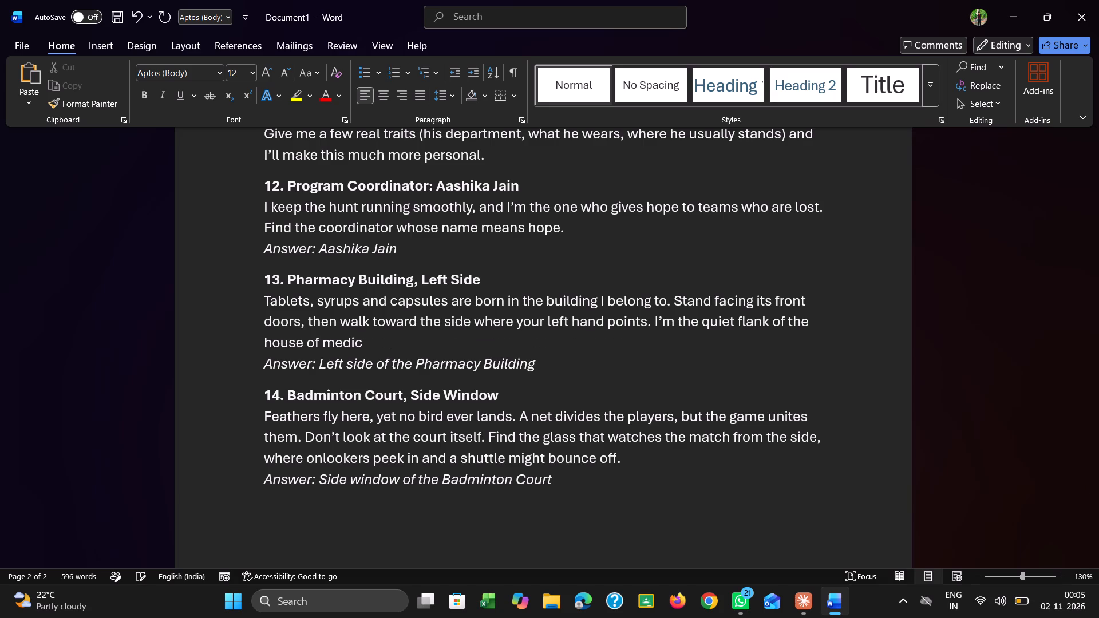
key(BackSpace)
key(BackSpace)
key(BackSpace)
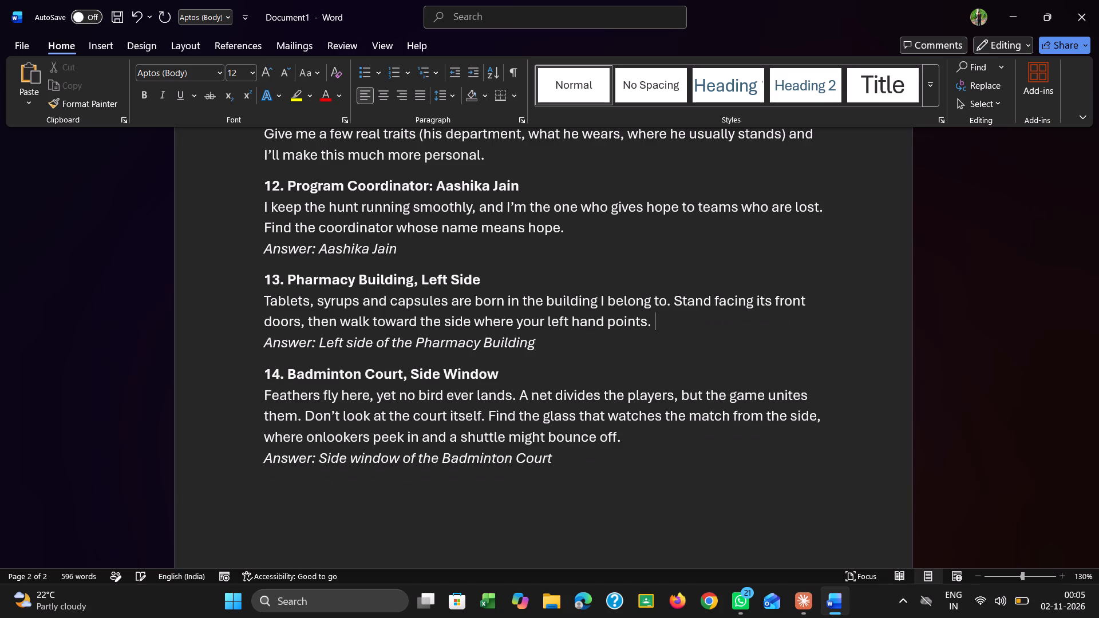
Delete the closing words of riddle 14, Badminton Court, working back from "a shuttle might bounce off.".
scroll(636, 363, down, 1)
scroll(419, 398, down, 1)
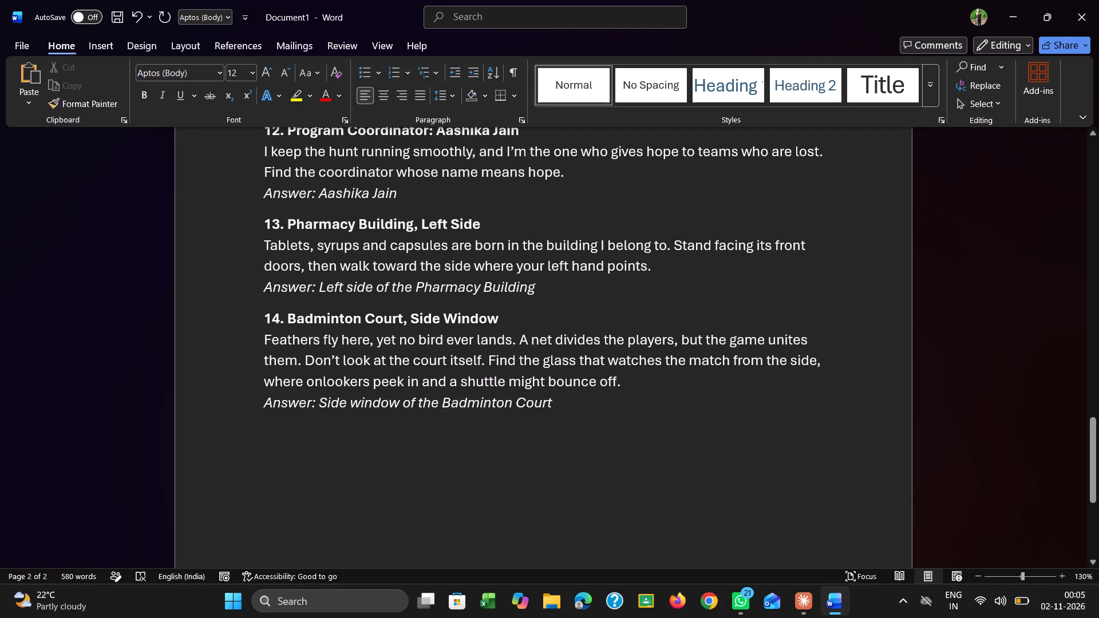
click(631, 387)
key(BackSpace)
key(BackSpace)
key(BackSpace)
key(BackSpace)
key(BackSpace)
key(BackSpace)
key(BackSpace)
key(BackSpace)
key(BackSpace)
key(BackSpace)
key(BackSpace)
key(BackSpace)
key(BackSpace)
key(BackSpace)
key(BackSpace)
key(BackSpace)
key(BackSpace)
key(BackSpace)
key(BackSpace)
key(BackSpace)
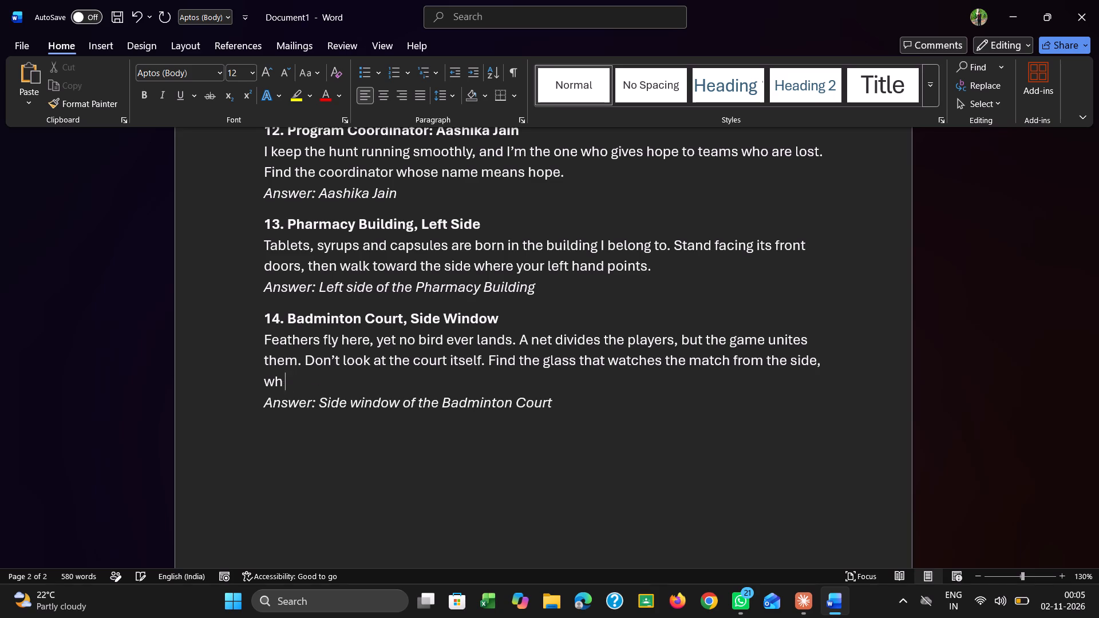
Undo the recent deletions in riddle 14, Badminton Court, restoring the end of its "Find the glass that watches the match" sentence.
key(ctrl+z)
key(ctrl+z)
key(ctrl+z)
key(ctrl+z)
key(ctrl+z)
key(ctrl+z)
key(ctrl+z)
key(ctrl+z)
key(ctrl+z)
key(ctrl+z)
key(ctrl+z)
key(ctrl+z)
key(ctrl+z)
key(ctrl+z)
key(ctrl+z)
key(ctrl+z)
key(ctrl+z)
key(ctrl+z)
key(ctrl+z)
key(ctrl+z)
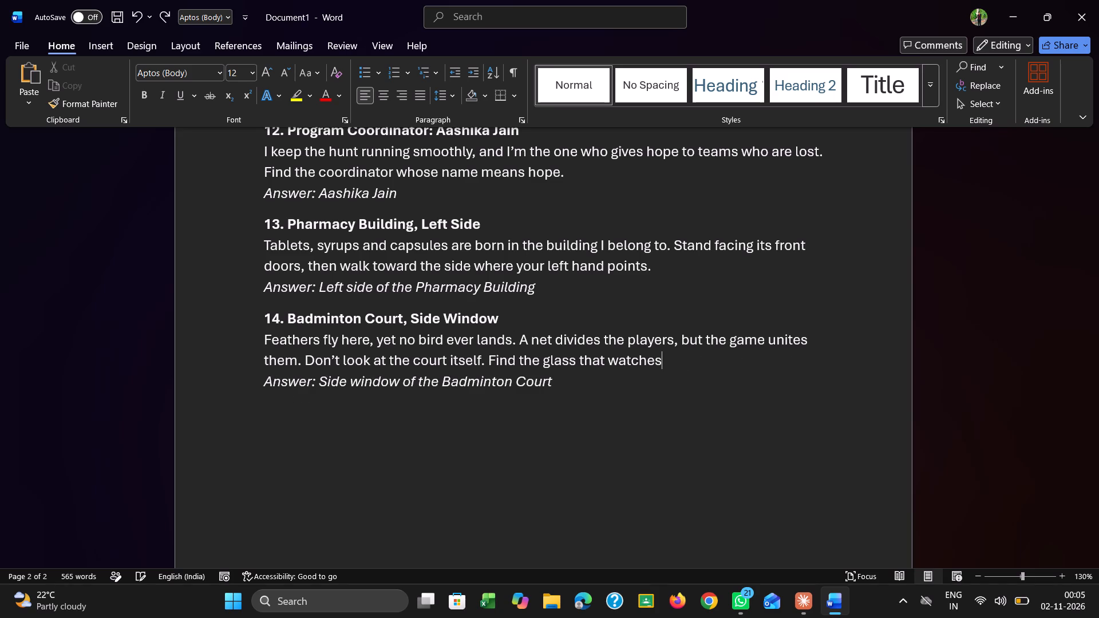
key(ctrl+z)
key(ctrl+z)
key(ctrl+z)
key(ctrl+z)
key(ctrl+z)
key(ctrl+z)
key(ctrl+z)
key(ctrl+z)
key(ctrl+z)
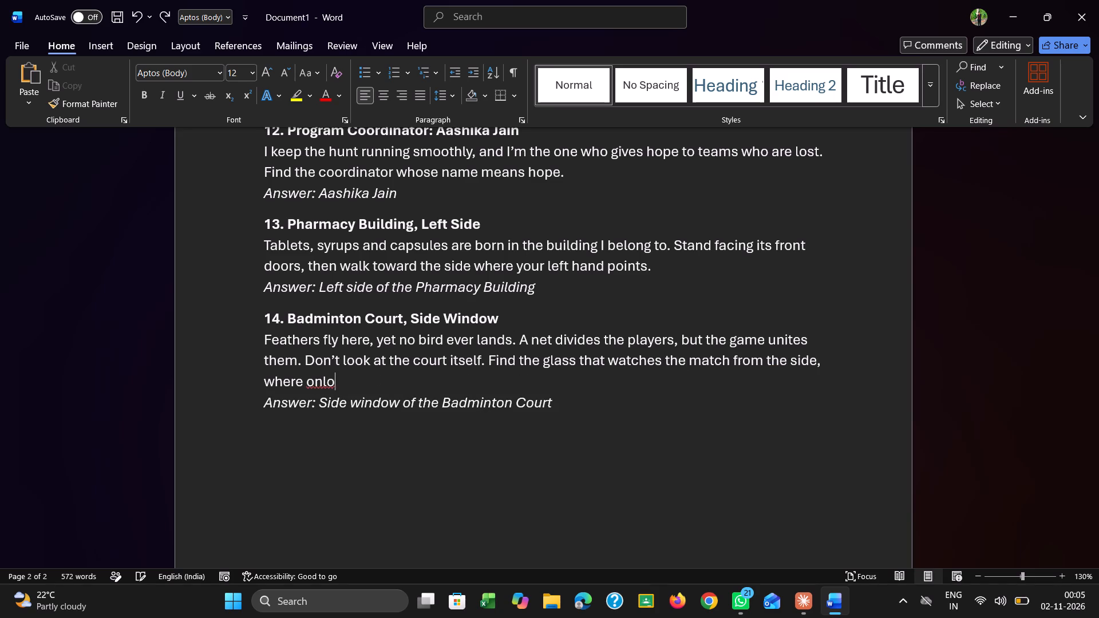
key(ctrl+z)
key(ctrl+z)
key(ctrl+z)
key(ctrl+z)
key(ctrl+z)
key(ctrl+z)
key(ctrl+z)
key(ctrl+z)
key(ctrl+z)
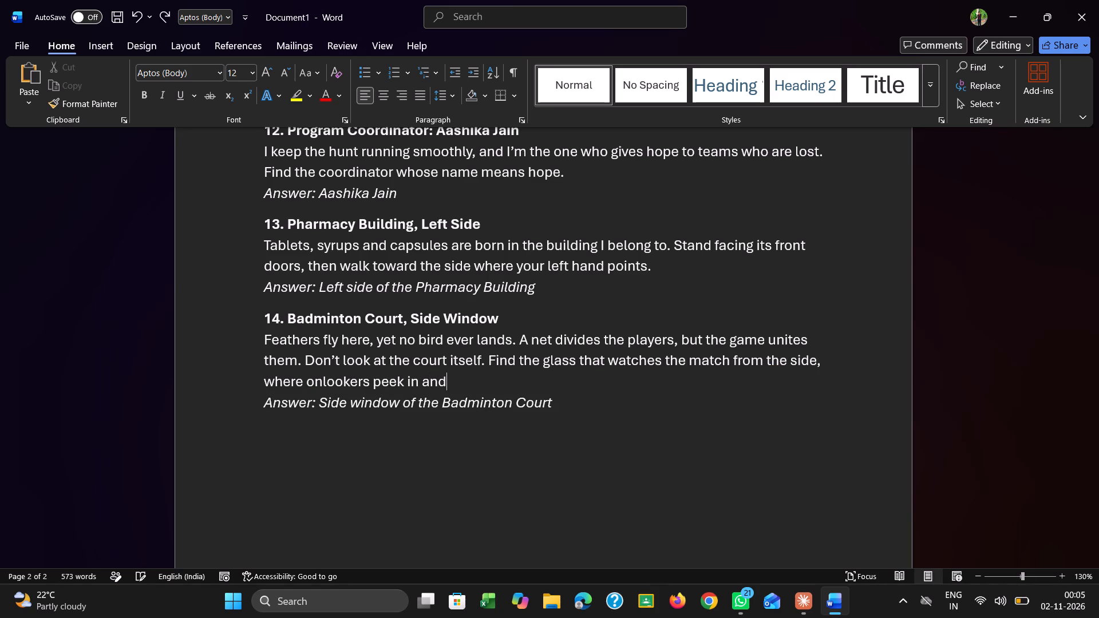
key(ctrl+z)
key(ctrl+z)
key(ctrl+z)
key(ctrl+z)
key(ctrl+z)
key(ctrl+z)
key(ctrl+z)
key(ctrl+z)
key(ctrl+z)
Delete riddle 14's last sentence, starting at "Find the glass that", so the Badminton Court clue ends at "Don't look at the court itself.".
key(BackSpace)
key(BackSpace)
key(BackSpace)
key(BackSpace)
key(BackSpace)
key(BackSpace)
key(BackSpace)
key(BackSpace)
key(BackSpace)
key(BackSpace)
key(BackSpace)
key(BackSpace)
key(BackSpace)
key(BackSpace)
key(BackSpace)
key(BackSpace)
key(BackSpace)
key(BackSpace)
key(BackSpace)
key(BackSpace)
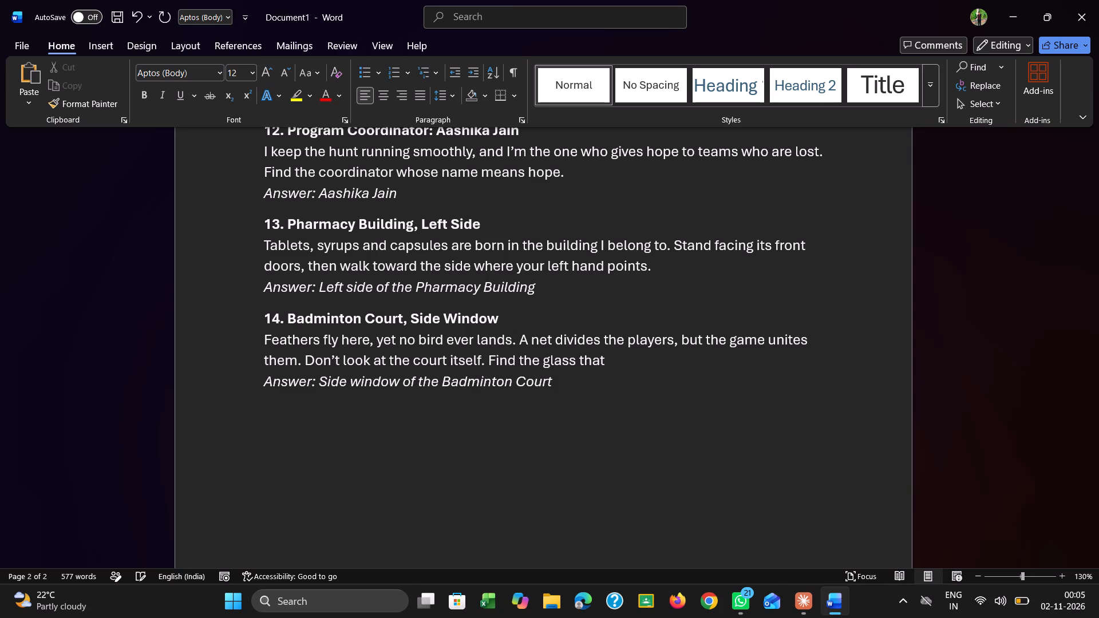
key(BackSpace)
key(BackSpace)
key(BackSpace)
key(BackSpace)
key(BackSpace)
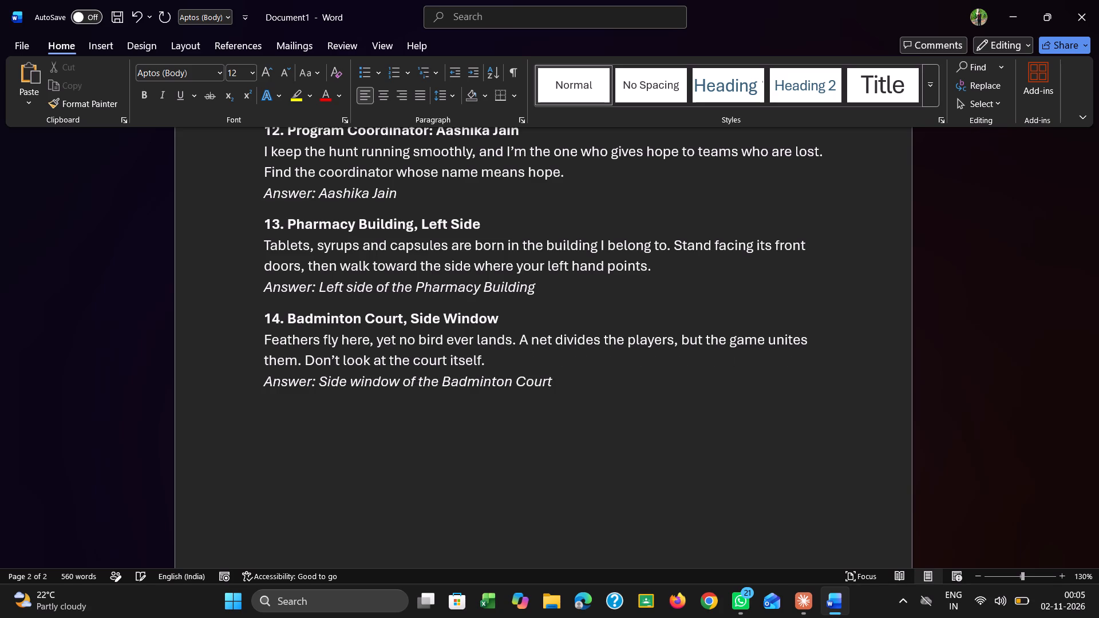
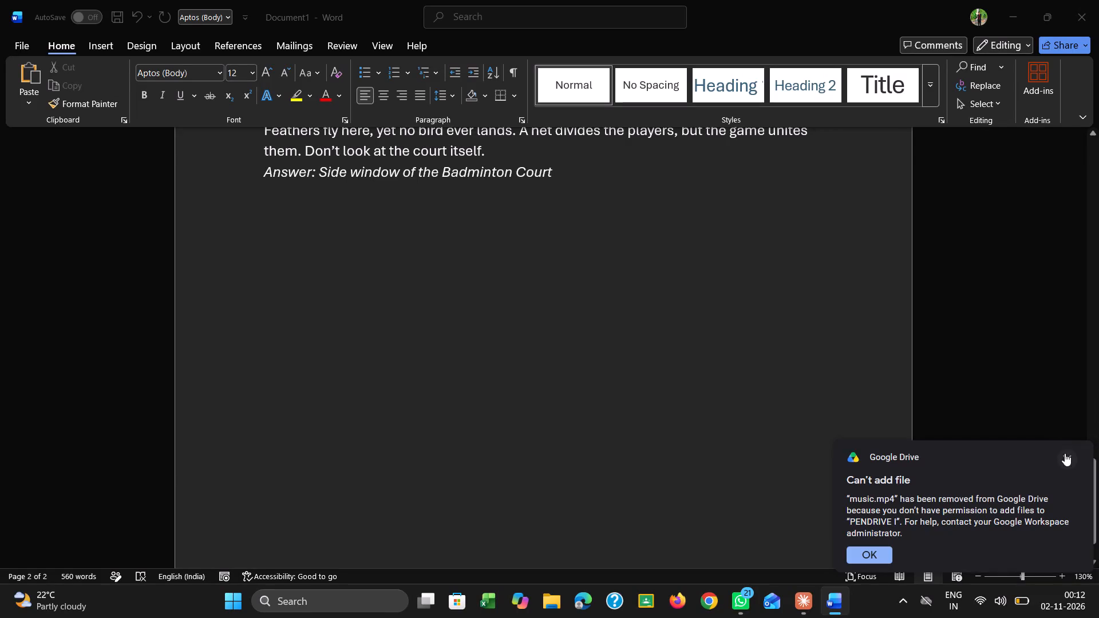
Dismiss the Google Drive "Can't add file" notification about music.mp4.
click(1065, 453)
scroll(952, 351, up, 7)
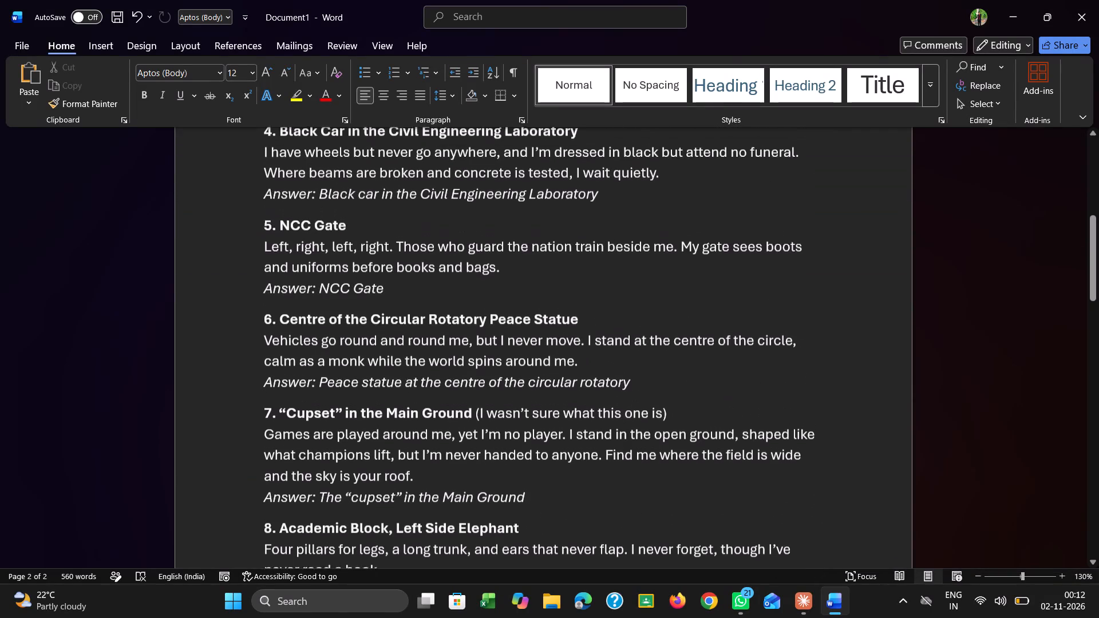
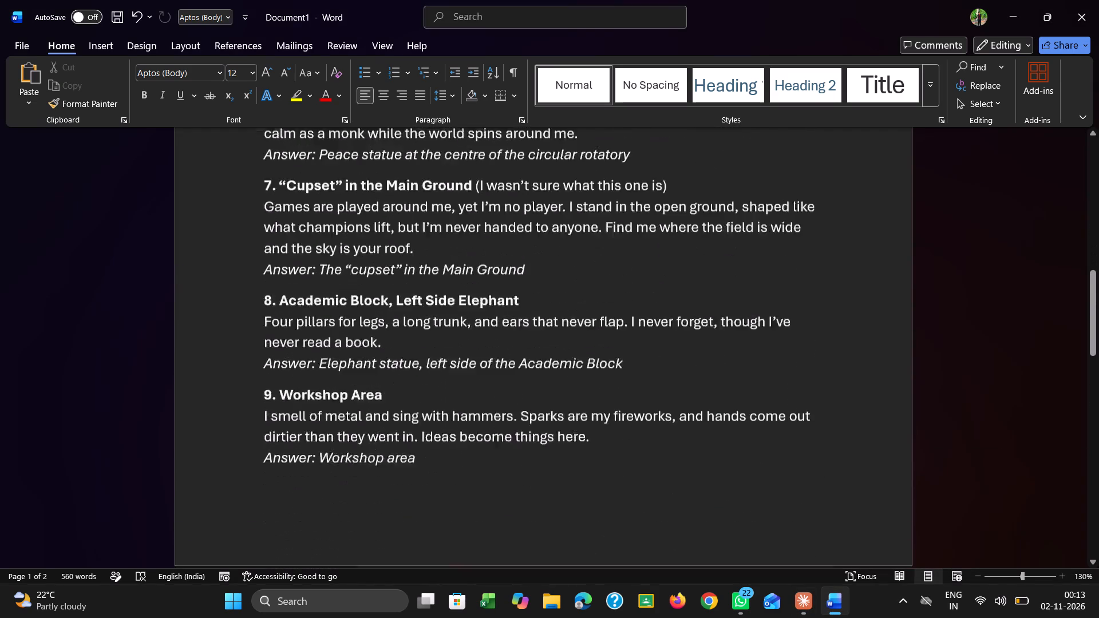
scroll(472, 311, down, 1)
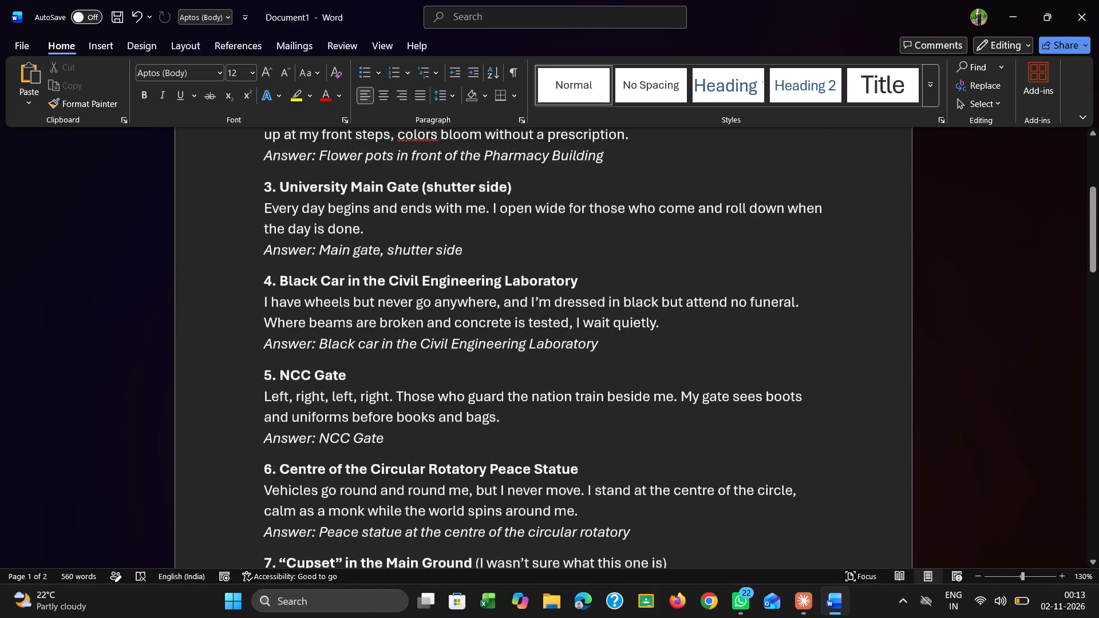
scroll(472, 311, down, 1)
scroll(472, 311, up, 4)
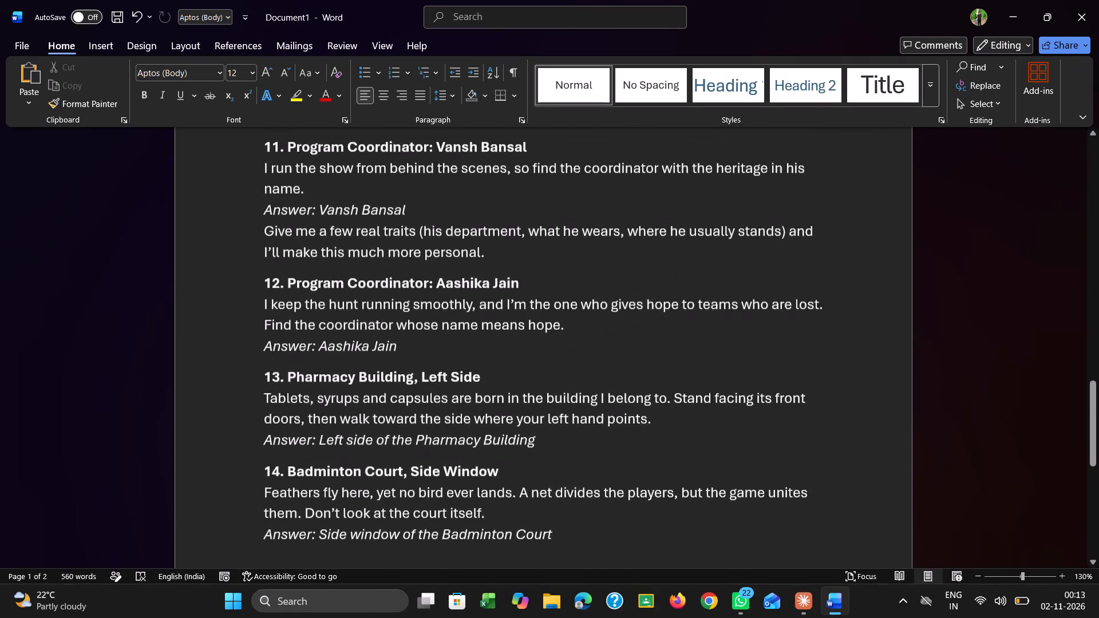
scroll(472, 311, up, 1)
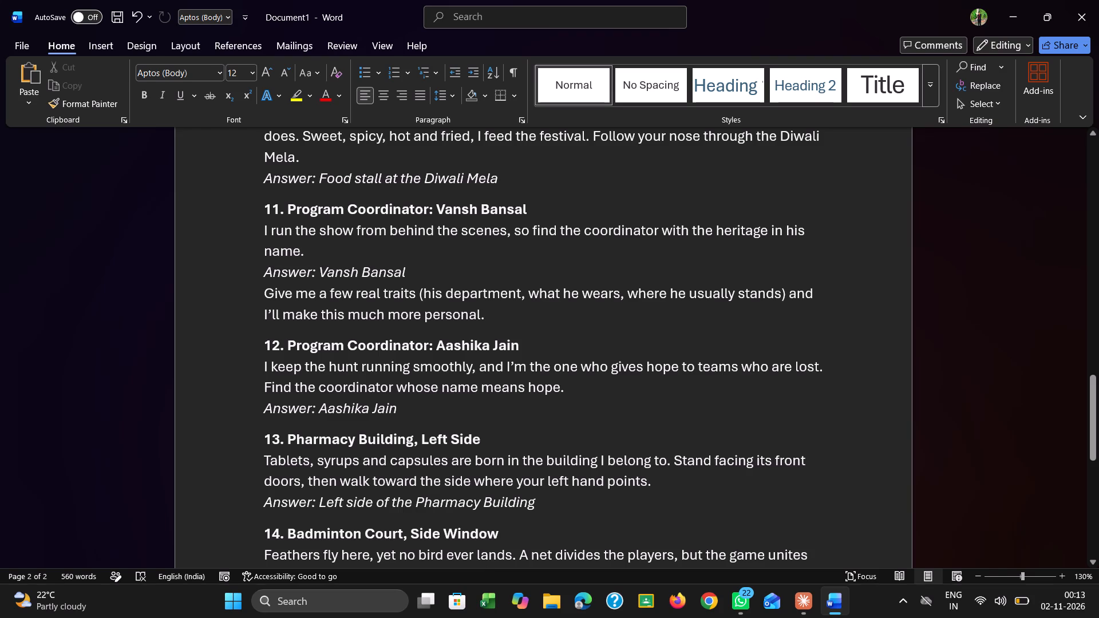
click(326, 250)
key(ctrl+v)
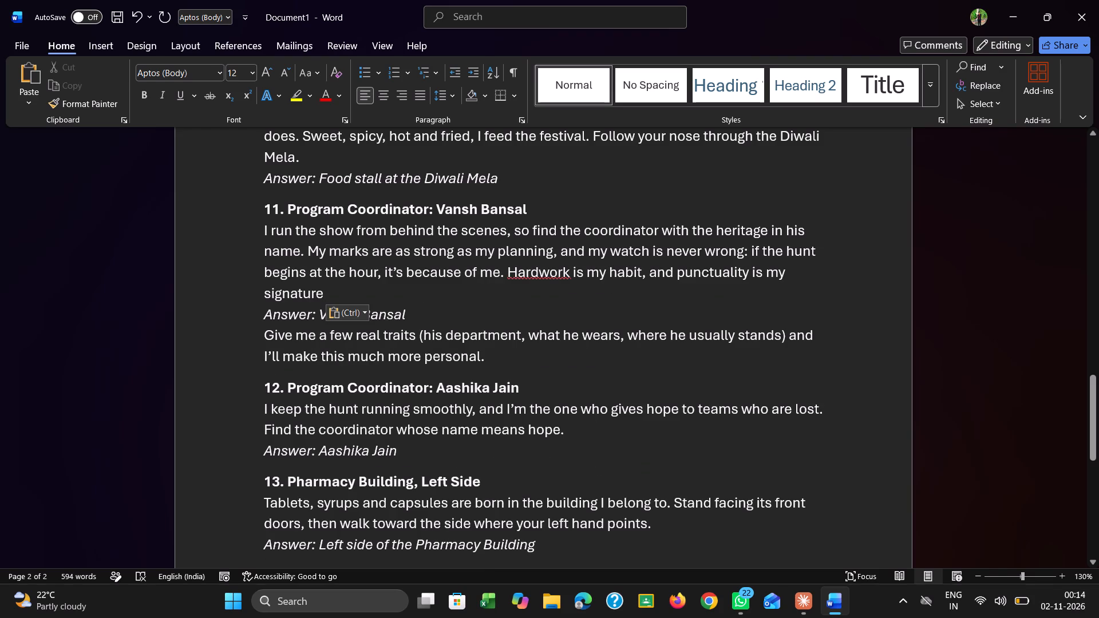
Cut the old sentence "I run the show from behind the scenes..." from riddle 11 and end the remaining text with a full stop.
click(307, 251)
drag(307, 251, 259, 236)
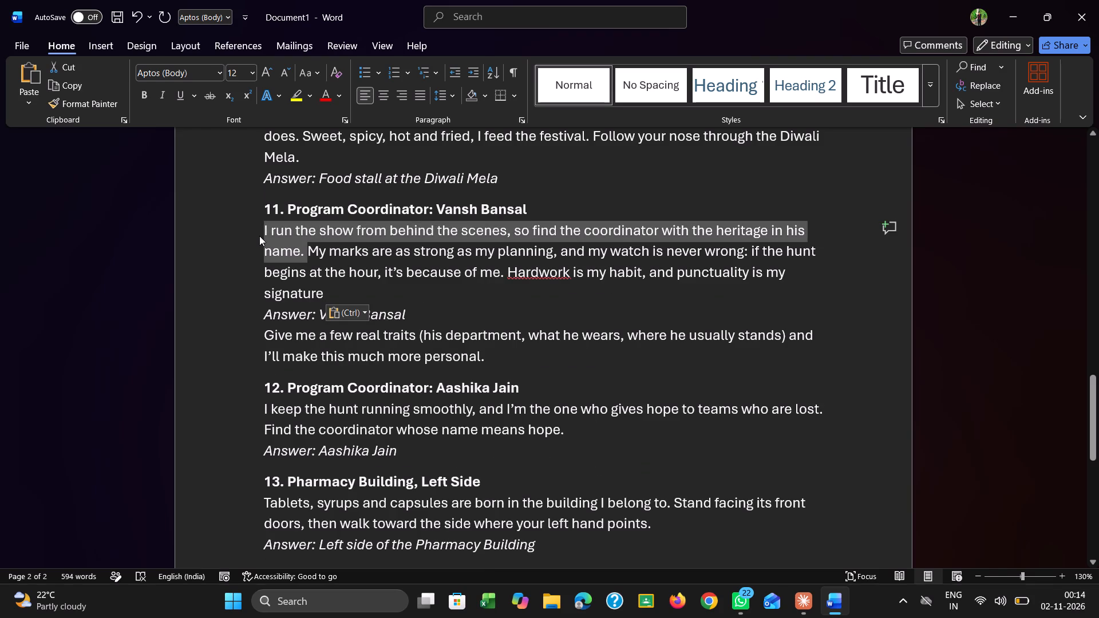
key(ctrl+x)
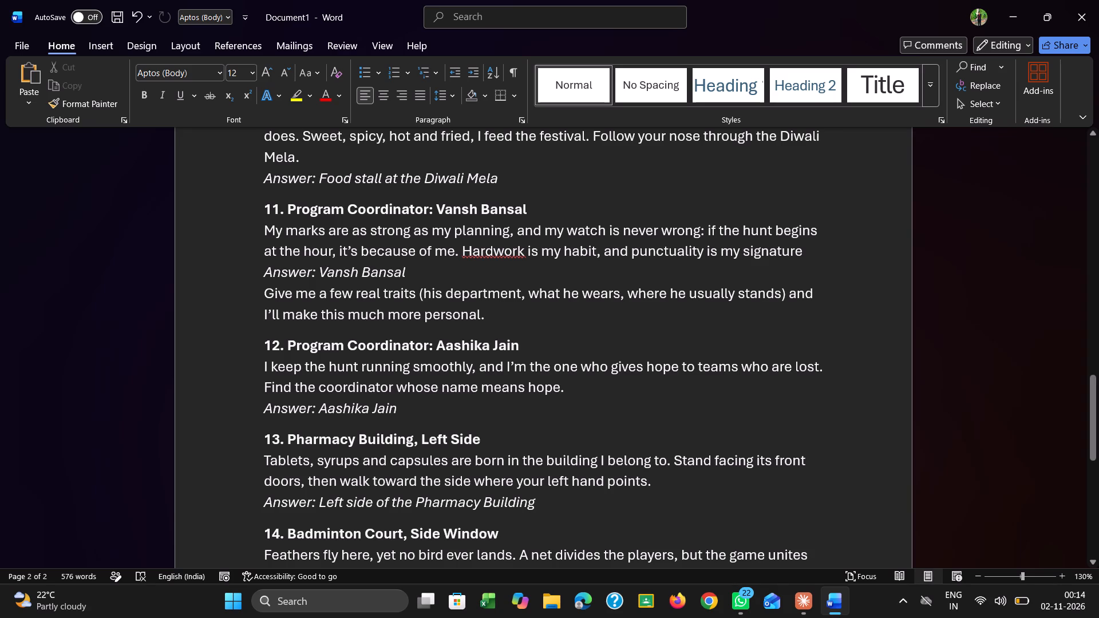
click(807, 250)
text(.)
key(space)
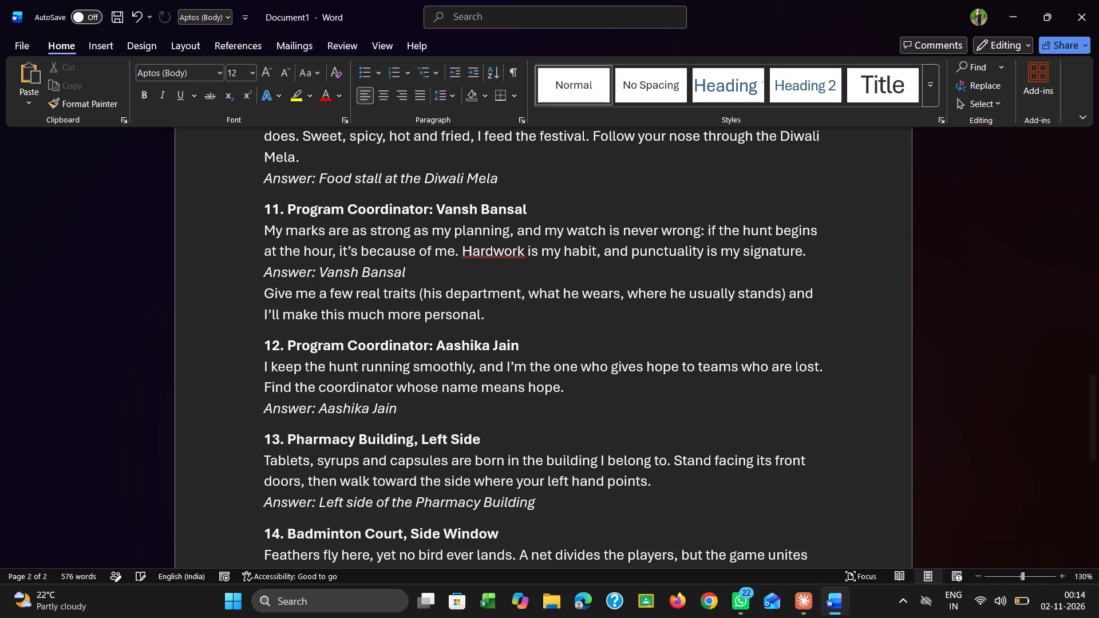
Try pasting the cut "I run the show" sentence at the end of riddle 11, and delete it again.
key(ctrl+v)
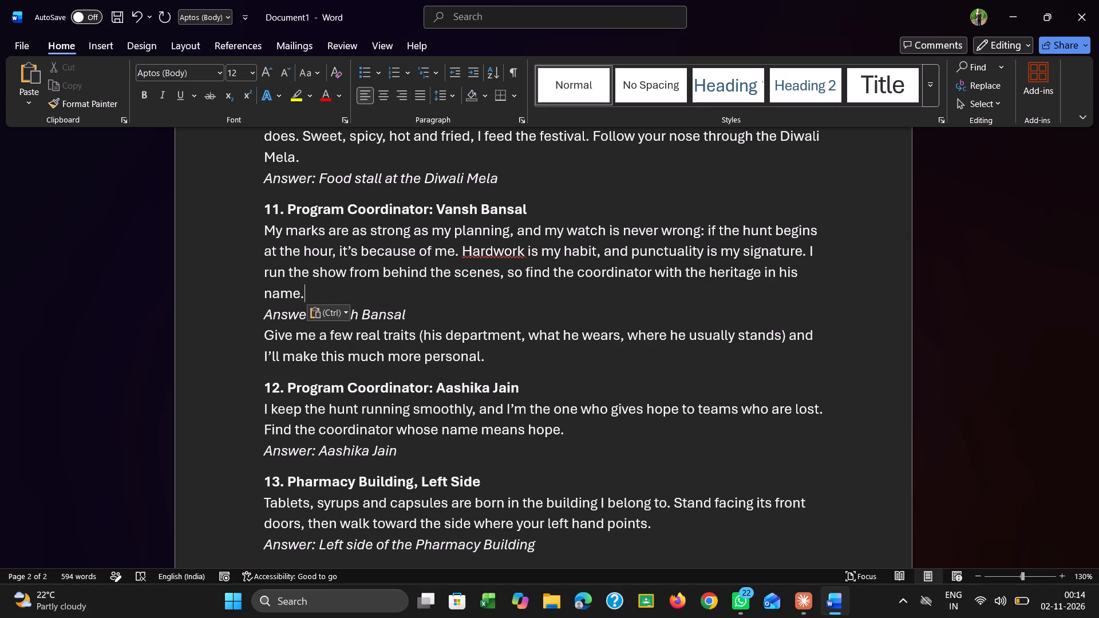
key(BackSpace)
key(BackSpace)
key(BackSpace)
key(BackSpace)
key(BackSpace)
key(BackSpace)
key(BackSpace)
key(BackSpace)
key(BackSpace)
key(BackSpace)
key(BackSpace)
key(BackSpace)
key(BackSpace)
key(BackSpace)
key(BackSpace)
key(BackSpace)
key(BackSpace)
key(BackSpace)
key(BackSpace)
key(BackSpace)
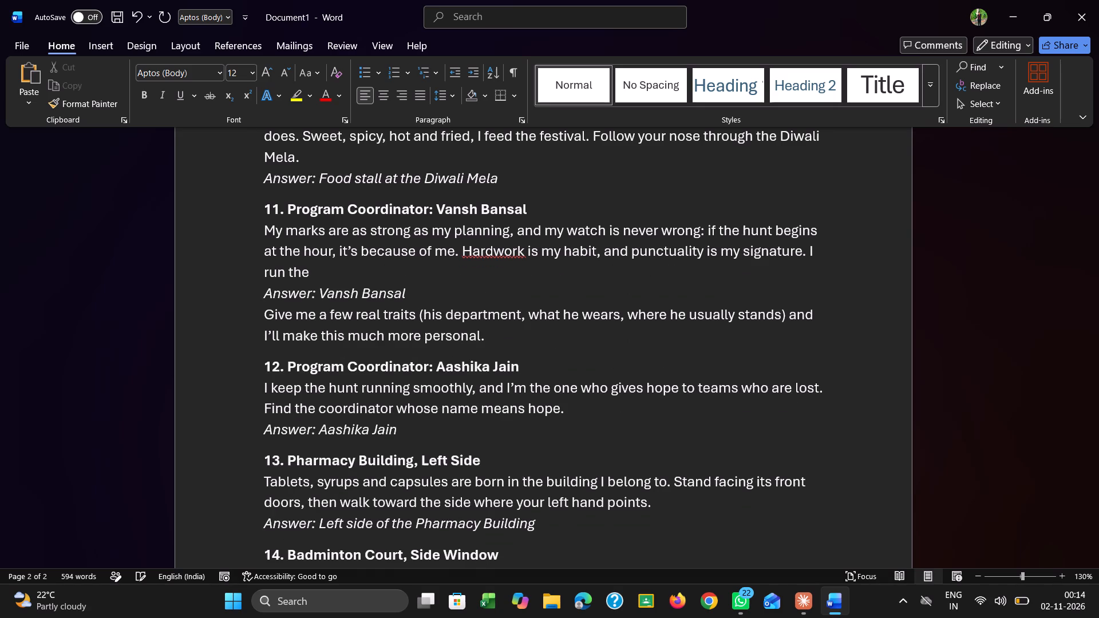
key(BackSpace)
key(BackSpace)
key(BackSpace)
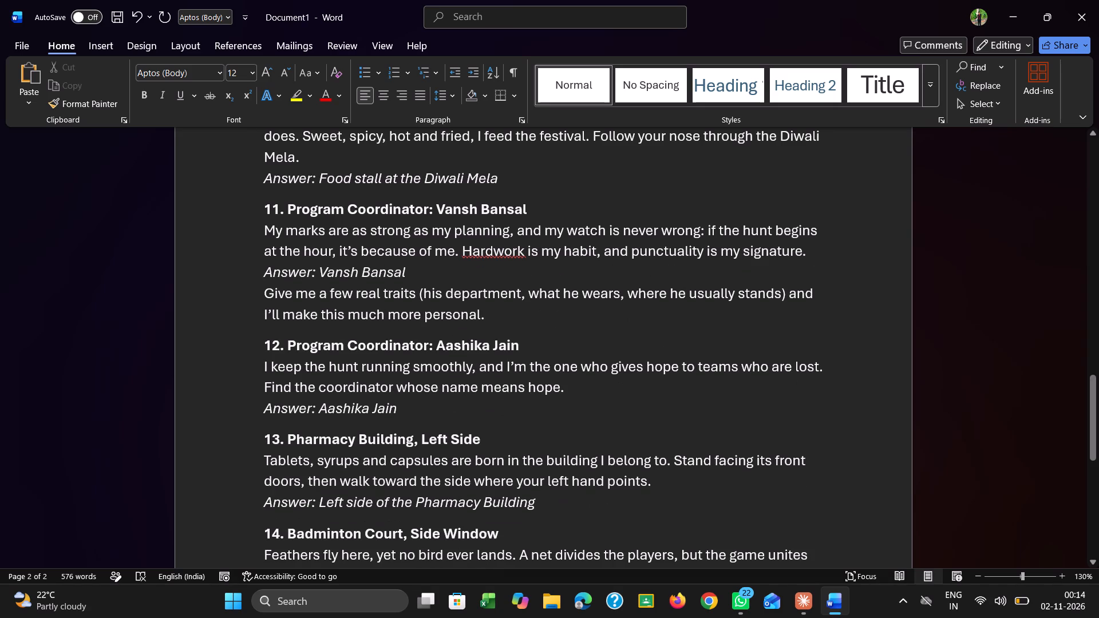
Ignore all spelling flags for "Hardwork" in riddle 11.
right_click(520, 248)
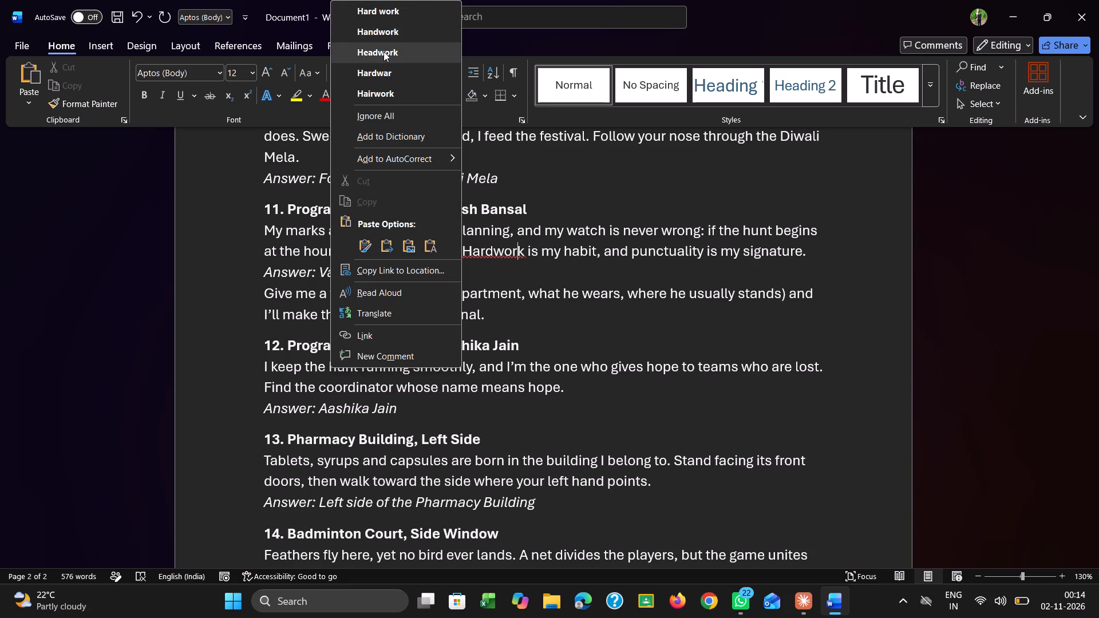
click(370, 113)
Insert two blank lines above the Registrar Room riddle at the document's start and place the cursor on the first.
scroll(552, 287, up, 7)
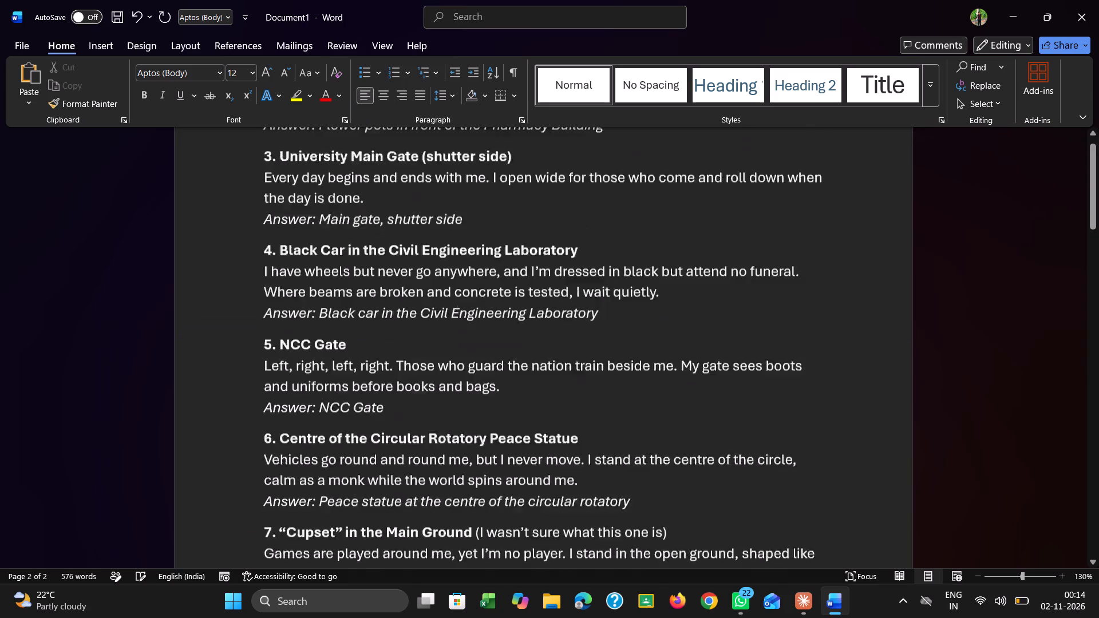
scroll(552, 287, up, 14)
click(405, 197)
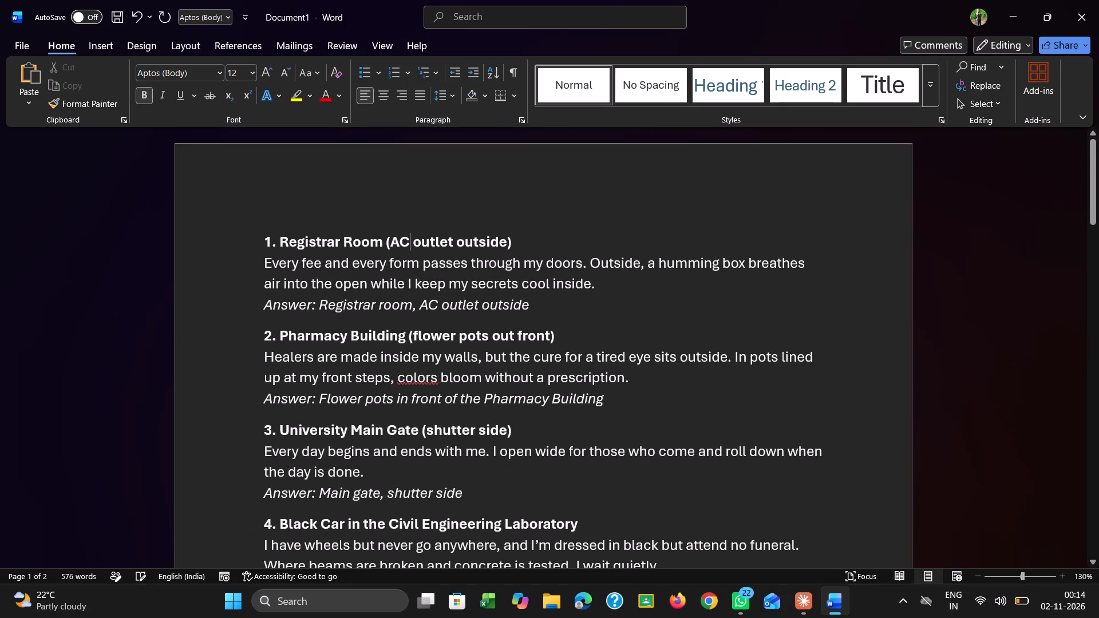
click(265, 236)
key(Return)
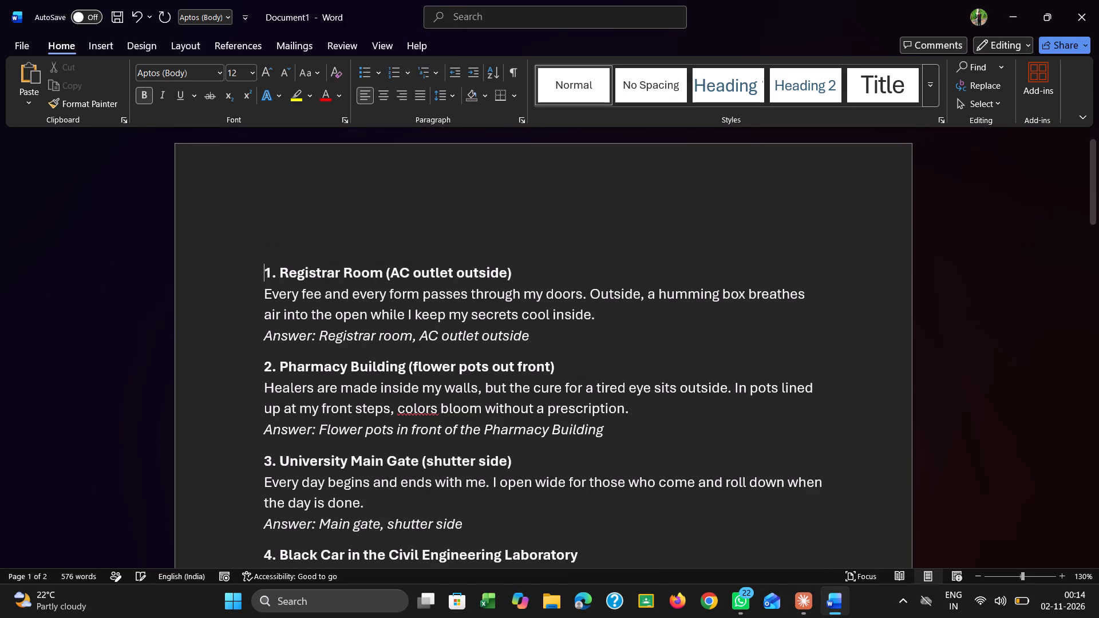
key(Return)
click(262, 238)
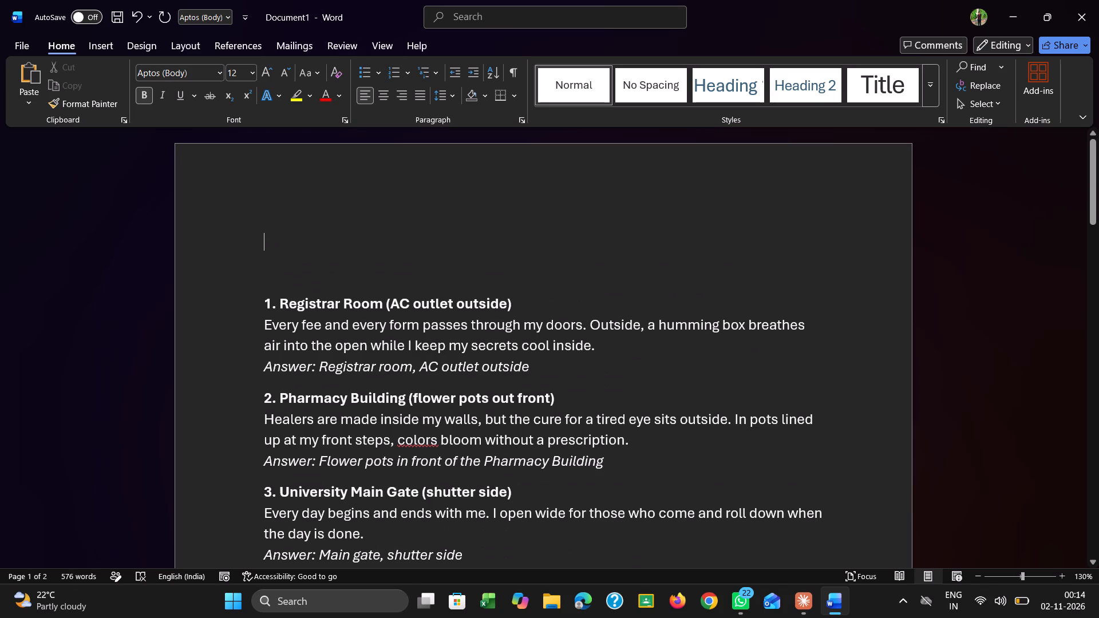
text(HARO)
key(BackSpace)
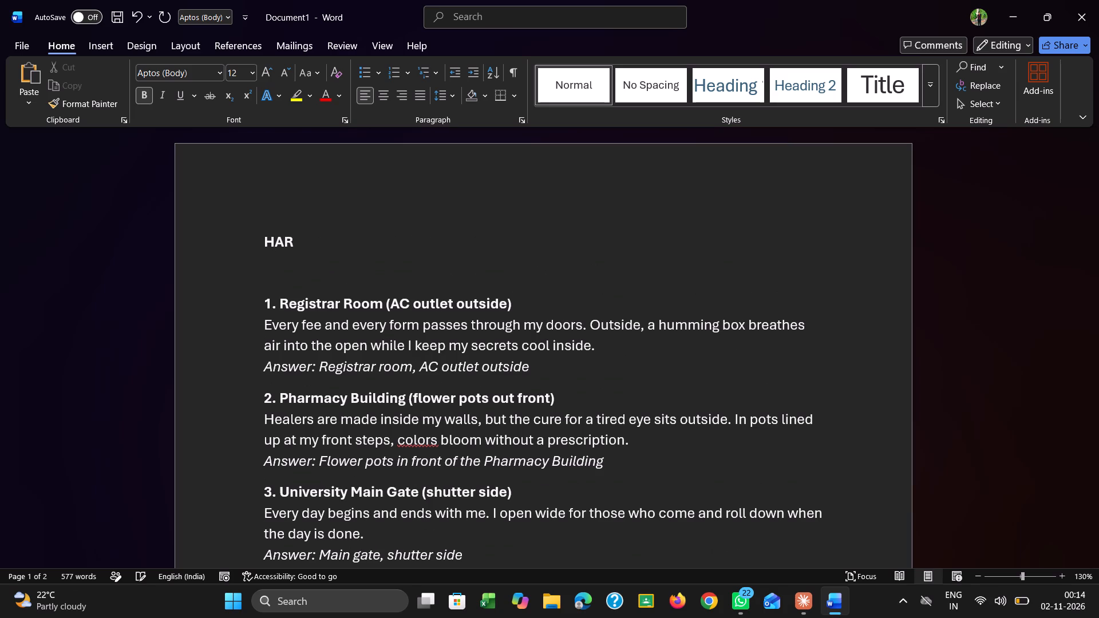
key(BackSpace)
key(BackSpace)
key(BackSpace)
Enter the title "TREASURE HUNT 2K26" on the first line of the document.
text(TREASY)
key(BackSpace)
text(URE HUNT)
key(space)
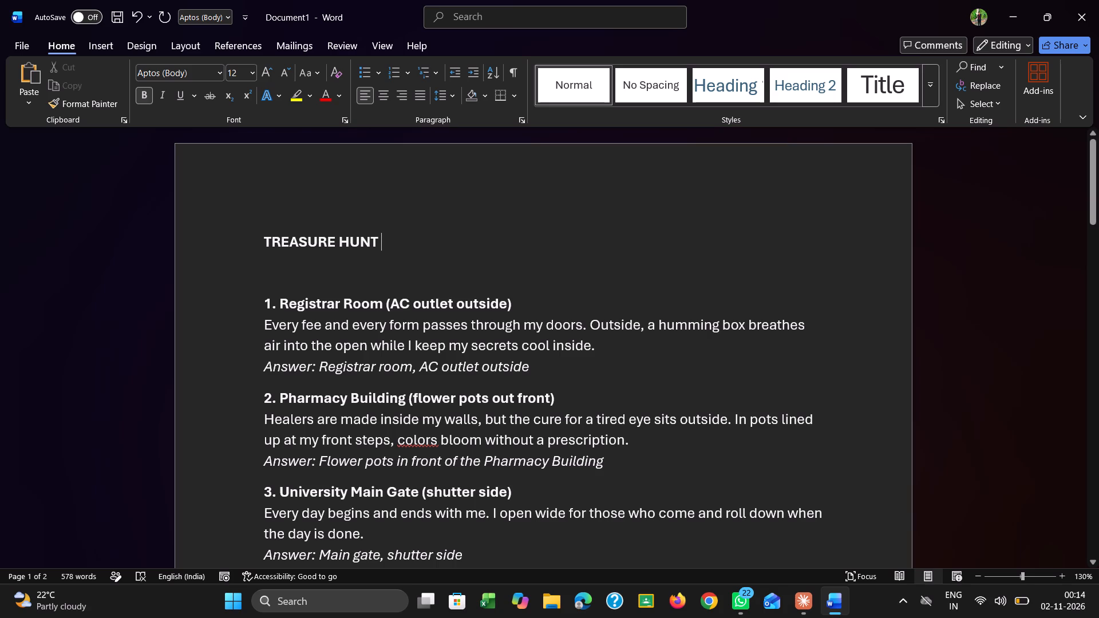
text(2K26)
Centre the "TREASURE HUNT 2K26" title and enlarge its font to 18 pt.
drag(423, 240, 234, 239)
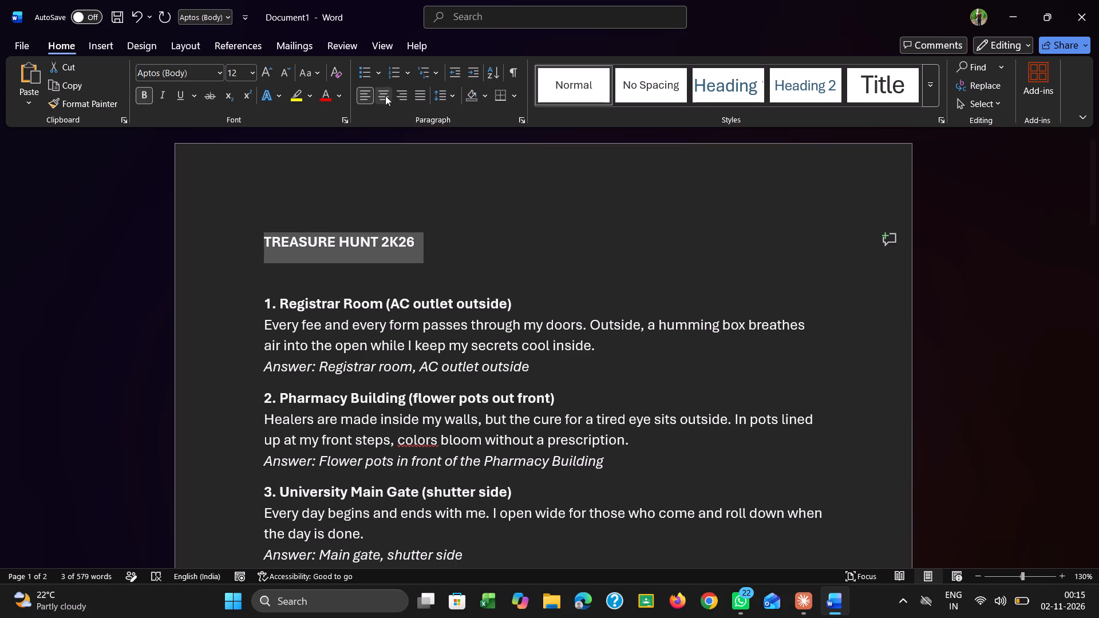
click(385, 96)
click(268, 73)
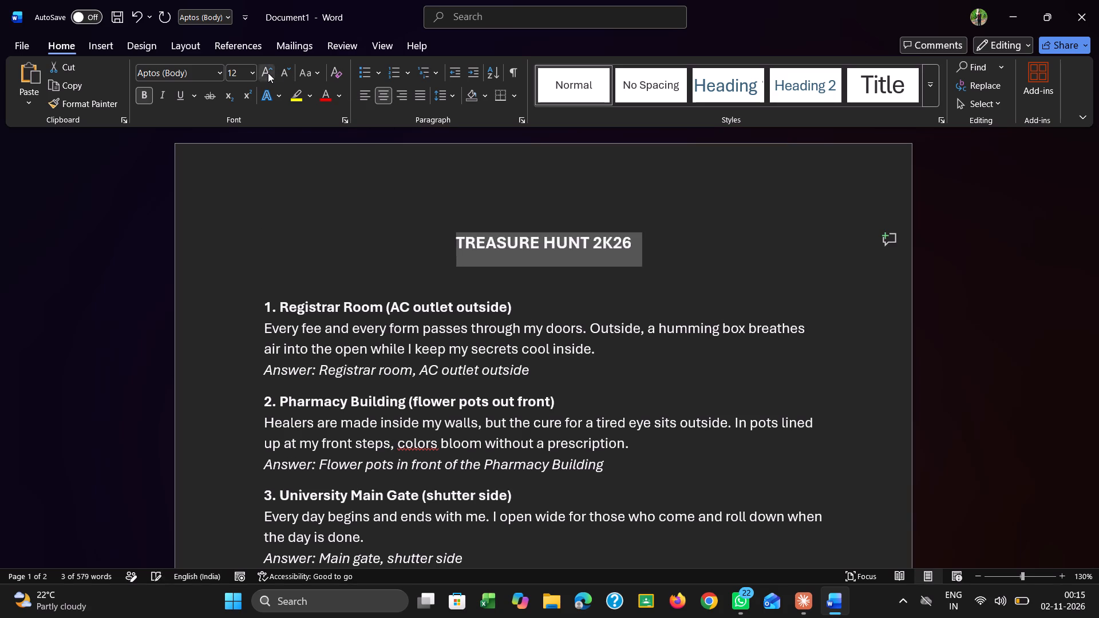
click(268, 73)
click(268, 73)
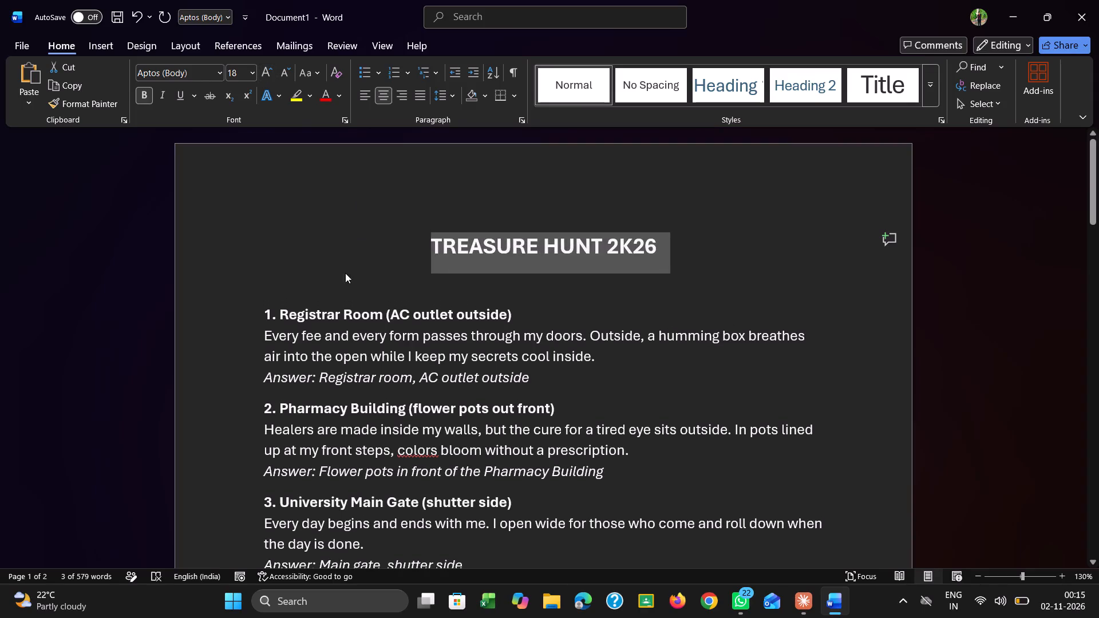
Delete the blank line between the title and riddle 1.
click(330, 303)
key(BackSpace)
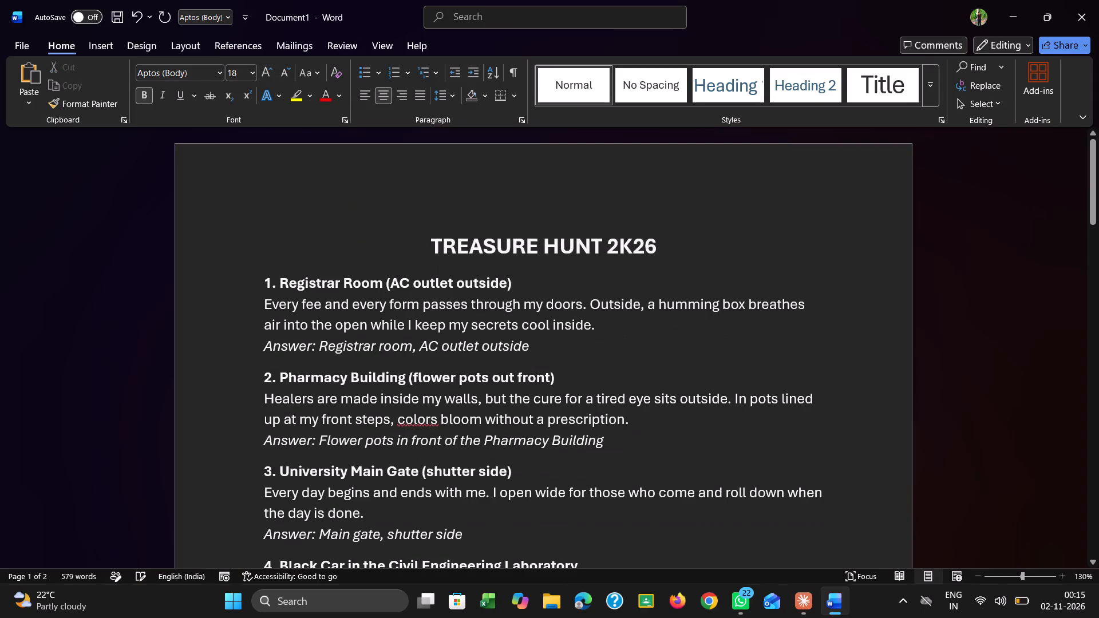
Save the document to the Desktop as a Word document named "TREASURE HUNT 2K26".
click(19, 42)
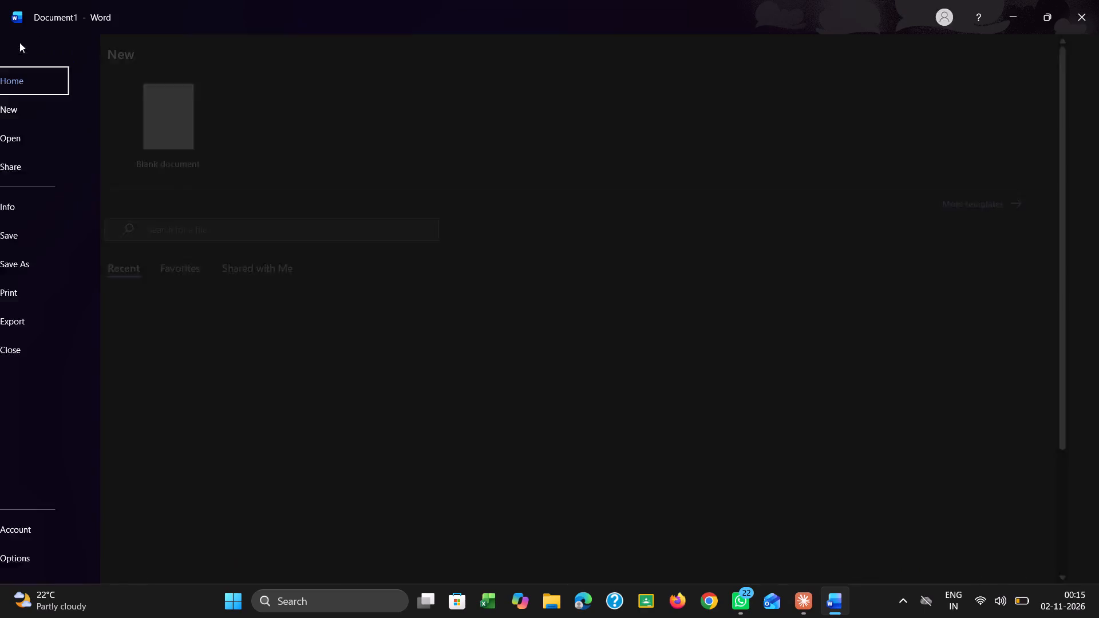
click(57, 261)
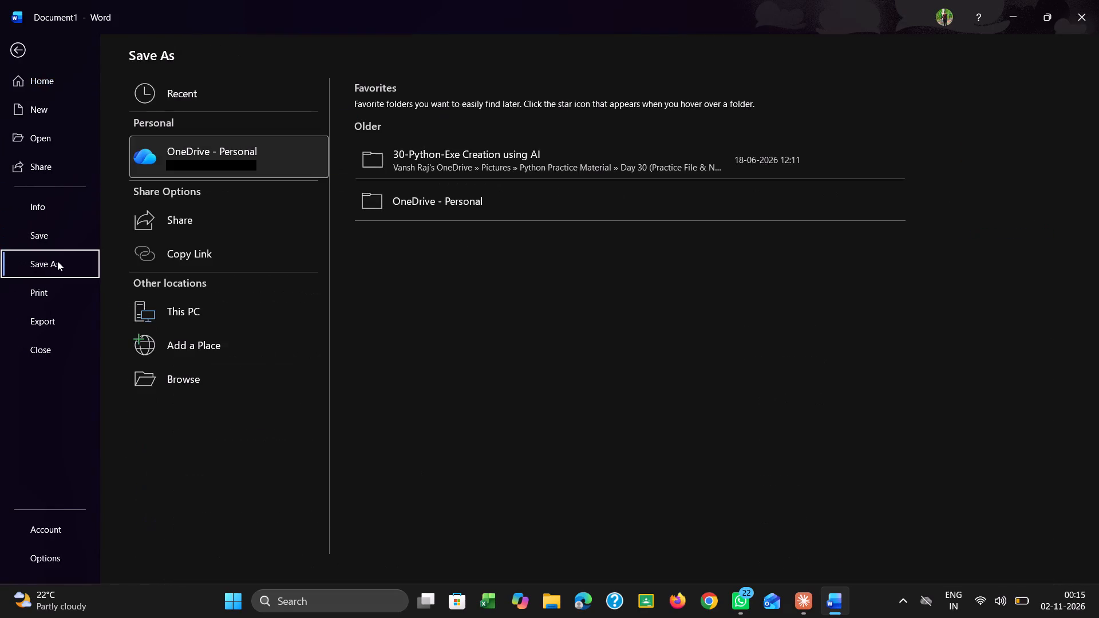
key(t)
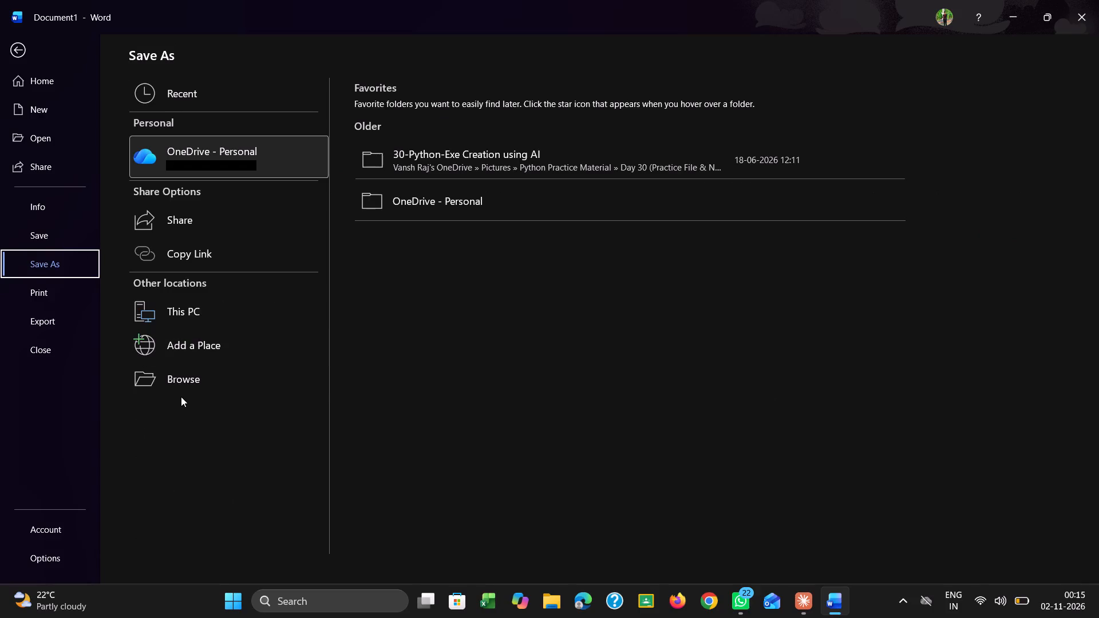
click(180, 393)
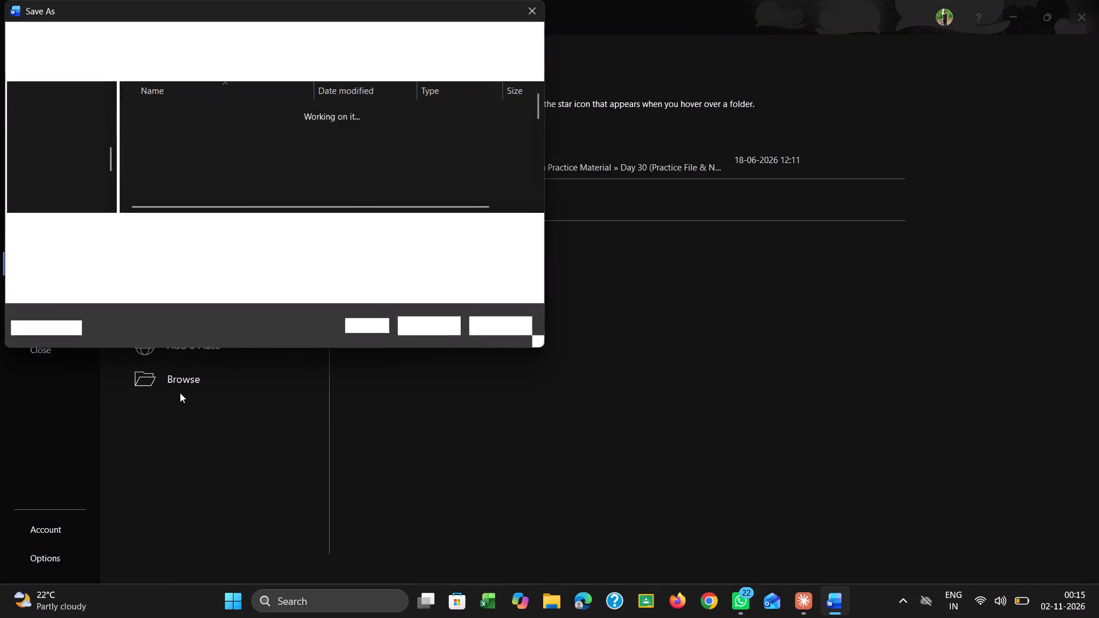
scroll(65, 188, down, 1)
scroll(67, 123, up, 2)
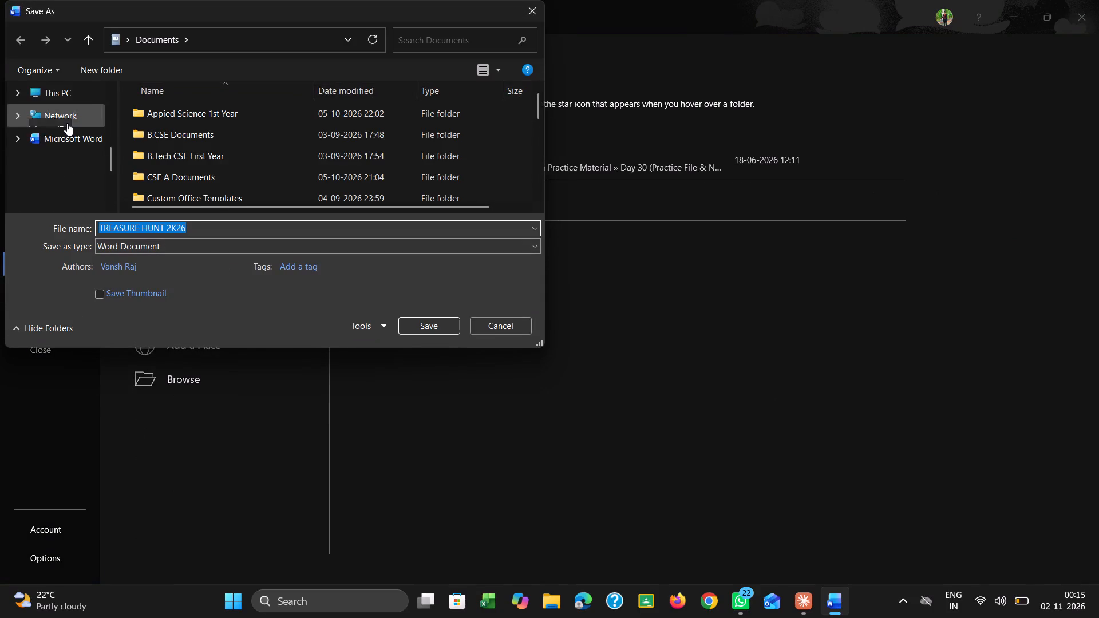
scroll(67, 123, up, 3)
click(66, 165)
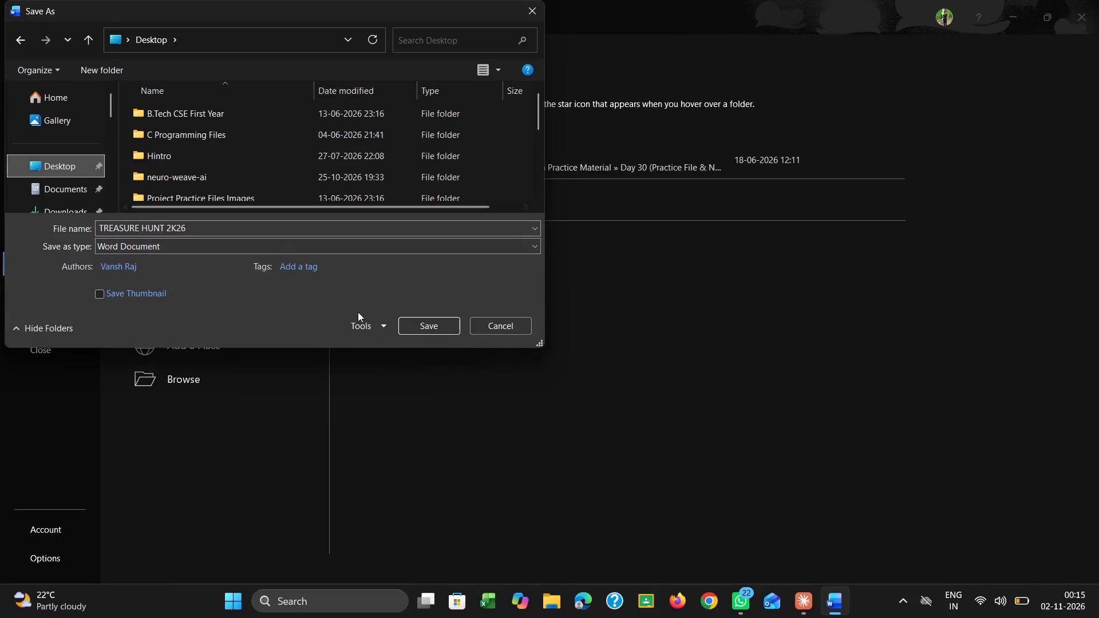
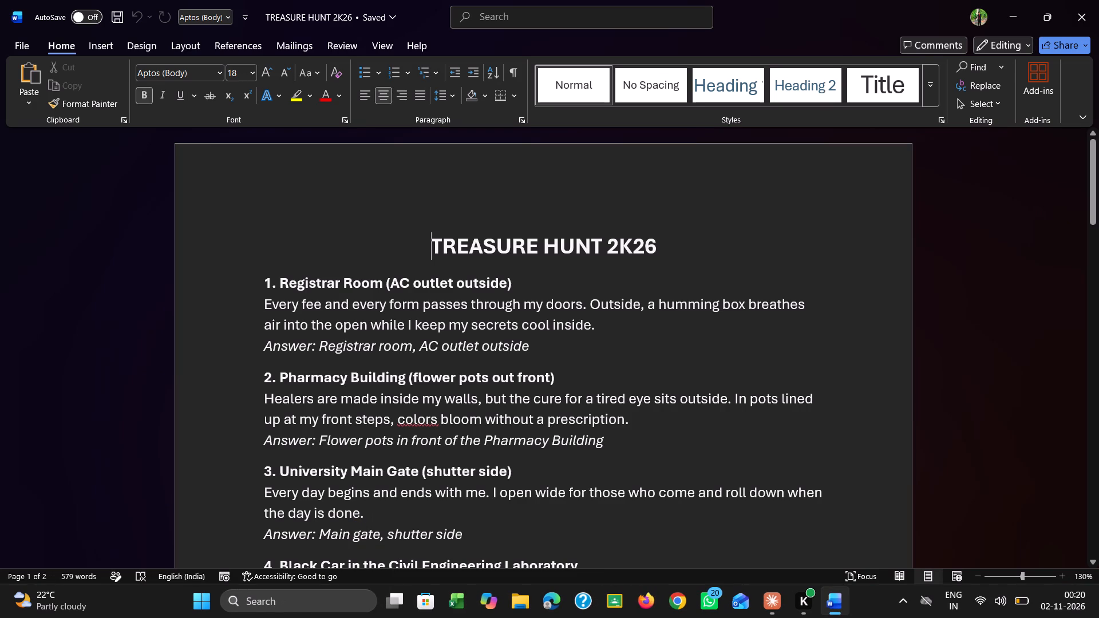
Insert a blank line between the "TREASURE HUNT 2K26" title and riddle 1.
click(688, 248)
scroll(688, 248, down, 1)
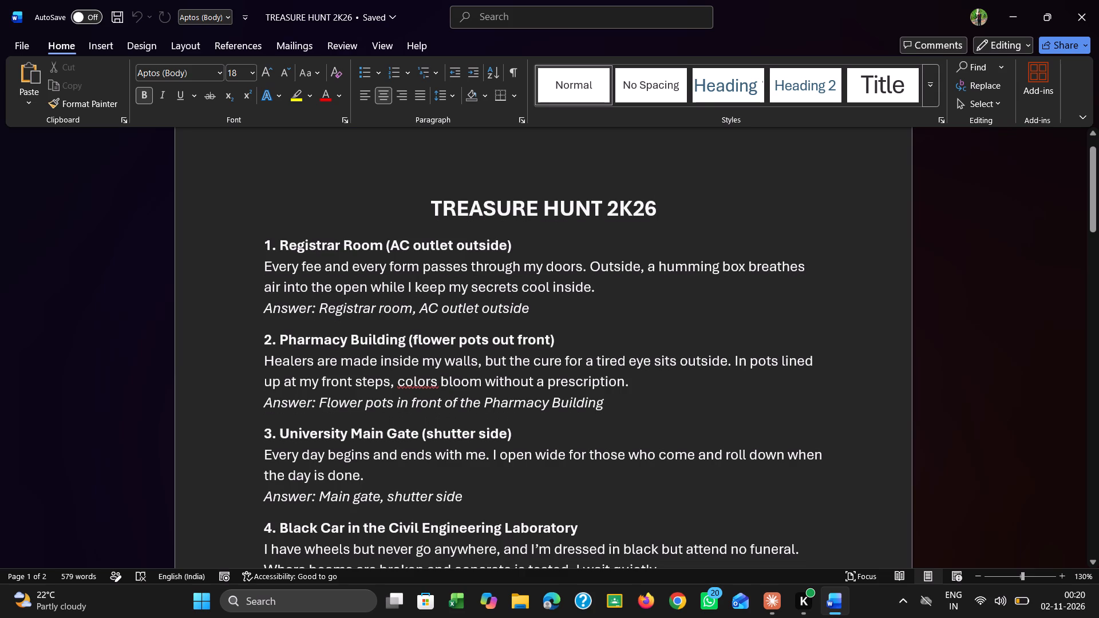
key(Return)
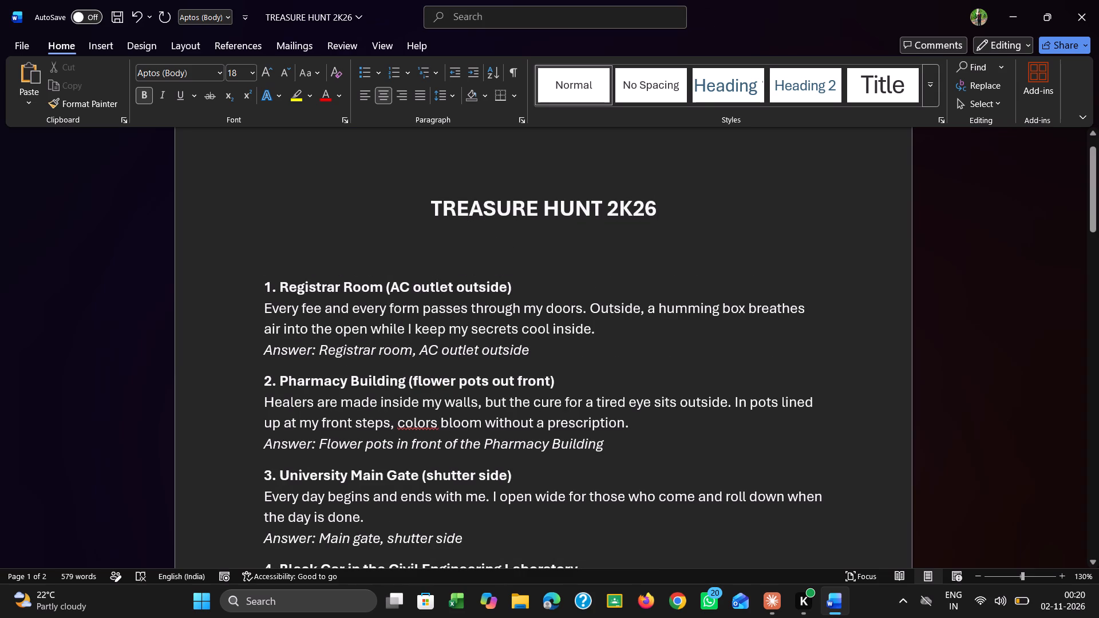
Add a blank line after riddle 1's answer and undo the automatic numbered-list formatting of riddle 1.
click(570, 352)
key(Return)
key(BackSpace)
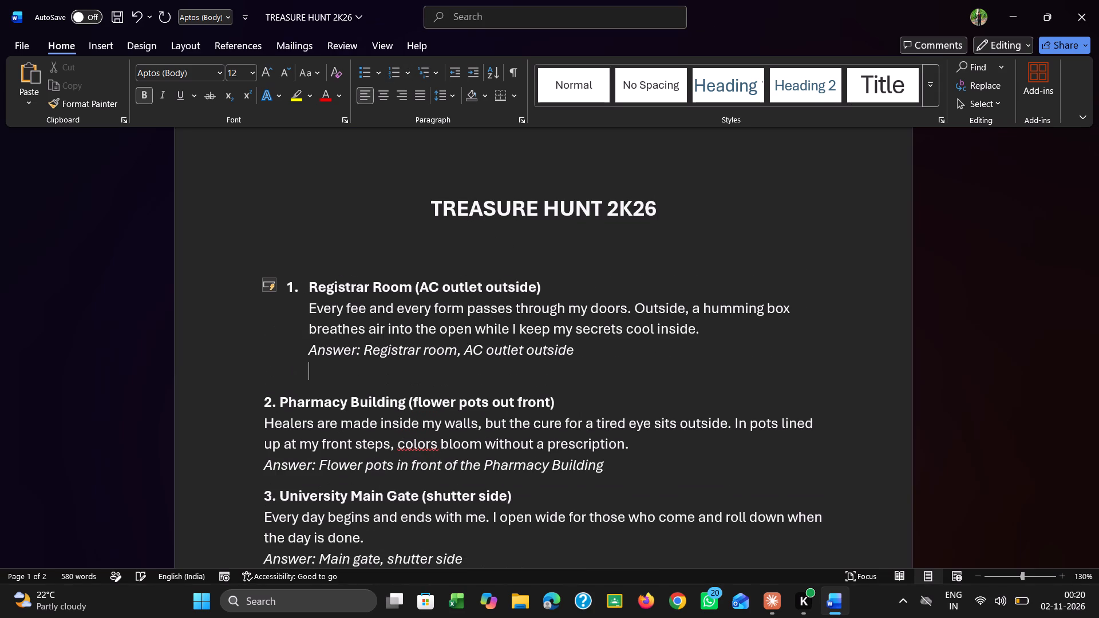
key(BackSpace)
key(BackSpace)
key(BackSpace)
key(ctrl+z)
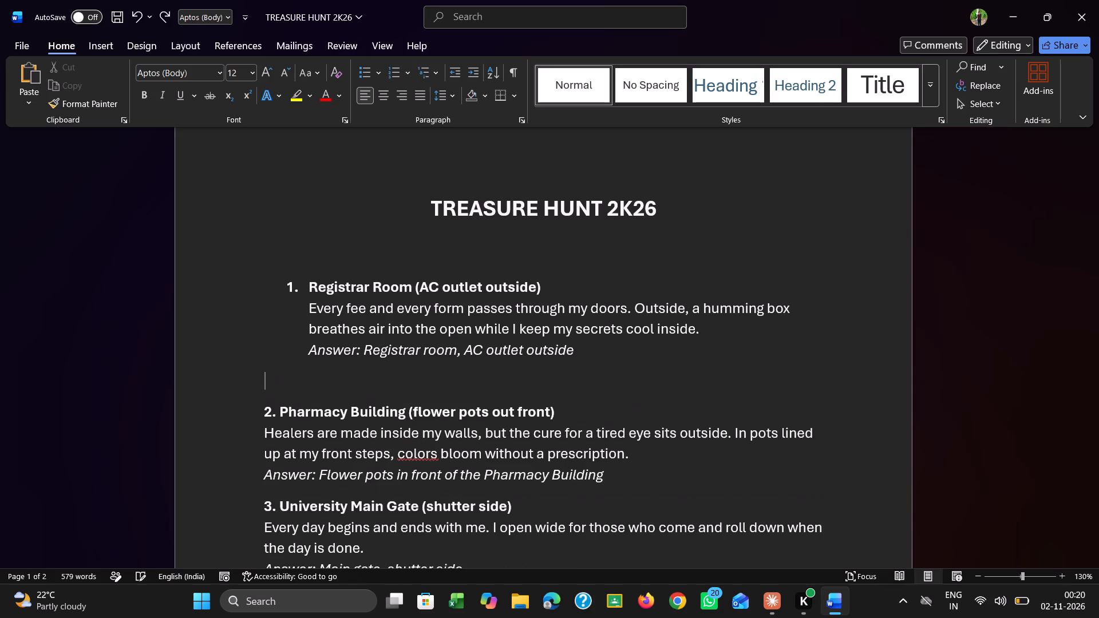
key(ctrl+z)
key(ctrl+z)
key(ctrl+z)
key(ctrl+z)
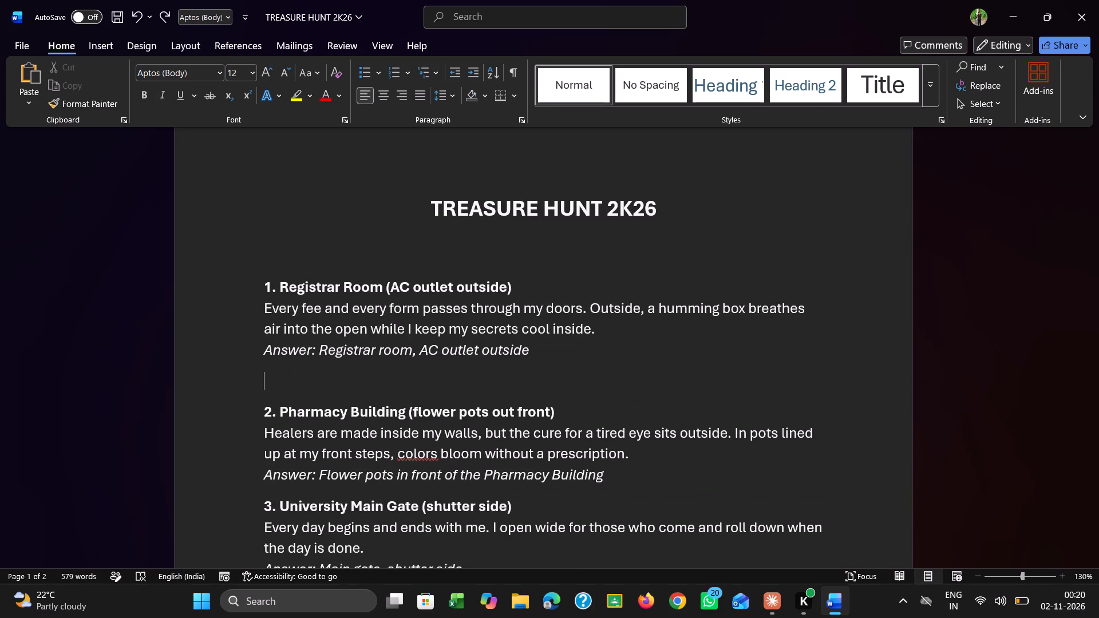
Insert three blank lines between riddle 1's text and its answer line.
click(596, 338)
key(Return)
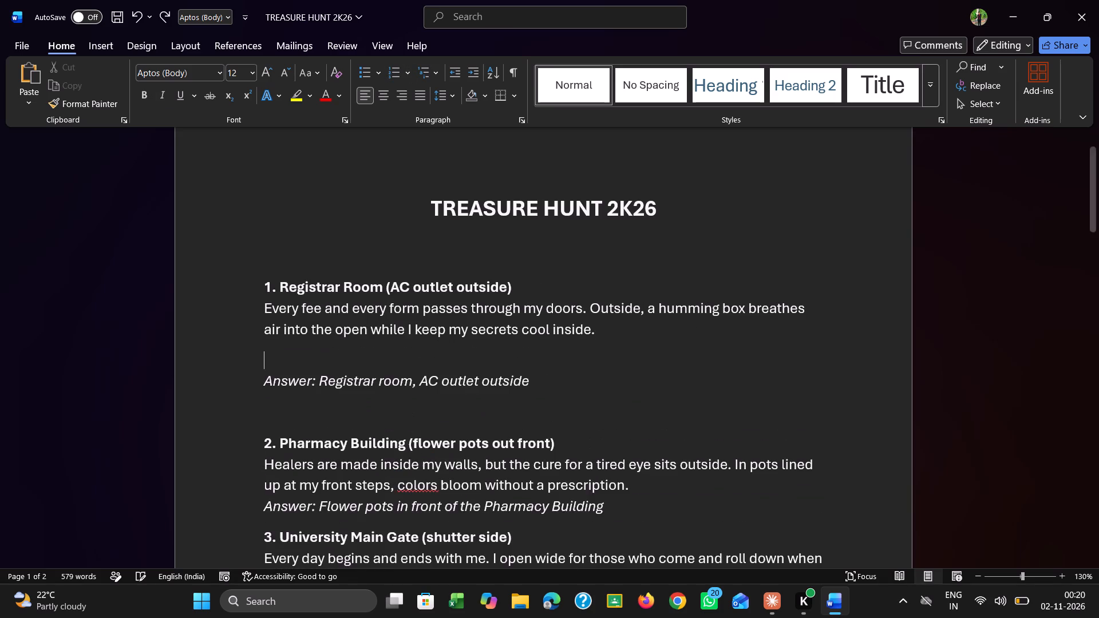
key(Return)
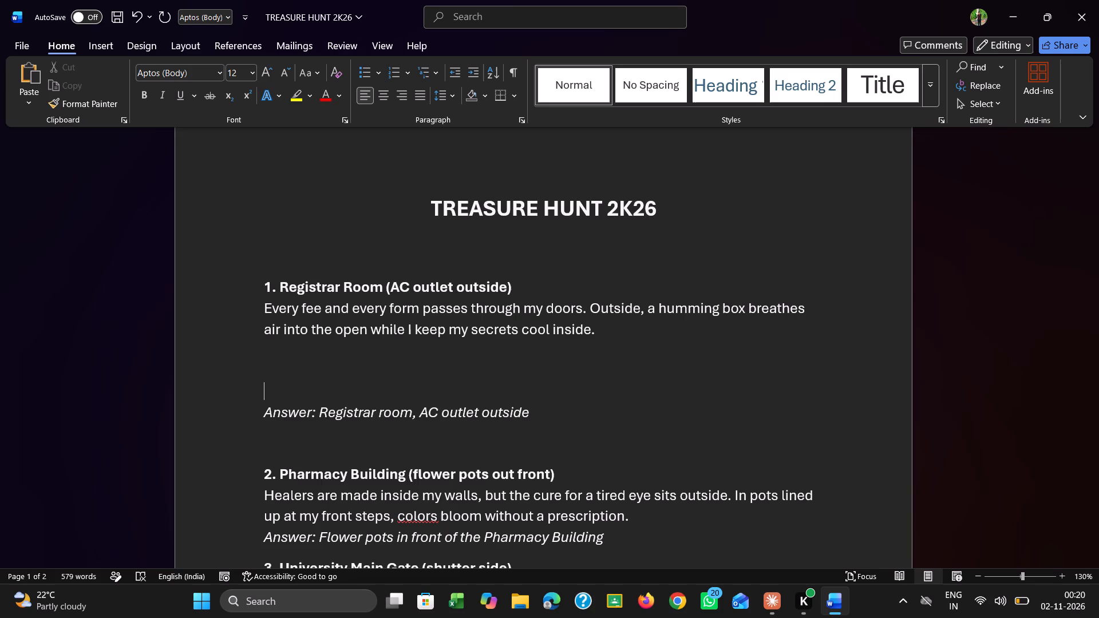
scroll(642, 326, down, 1)
key(Return)
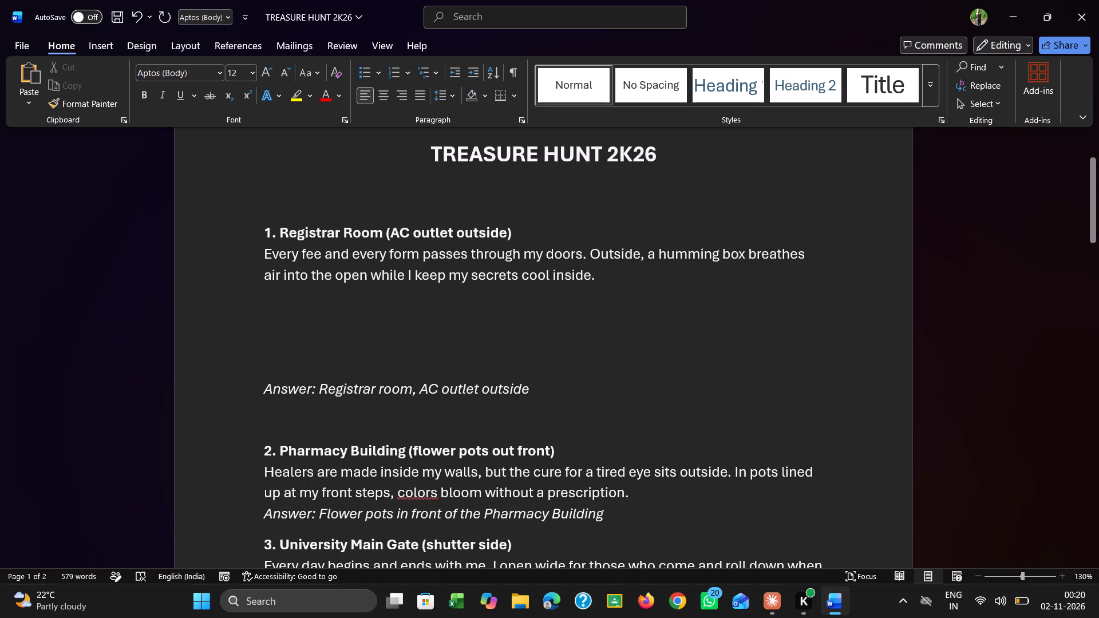
Delete riddle 1's answer line, "Answer: Registrar room, AC outlet outside".
click(531, 386)
key(BackSpace)
key(BackSpace)
key(BackSpace)
key(BackSpace)
key(BackSpace)
key(BackSpace)
key(BackSpace)
key(BackSpace)
key(BackSpace)
key(BackSpace)
key(BackSpace)
key(BackSpace)
key(BackSpace)
key(BackSpace)
key(BackSpace)
key(BackSpace)
key(BackSpace)
key(BackSpace)
key(BackSpace)
key(BackSpace)
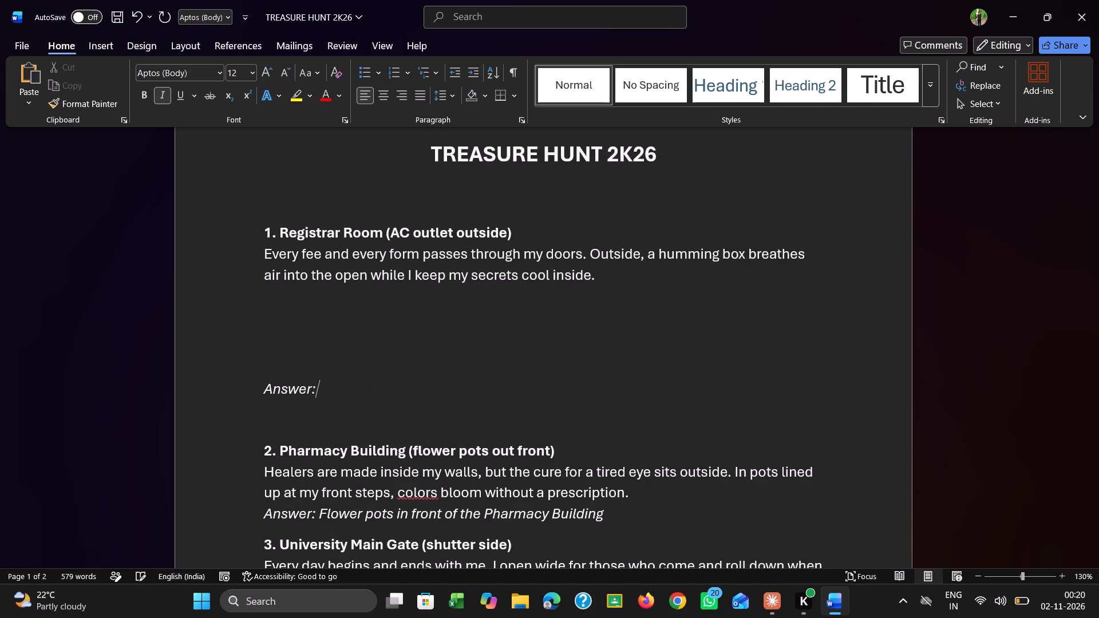
key(BackSpace)
key(BackSpace)
key(BackSpace)
key(BackSpace)
key(BackSpace)
key(BackSpace)
key(BackSpace)
key(BackSpace)
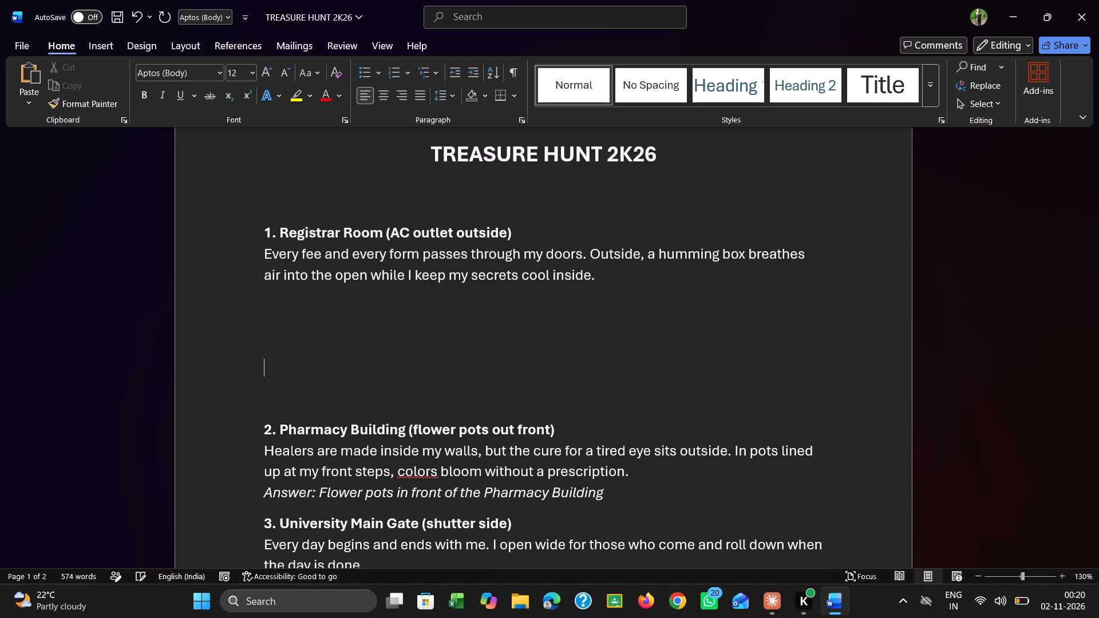
Adjust the gap between riddle 1's text and riddle 2's heading to three blank lines.
key(Down)
key(BackSpace)
key(BackSpace)
key(BackSpace)
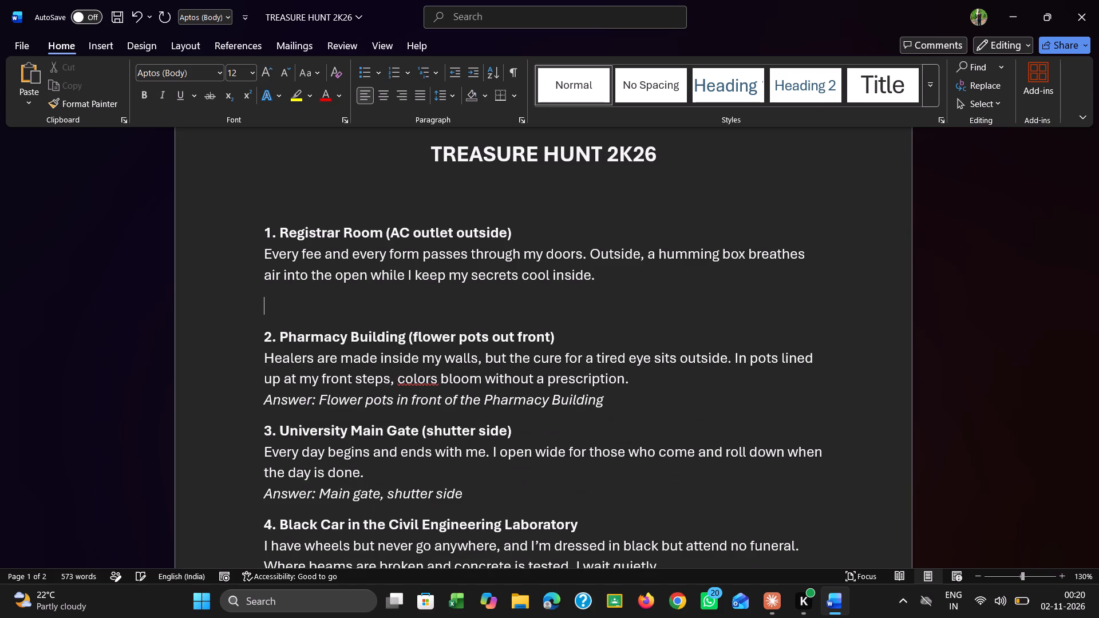
key(Return)
key(Return)
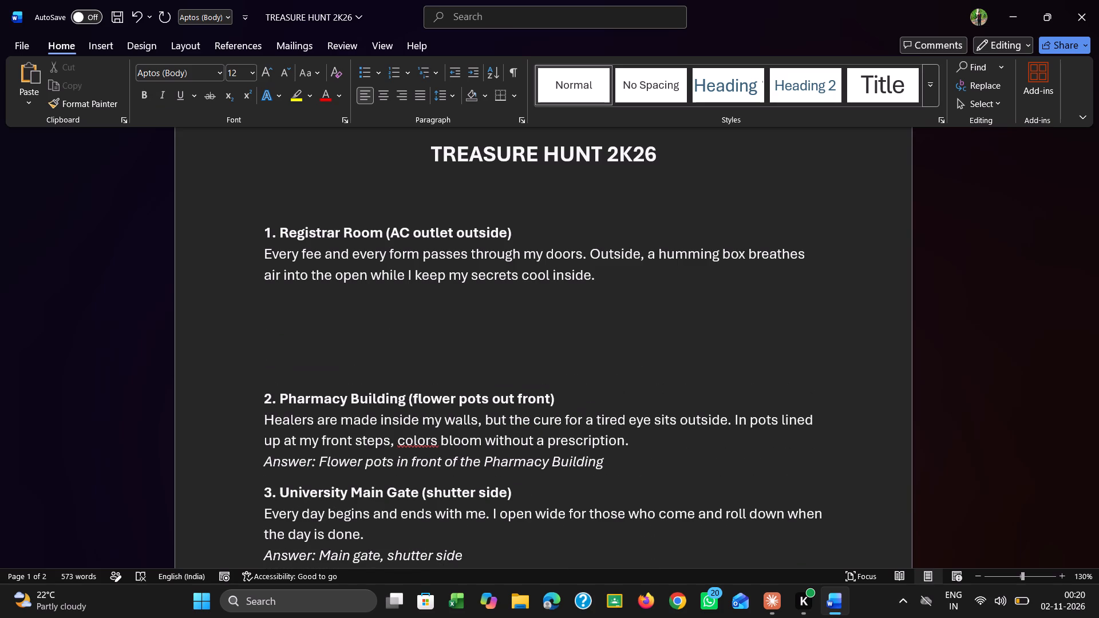
Insert three blank lines between riddle 2's text and its answer line.
scroll(531, 386, down, 1)
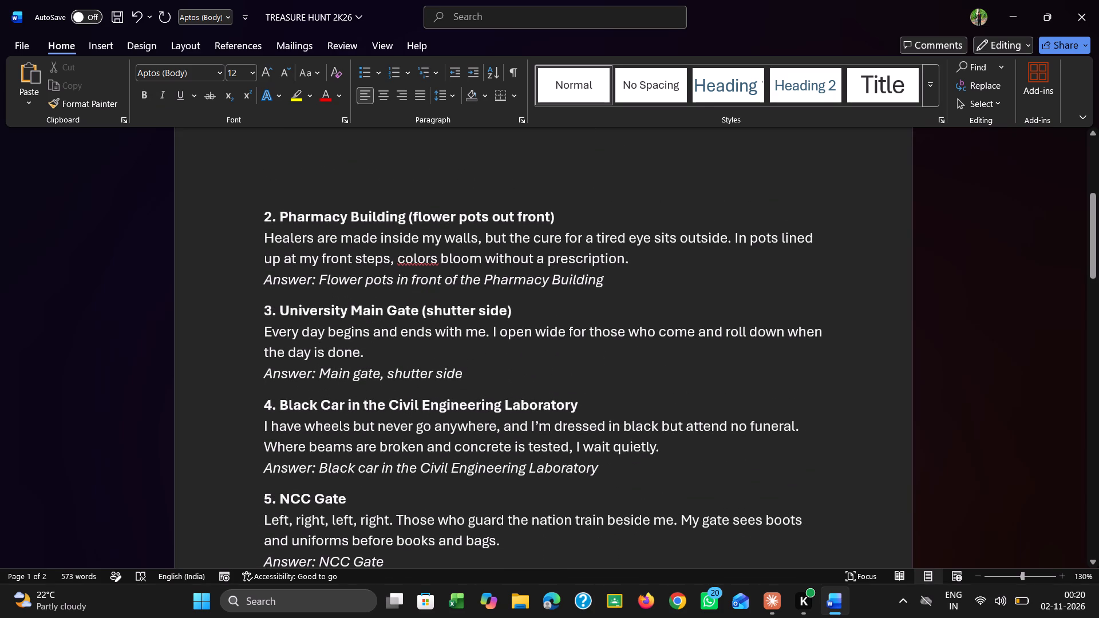
click(638, 264)
key(Return)
key(Return)
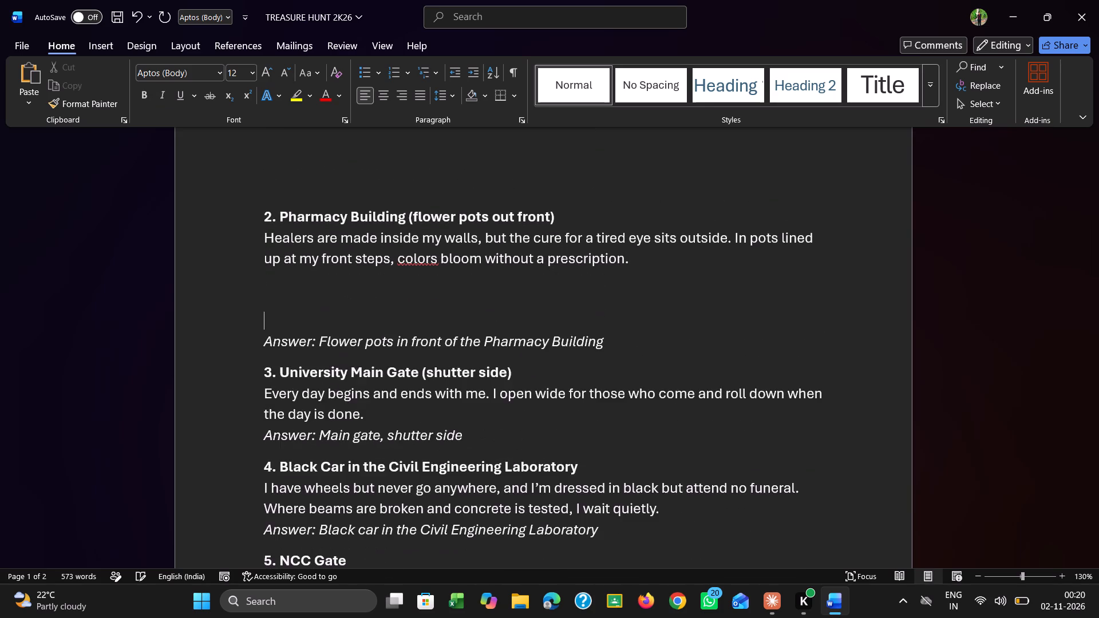
key(Return)
Delete the text of riddle 2's answer line, "Answer: Flower pots in front of the Pharmacy Building".
click(612, 370)
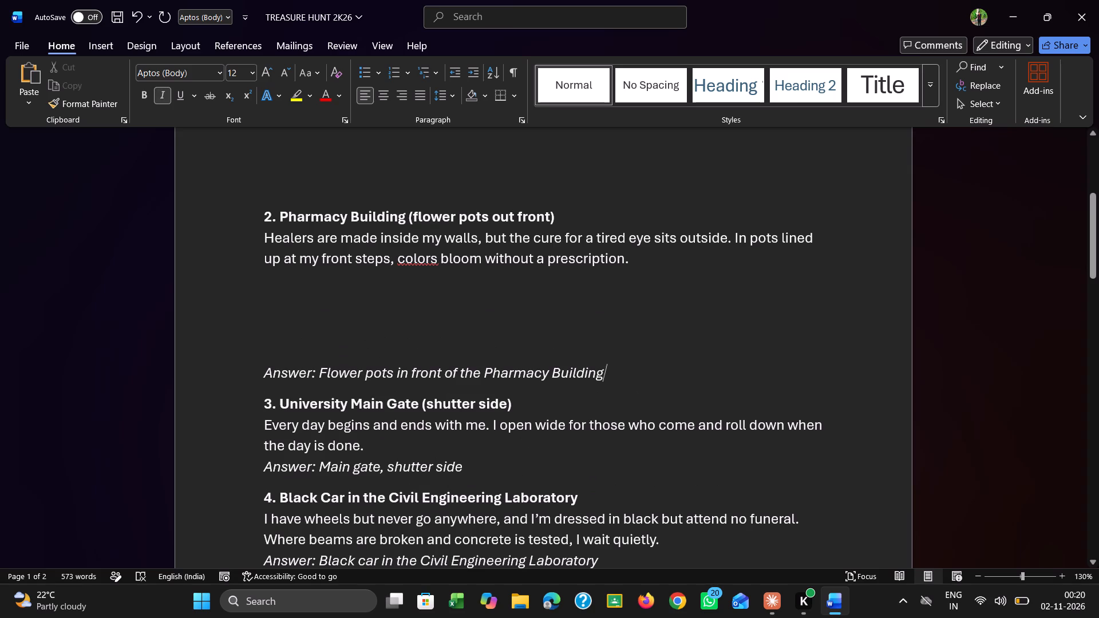
key(BackSpace)
key(BackSpace)
key(BackSpace)
key(BackSpace)
key(BackSpace)
key(BackSpace)
key(BackSpace)
key(BackSpace)
key(BackSpace)
key(BackSpace)
key(BackSpace)
key(BackSpace)
key(BackSpace)
key(BackSpace)
key(BackSpace)
key(BackSpace)
key(BackSpace)
key(BackSpace)
key(BackSpace)
key(BackSpace)
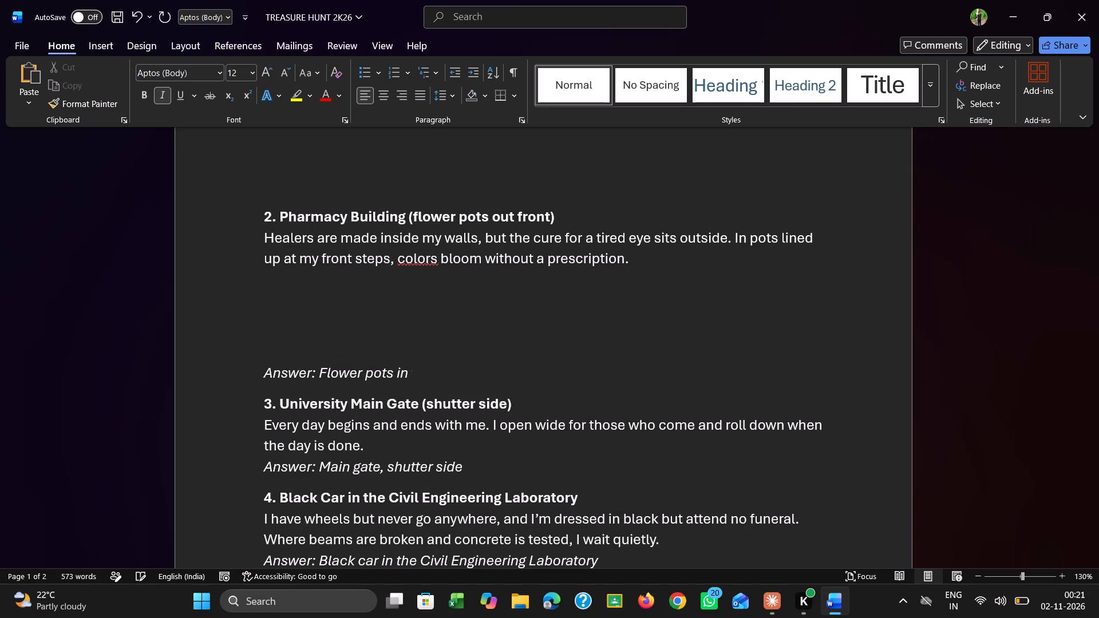
key(BackSpace)
key(BackSpace)
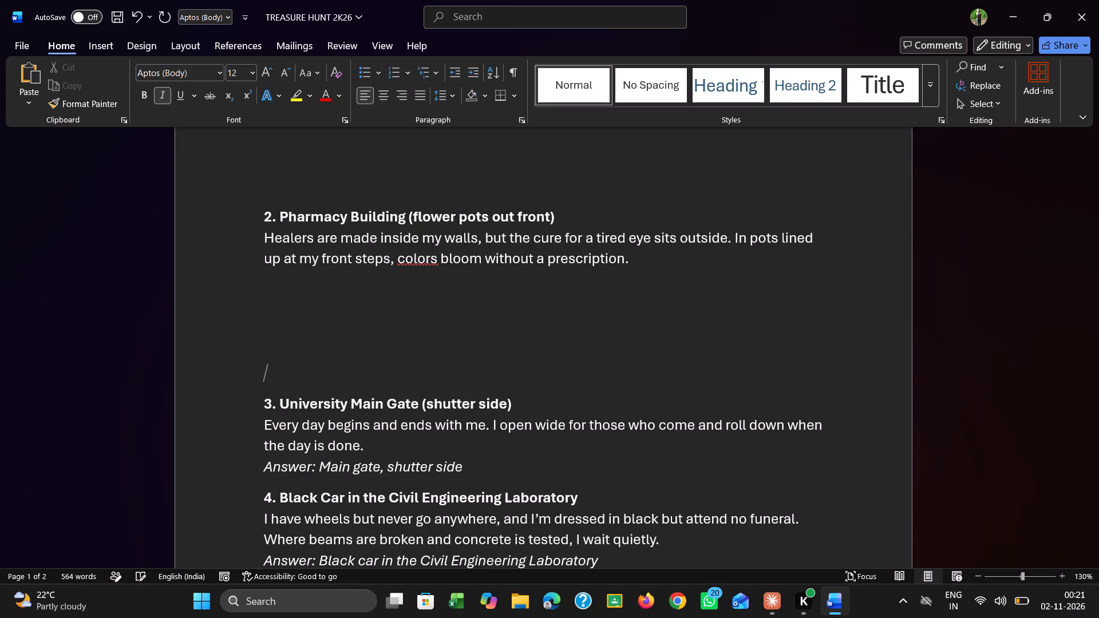
Undo the last deletions in riddle 2's answer line.
key(ctrl+z)
key(ctrl+z)
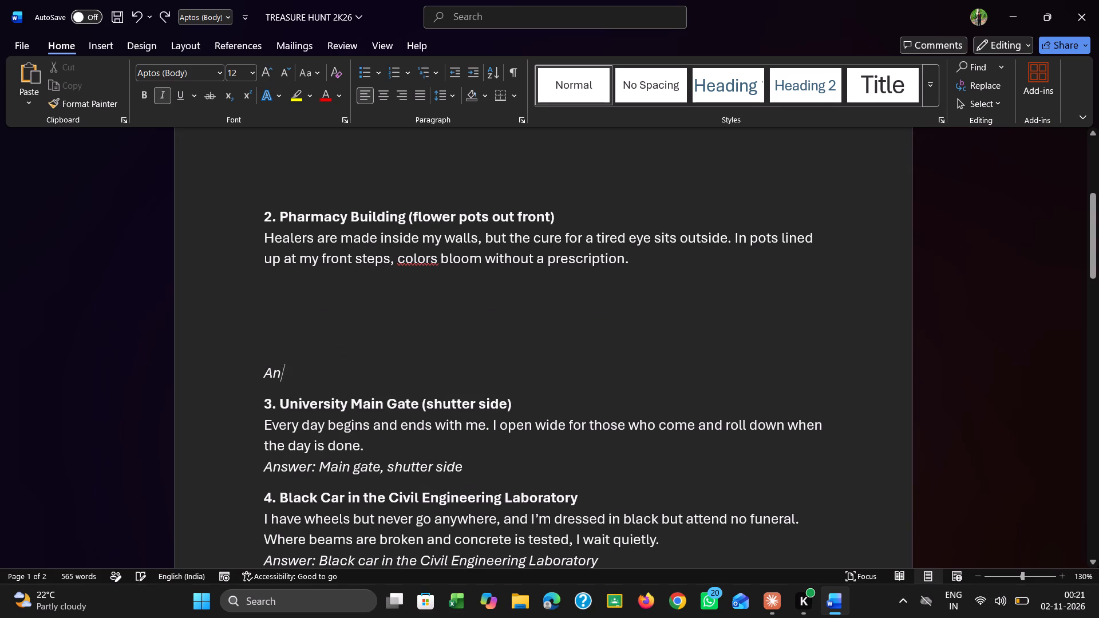
Close the TREASURE HUNT 2K26 document.
click(1095, 29)
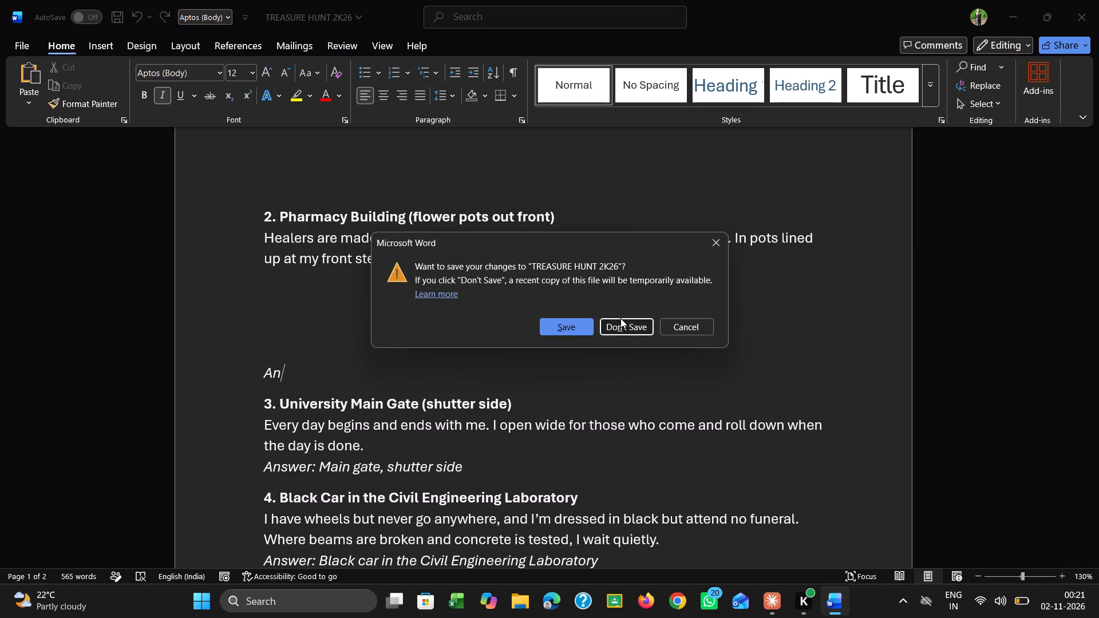
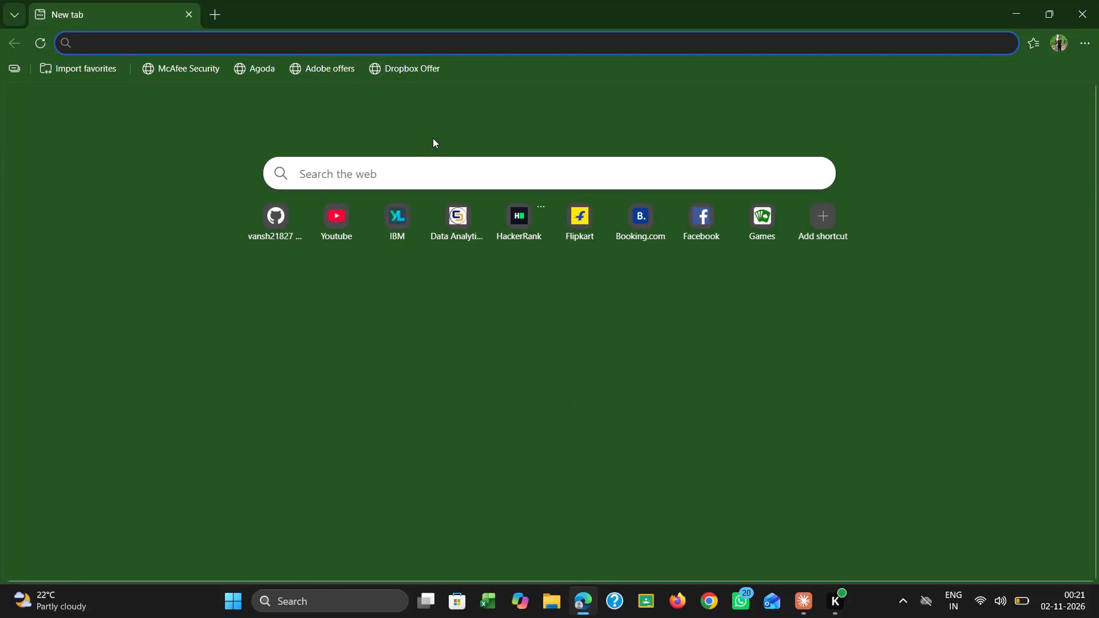
Search the web for "I LOVE [PDF" and open the iLovePDF site's Word to PDF converter.
click(405, 157)
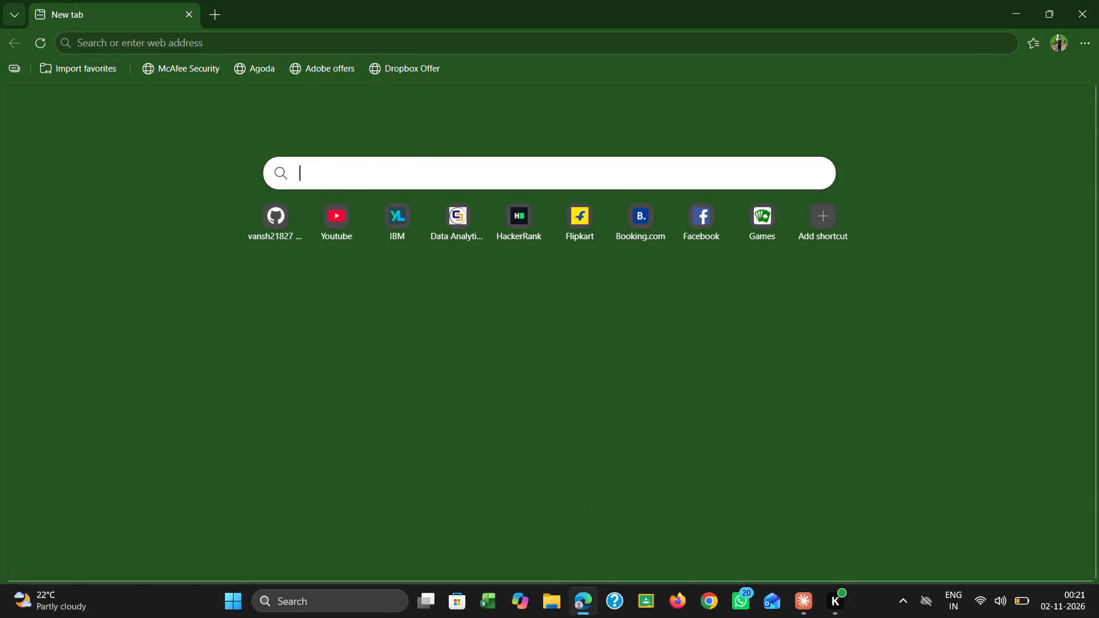
text(I LOVE [PDF)
key(Return)
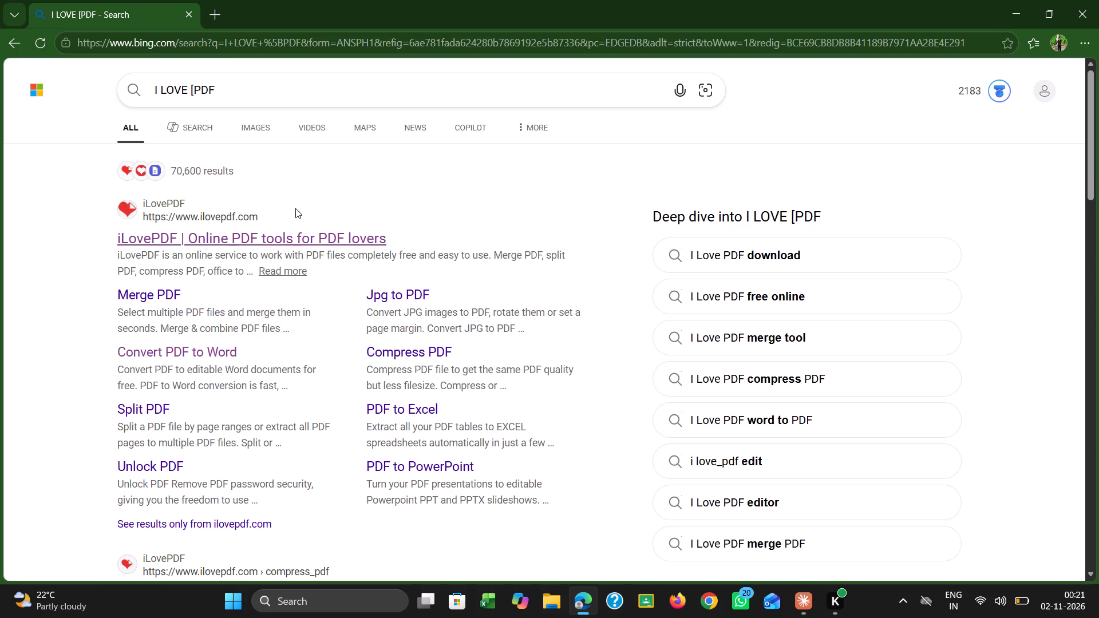
click(189, 233)
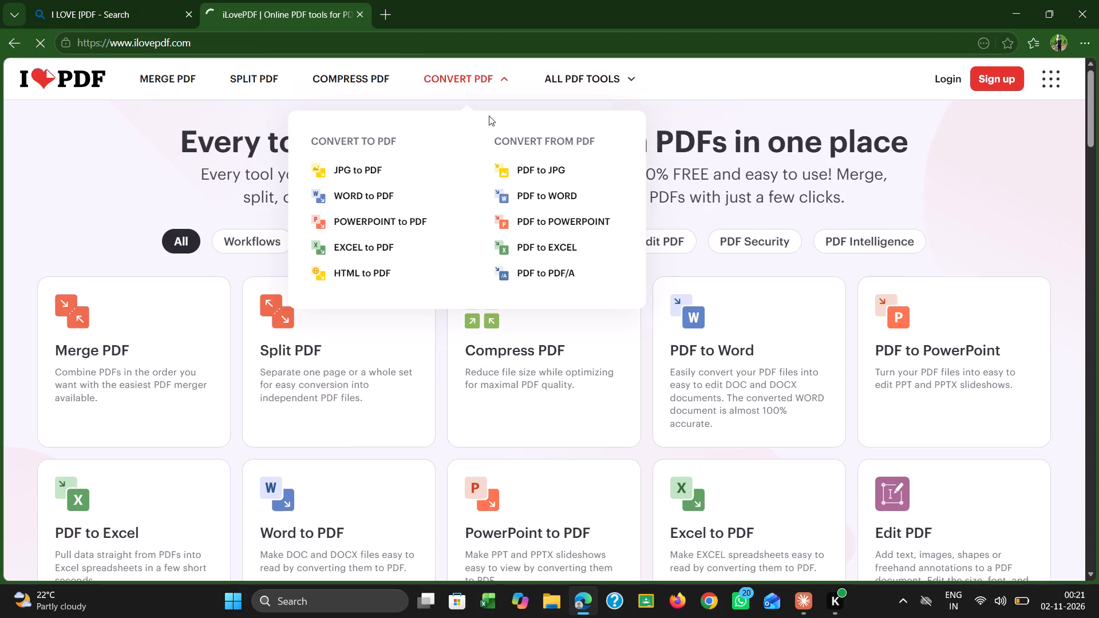
click(367, 201)
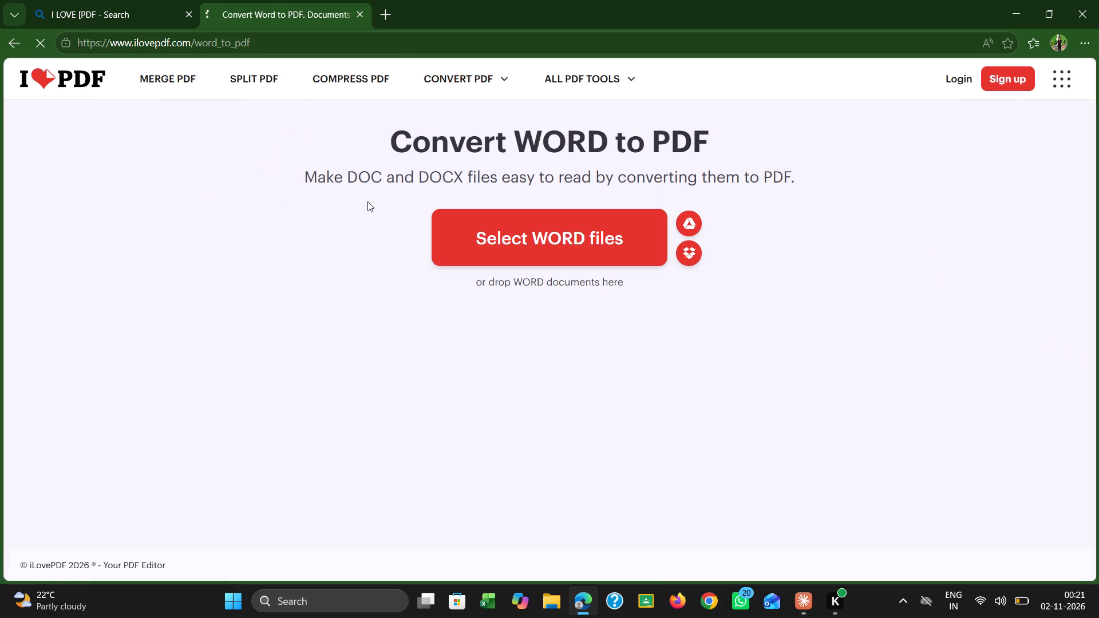
Convert the TREASURE HUNT 2K26 Word document to PDF and download the converted file.
click(513, 228)
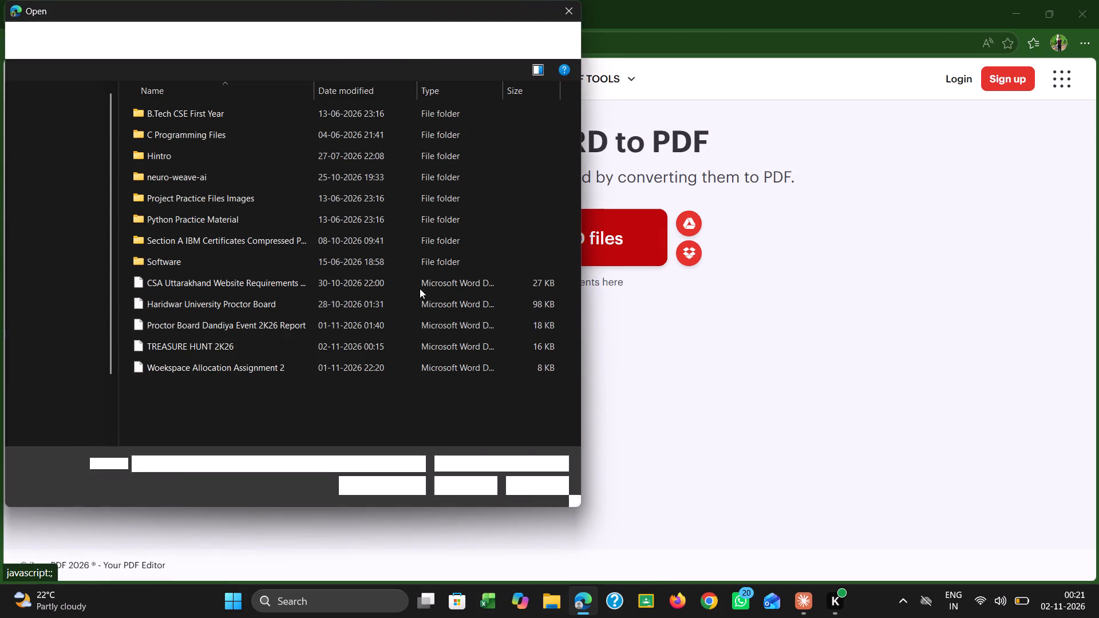
scroll(390, 316, down, 2)
double_click(161, 348)
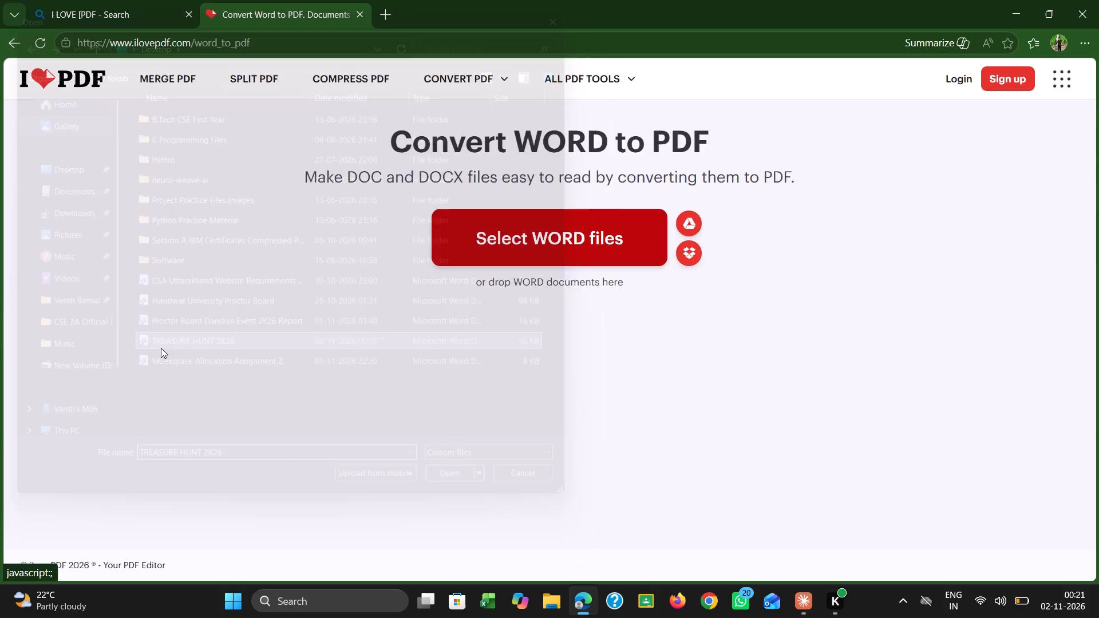
click(908, 526)
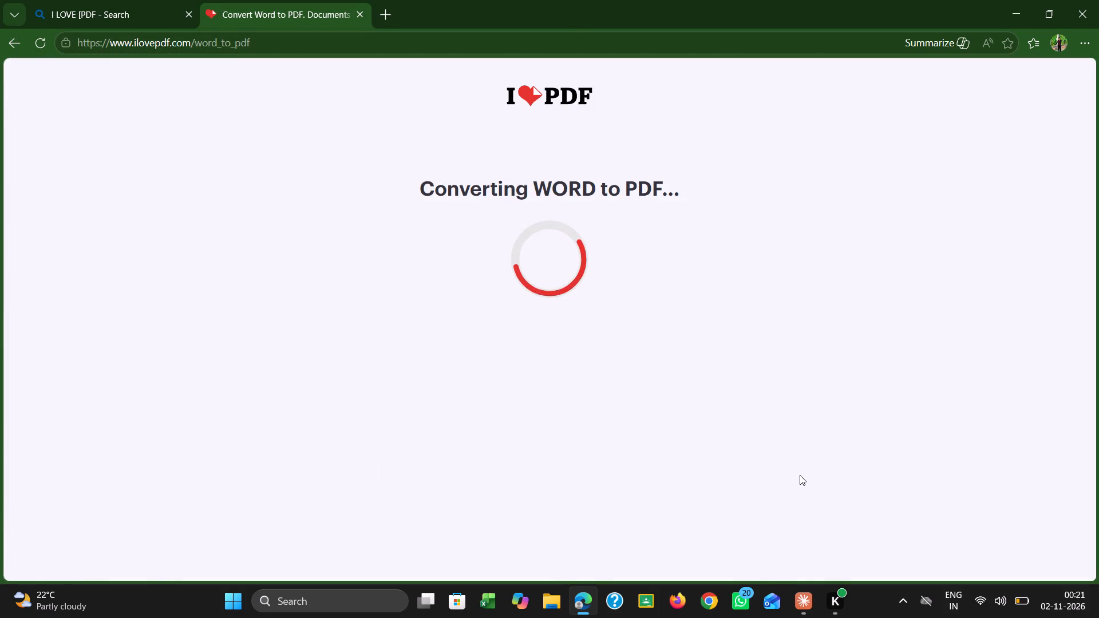
click(575, 202)
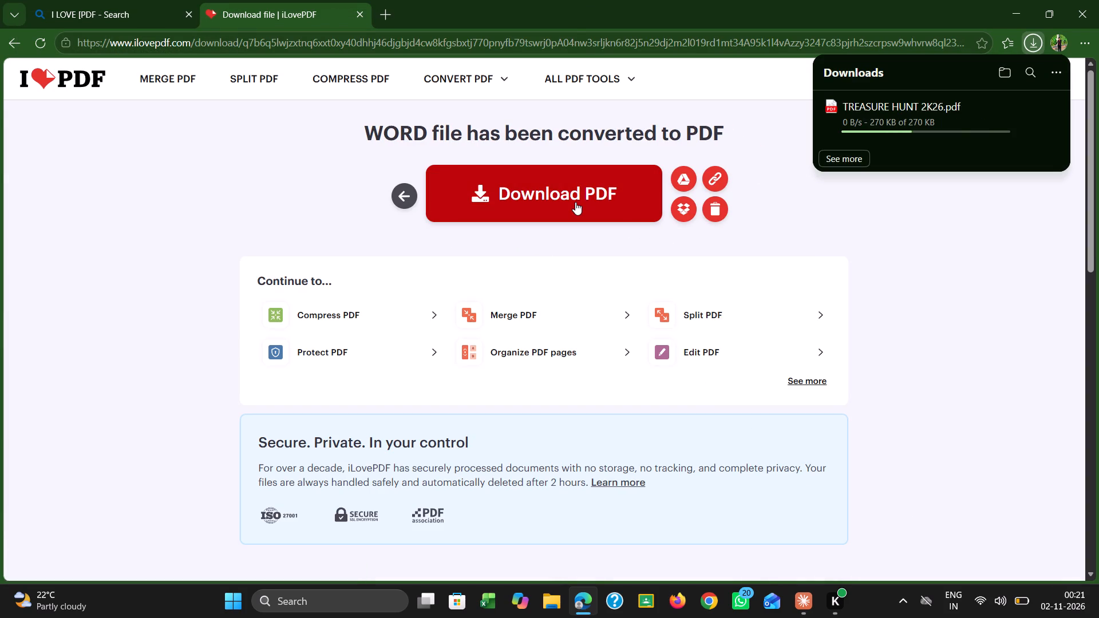
Open the downloaded TREASURE HUNT 2K26 PDF and look through the riddles on its pages.
click(922, 112)
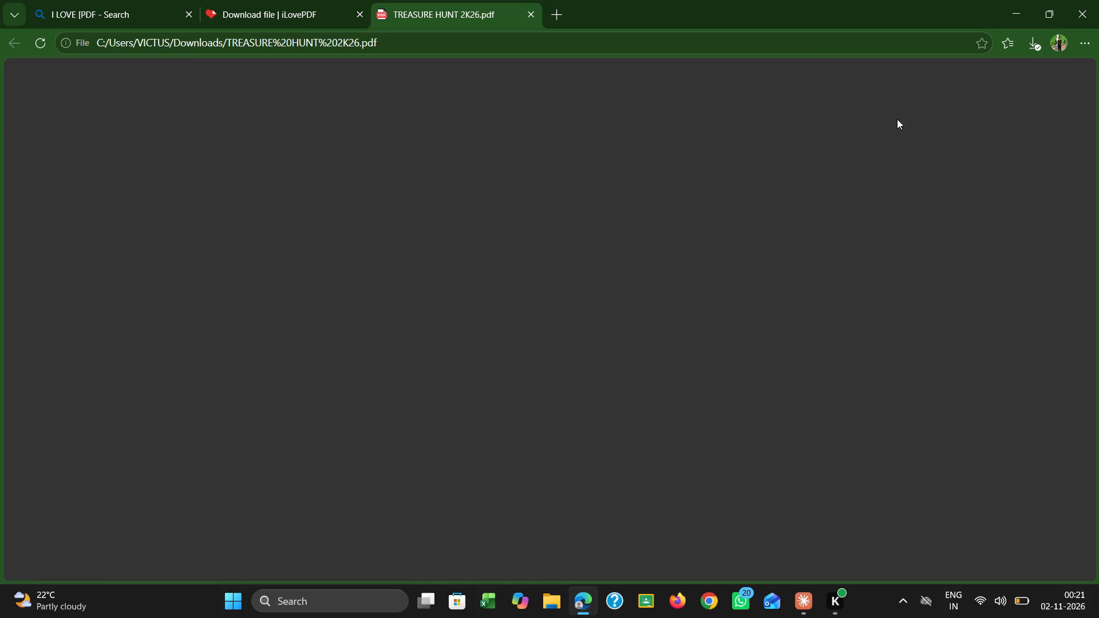
scroll(570, 246, down, 7)
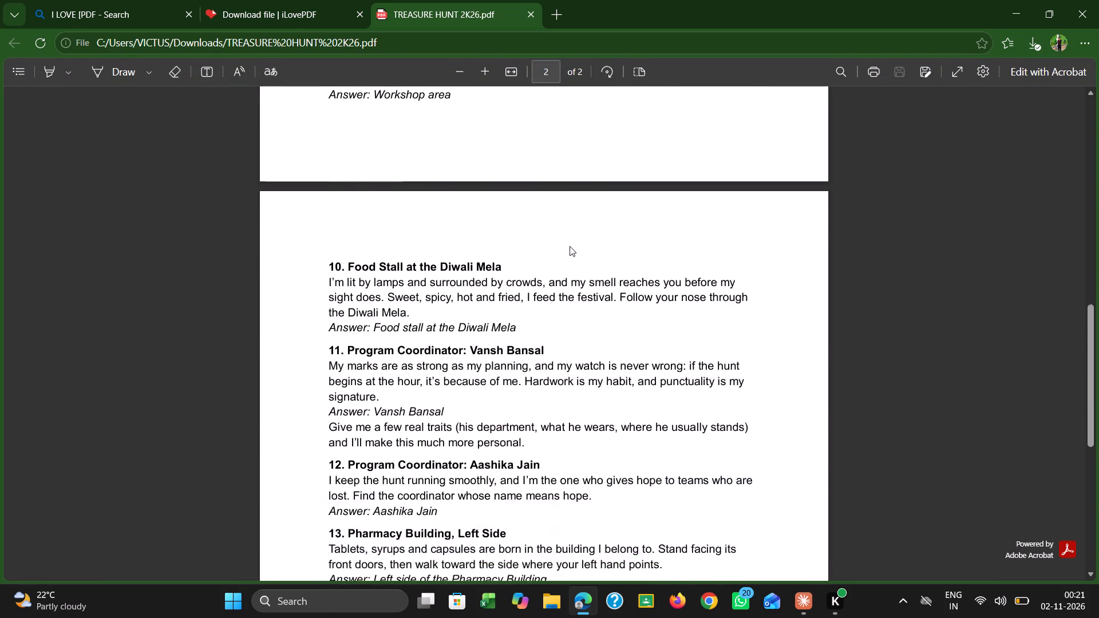
scroll(570, 246, down, 3)
scroll(570, 246, up, 17)
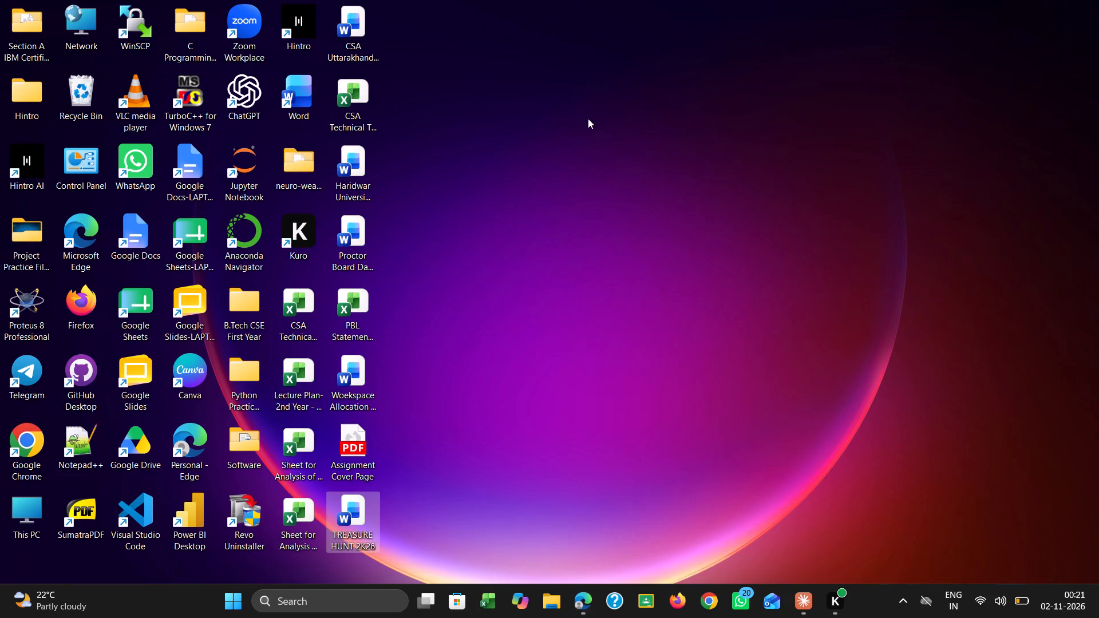
Copy the TREASURE HUNT 2K26 PDF from the Downloads folder in File Explorer.
click(554, 596)
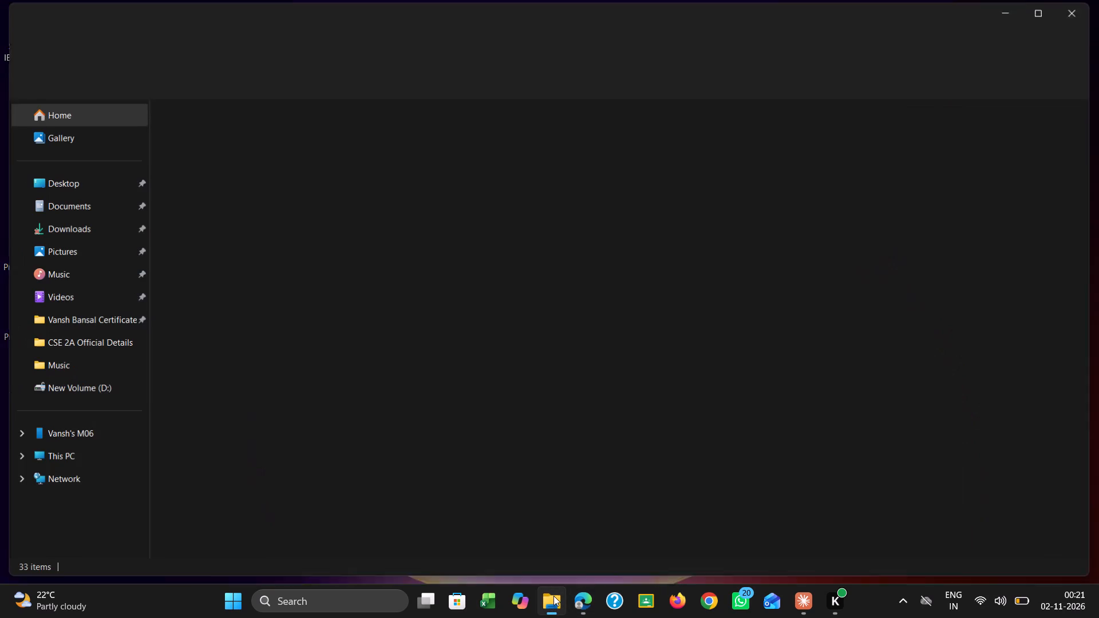
click(72, 233)
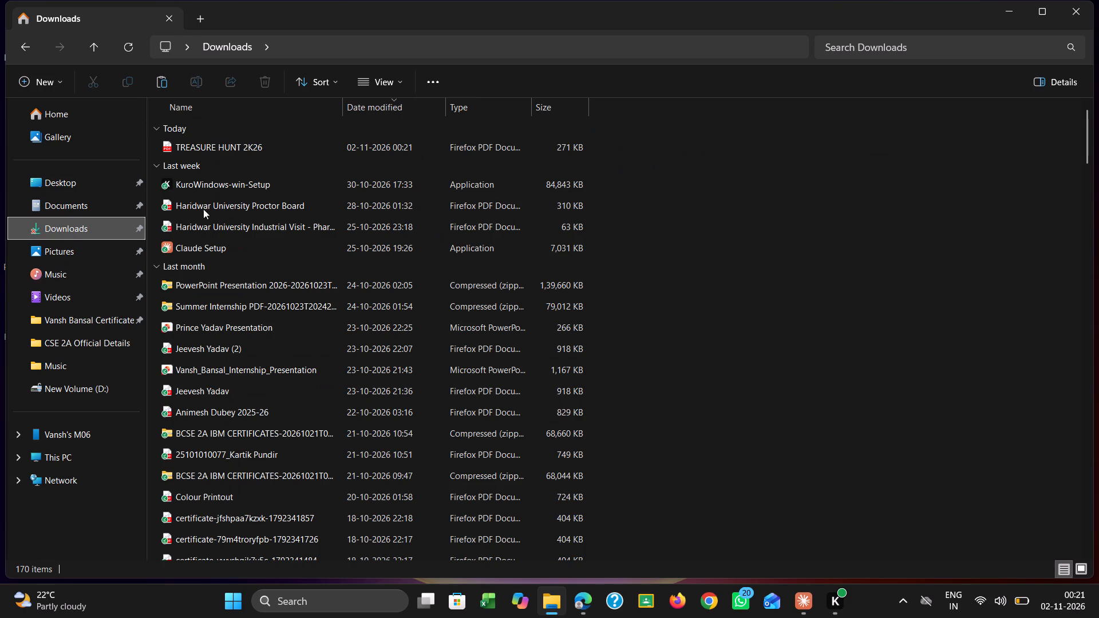
right_click(235, 147)
click(288, 156)
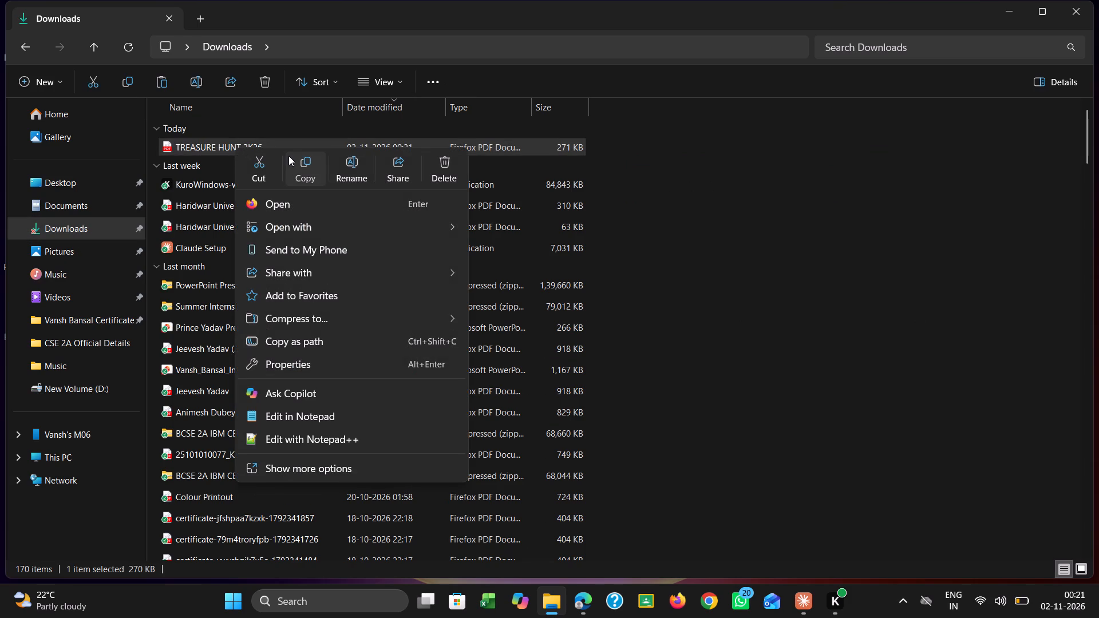
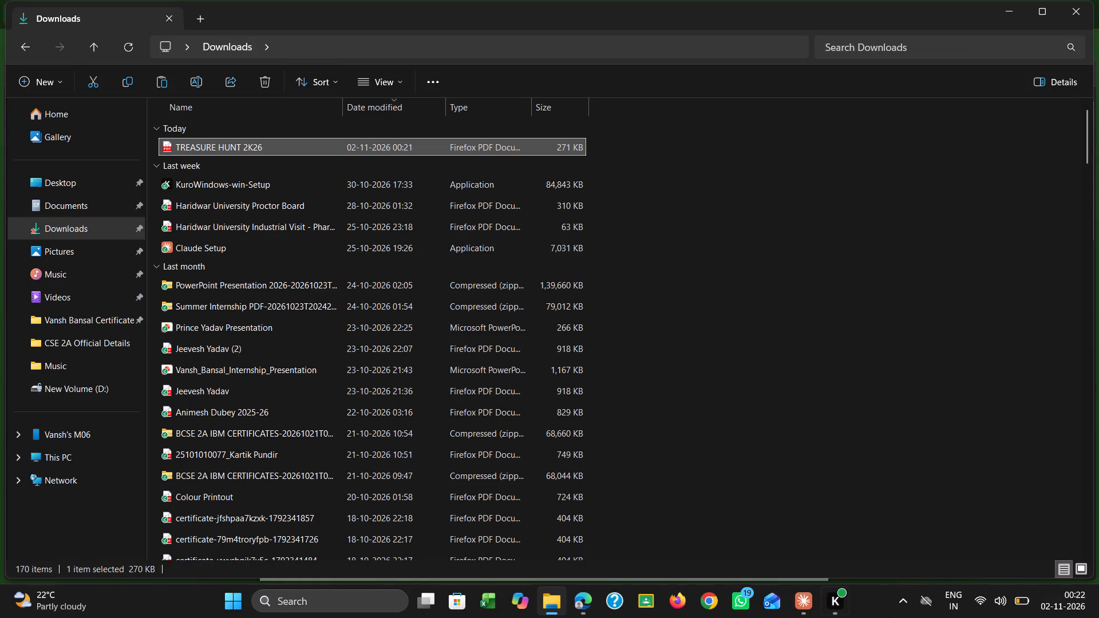
Open the TREASURE HUNT 2K26 Word document again for editing.
drag(350, 487, 334, 509)
double_click(334, 509)
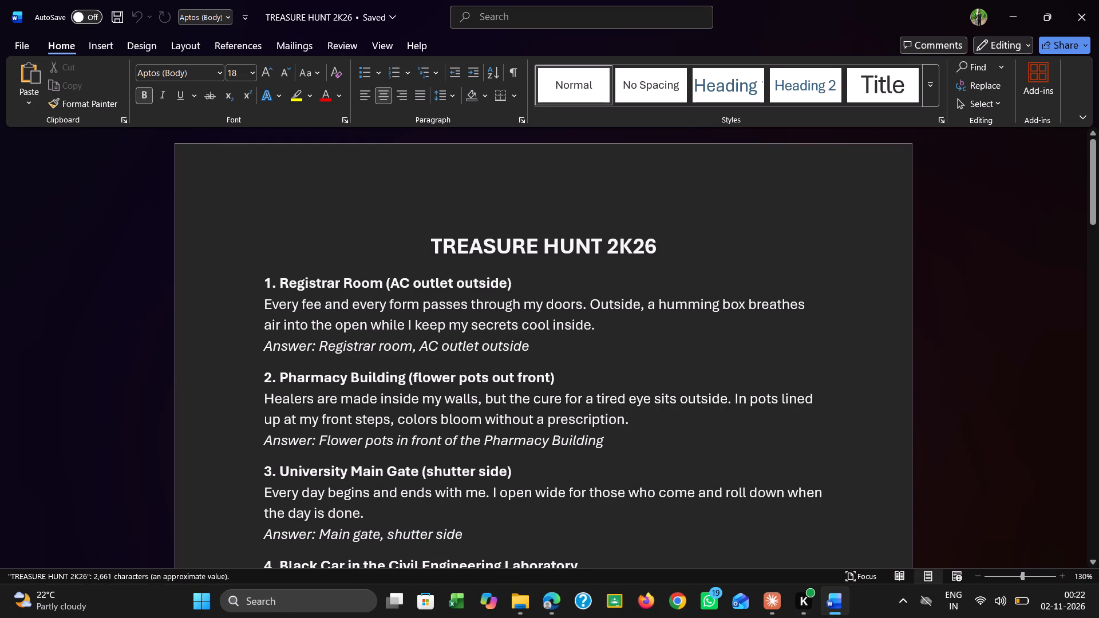
Insert a blank line between the TREASURE HUNT 2K26 title and the first riddle.
click(670, 227)
key(Return)
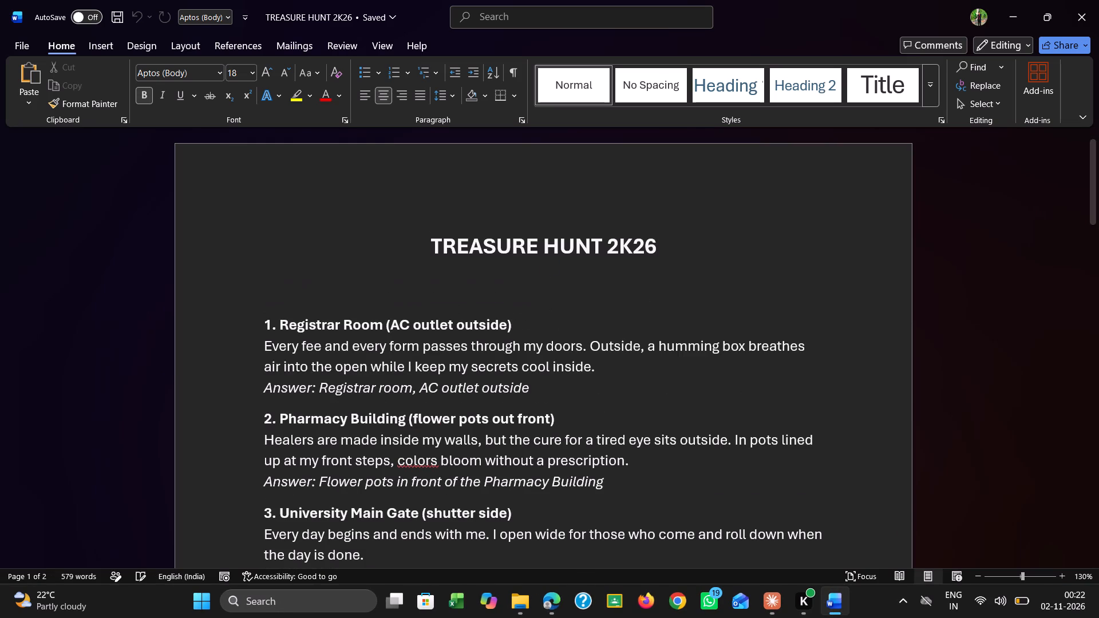
Insert three paragraph breaks between riddle 1's text and its answer line, undoing any automatic list numbering.
scroll(670, 227, down, 1)
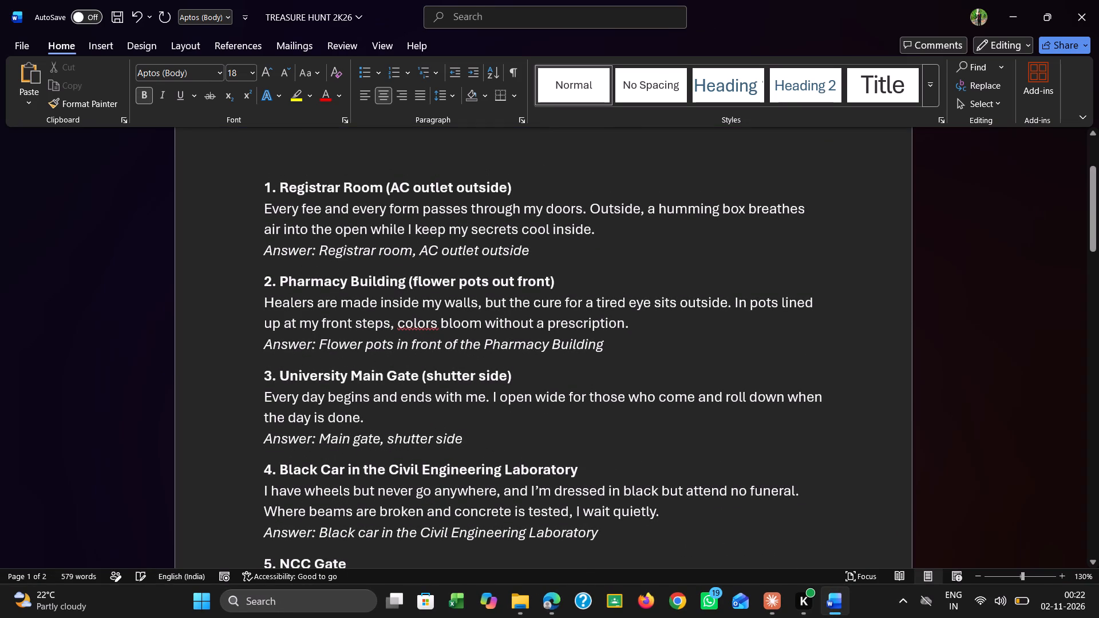
click(608, 239)
key(Return)
key(Return)
key(Return)
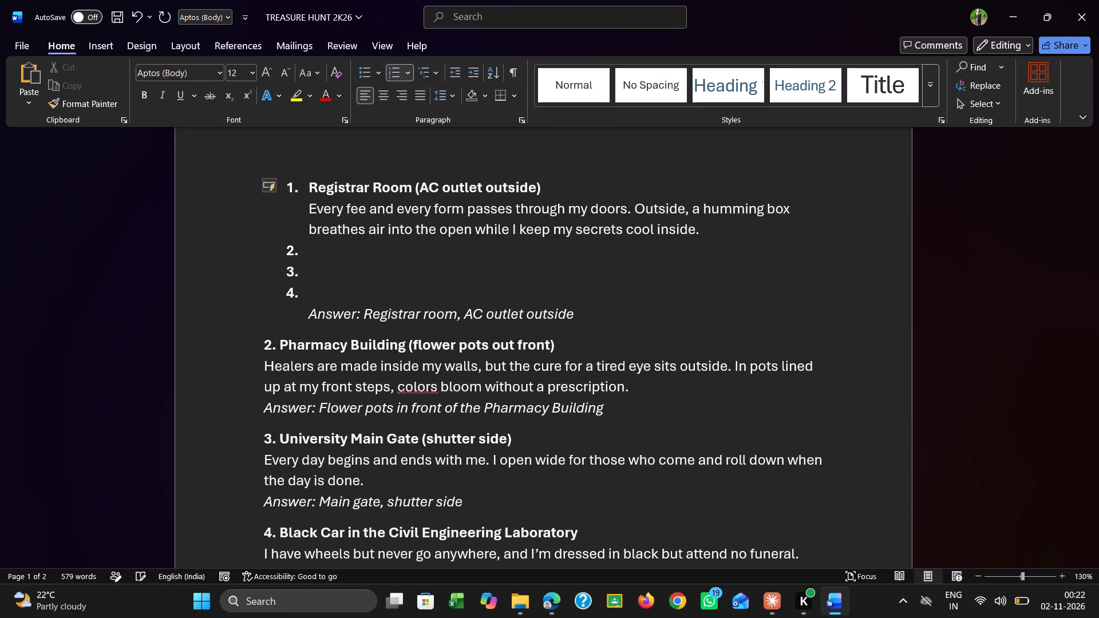
key(ctrl+z)
key(ctrl+z)
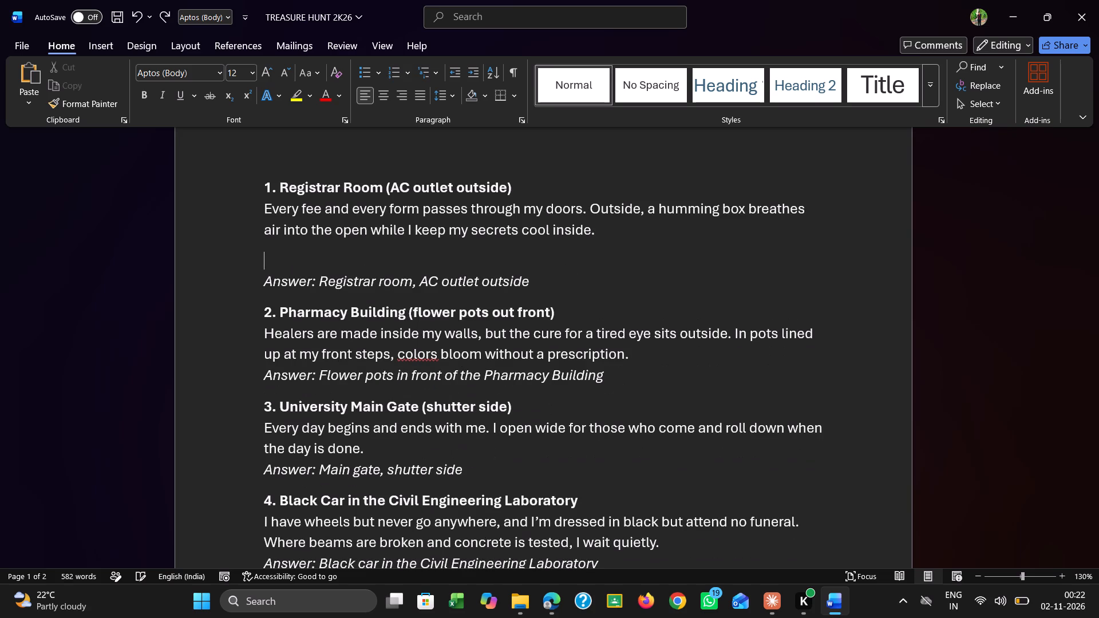
key(Return)
key(Return)
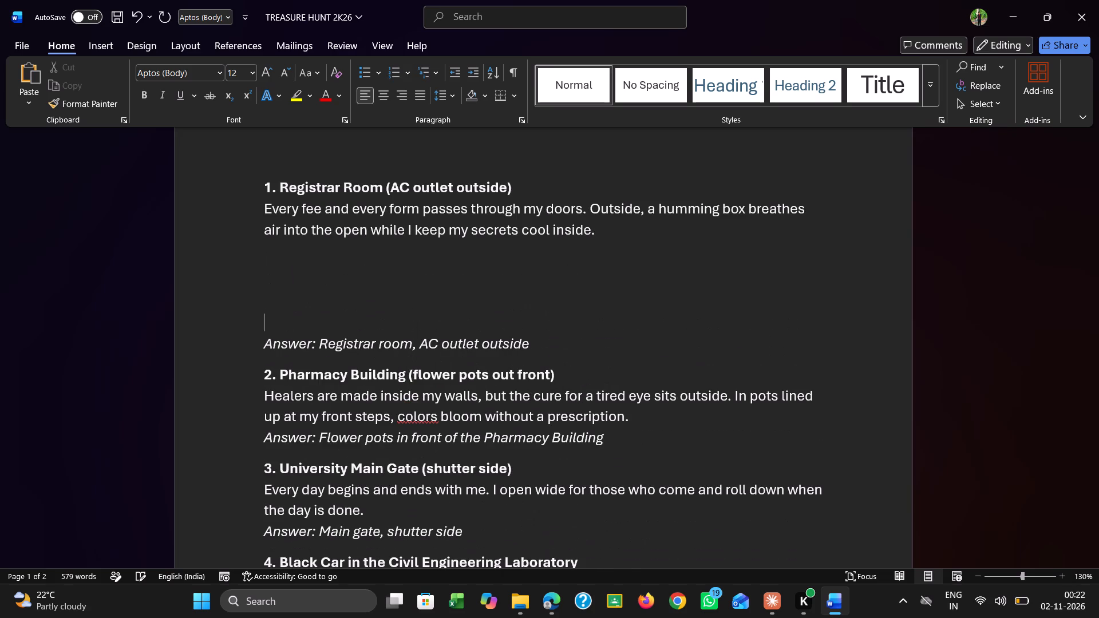
Insert three paragraph breaks between the Pharmacy Building riddle's text and its answer line.
click(646, 417)
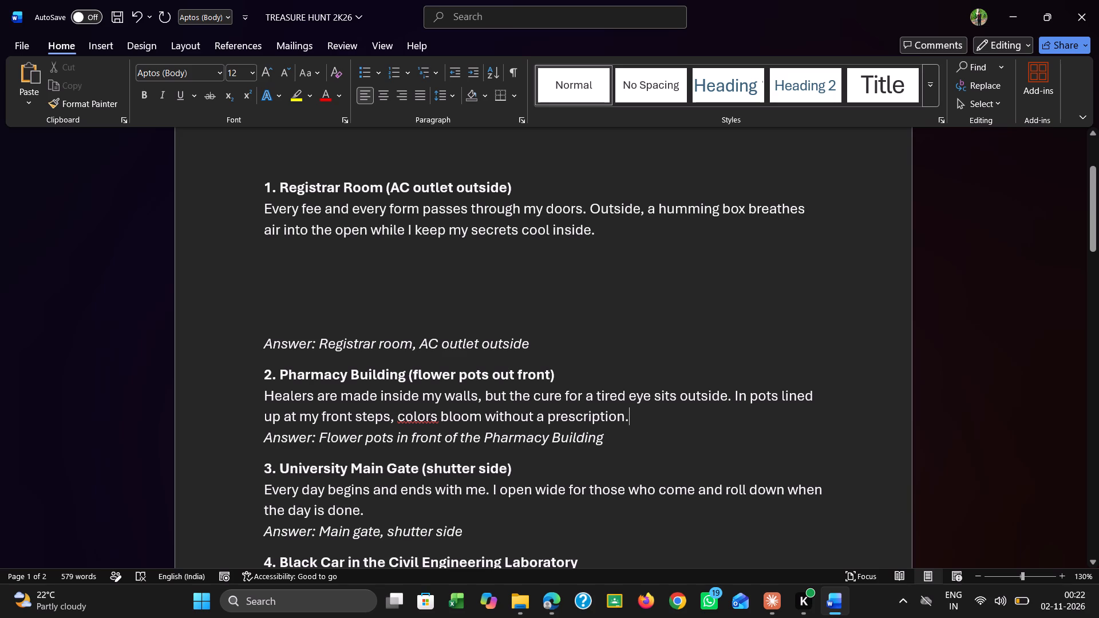
key(Return)
key(Return)
key(Return)
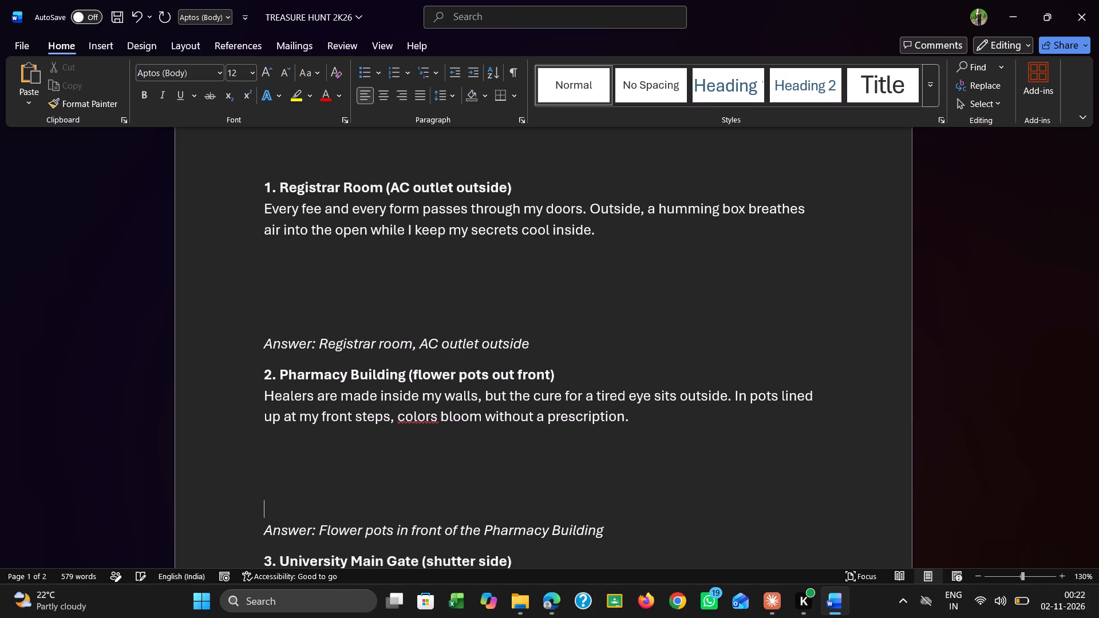
Delete the whole answer line of riddle 1, Registrar Room, keeping the blank space below the riddle.
click(539, 346)
key(BackSpace)
key(BackSpace)
key(BackSpace)
key(BackSpace)
key(BackSpace)
key(BackSpace)
key(BackSpace)
key(BackSpace)
key(BackSpace)
key(BackSpace)
key(BackSpace)
key(BackSpace)
key(BackSpace)
key(BackSpace)
key(BackSpace)
key(BackSpace)
key(BackSpace)
key(BackSpace)
key(BackSpace)
key(BackSpace)
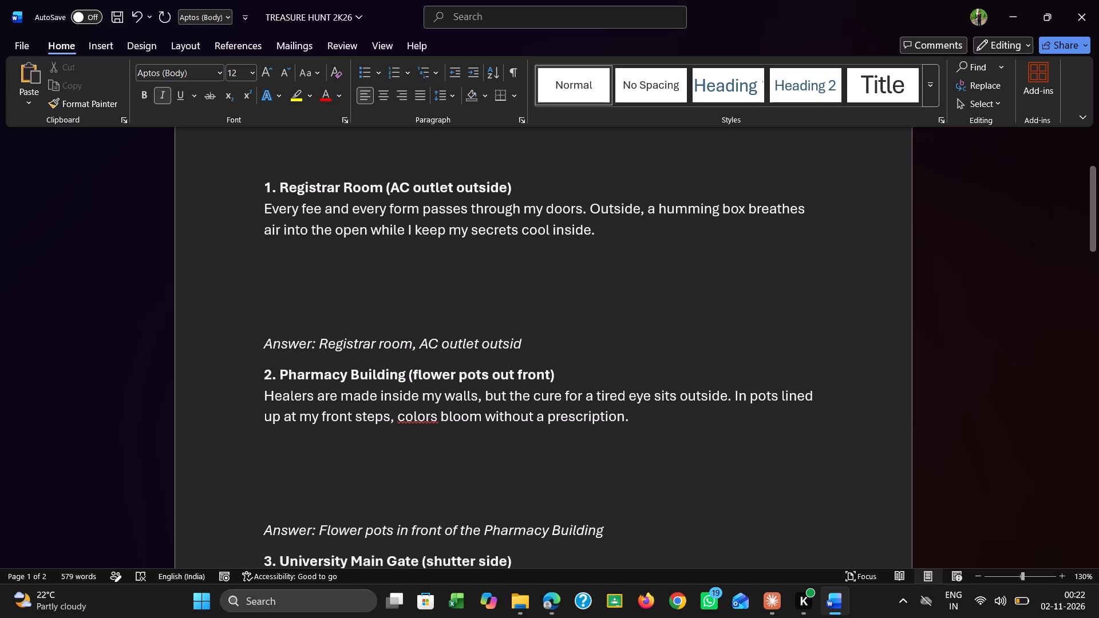
key(BackSpace)
key(BackSpace)
key(BackSpace)
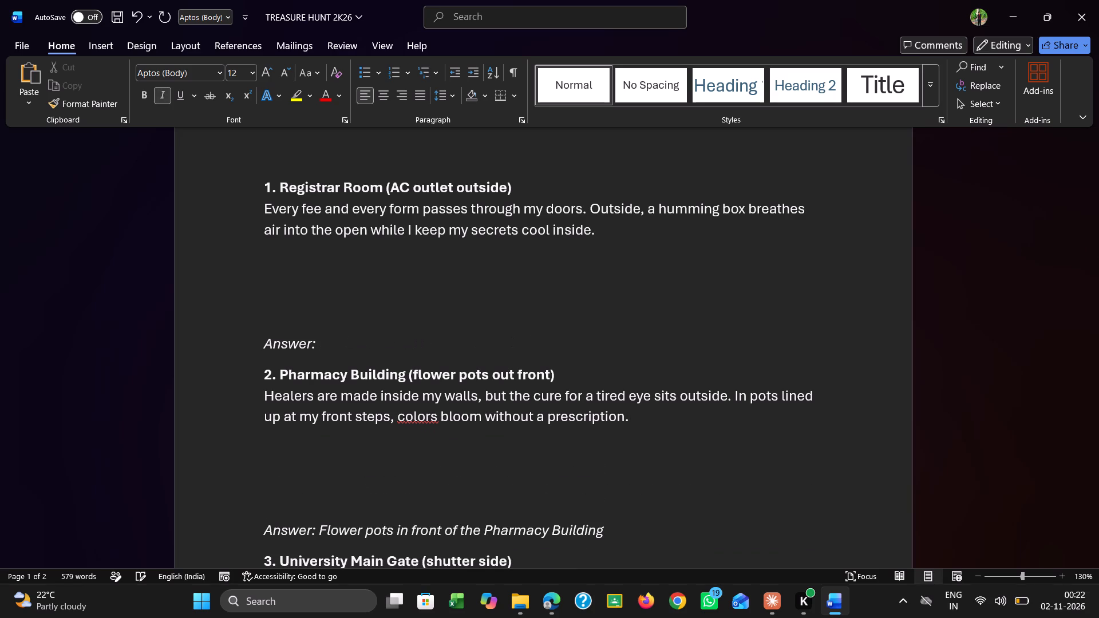
key(BackSpace)
key(BackSpace)
key(BackSpace)
key(BackSpace)
key(BackSpace)
key(BackSpace)
key(BackSpace)
key(BackSpace)
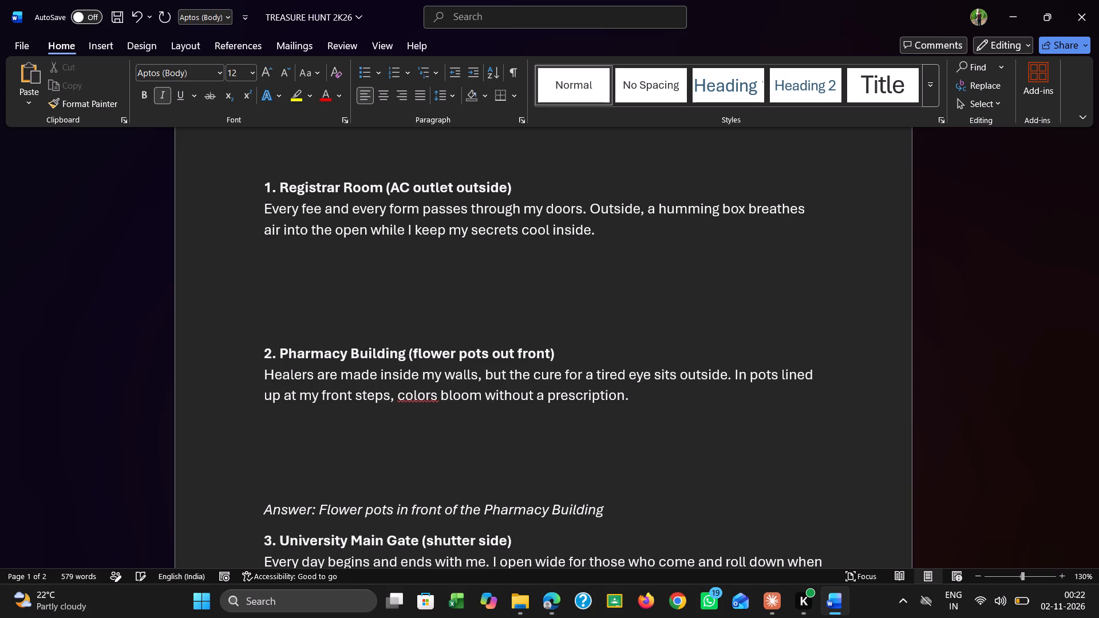
Delete the whole answer line of riddle 2, Pharmacy Building, keeping the blank space below the riddle.
scroll(539, 346, down, 2)
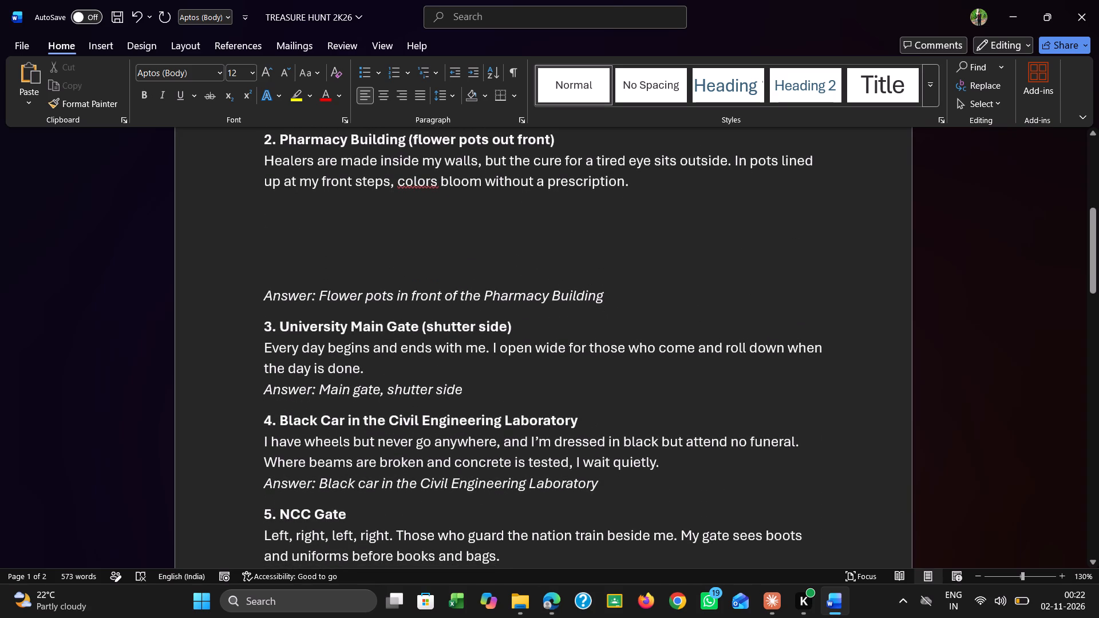
click(608, 299)
key(BackSpace)
key(BackSpace)
key(BackSpace)
key(BackSpace)
key(BackSpace)
key(BackSpace)
key(BackSpace)
key(BackSpace)
key(BackSpace)
key(BackSpace)
key(BackSpace)
key(BackSpace)
key(BackSpace)
key(BackSpace)
key(BackSpace)
key(BackSpace)
key(BackSpace)
key(BackSpace)
key(BackSpace)
key(BackSpace)
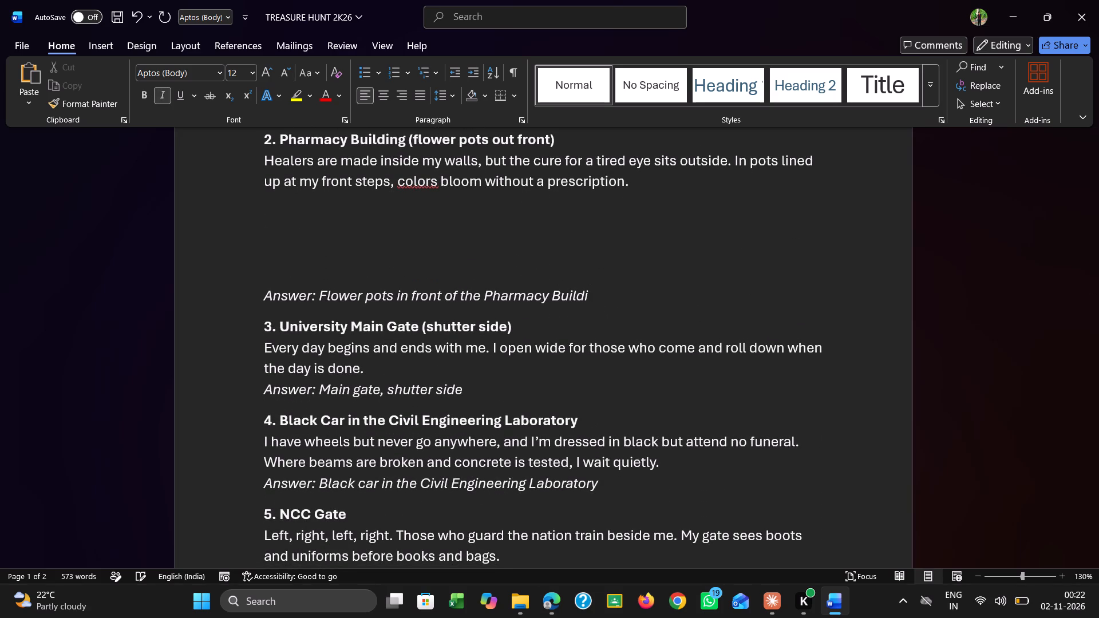
key(BackSpace)
key(BackSpace)
key(BackSpace)
key(BackSpace)
key(BackSpace)
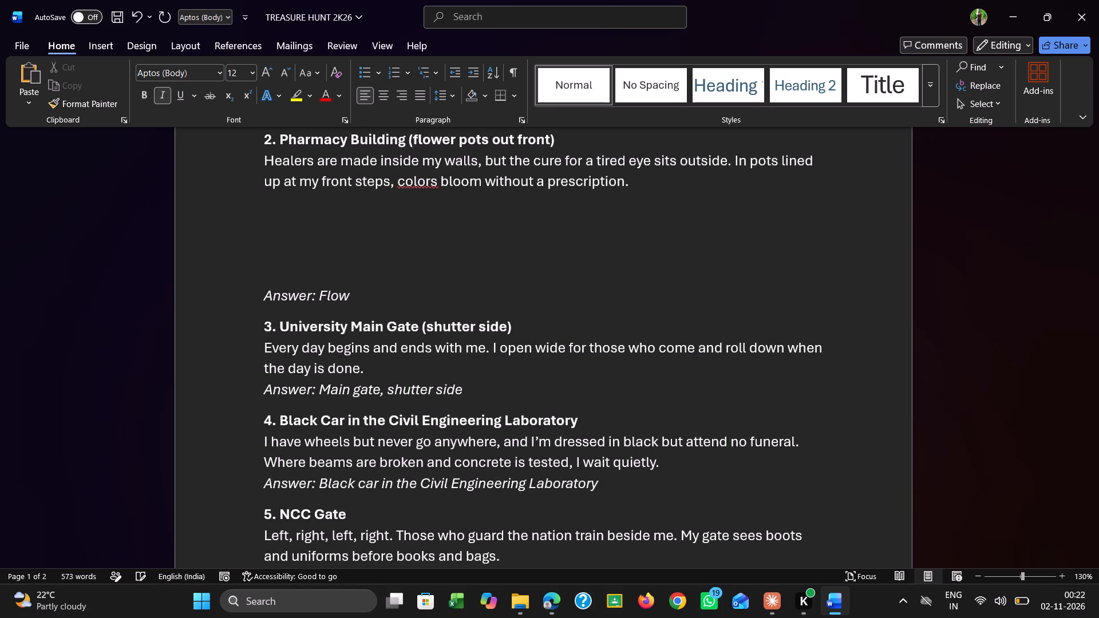
key(BackSpace)
key(BackSpace)
key(BackSpace)
key(BackSpace)
key(BackSpace)
key(BackSpace)
key(BackSpace)
key(BackSpace)
key(BackSpace)
key(BackSpace)
key(BackSpace)
key(BackSpace)
key(BackSpace)
Delete the answer text of riddle 3, University Main Gate, and add three paragraph breaks in its place.
scroll(608, 299, down, 1)
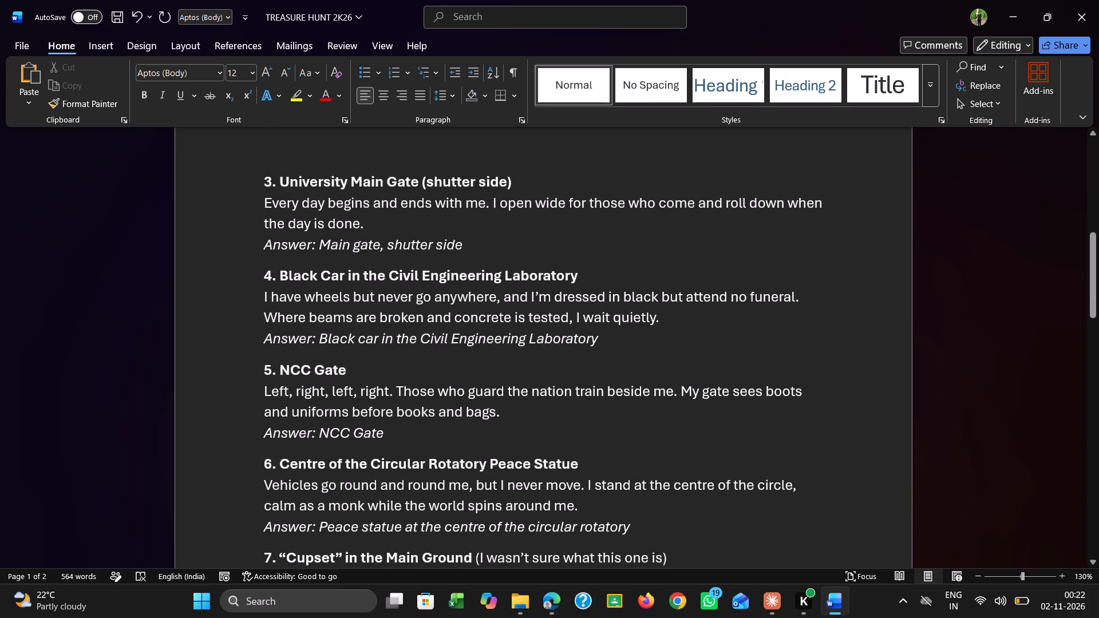
click(489, 250)
key(BackSpace)
key(BackSpace)
key(BackSpace)
key(BackSpace)
key(BackSpace)
key(BackSpace)
key(BackSpace)
key(BackSpace)
key(BackSpace)
key(BackSpace)
key(BackSpace)
key(BackSpace)
key(BackSpace)
key(BackSpace)
key(BackSpace)
key(BackSpace)
key(BackSpace)
key(BackSpace)
key(BackSpace)
key(BackSpace)
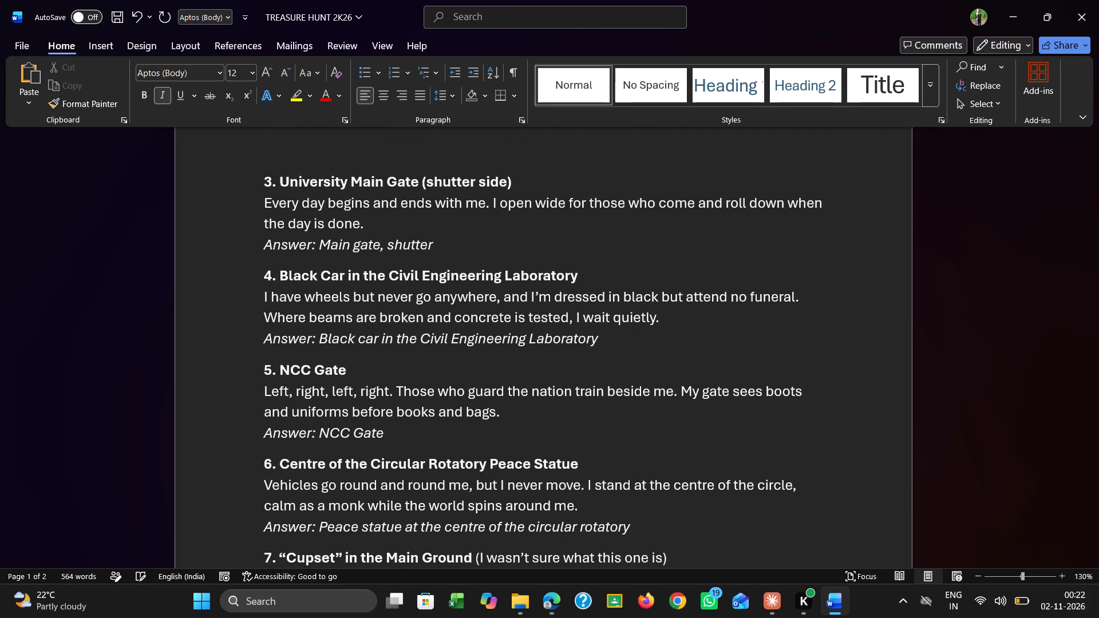
key(BackSpace)
key(BackSpace)
key(BackSpace)
key(BackSpace)
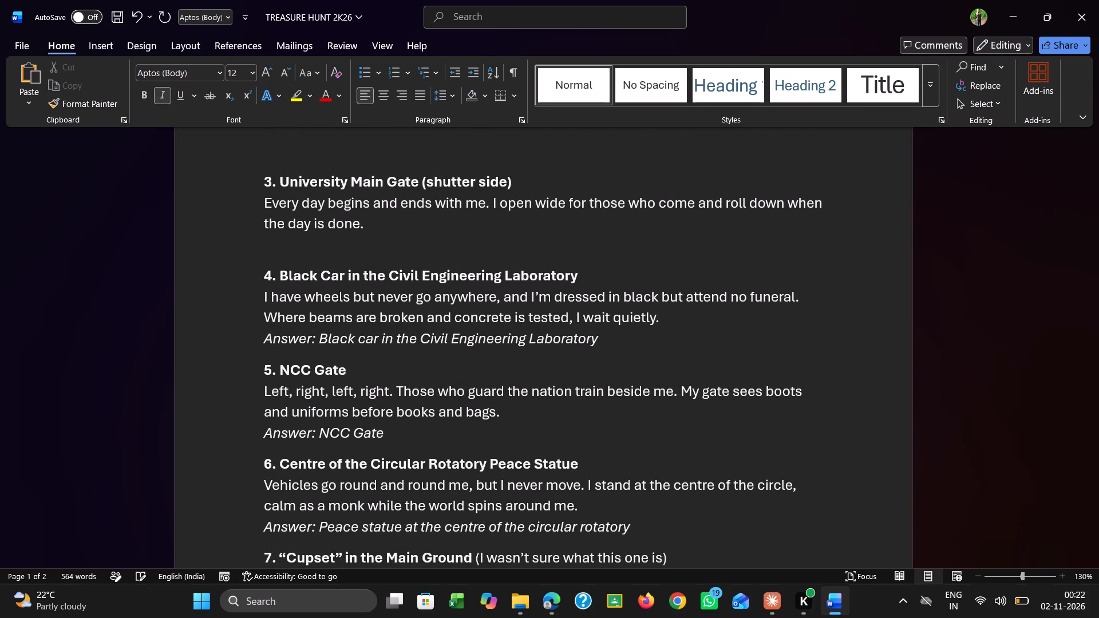
key(Return)
key(Return)
key(Return)
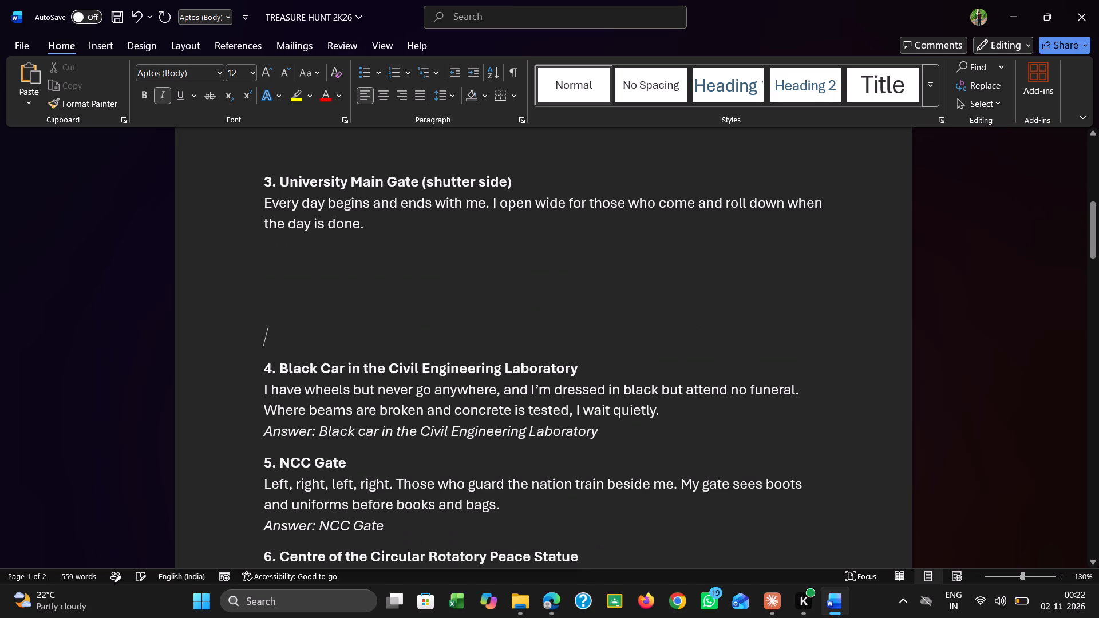
Delete the answer text of riddle 4, Black Car in the Civil Engineering Laboratory, and add three paragraph breaks in its place.
click(604, 425)
key(BackSpace)
key(BackSpace)
key(BackSpace)
key(BackSpace)
key(BackSpace)
key(BackSpace)
key(BackSpace)
key(BackSpace)
key(BackSpace)
key(BackSpace)
key(BackSpace)
key(BackSpace)
key(BackSpace)
key(BackSpace)
key(BackSpace)
key(BackSpace)
key(BackSpace)
key(BackSpace)
key(BackSpace)
key(BackSpace)
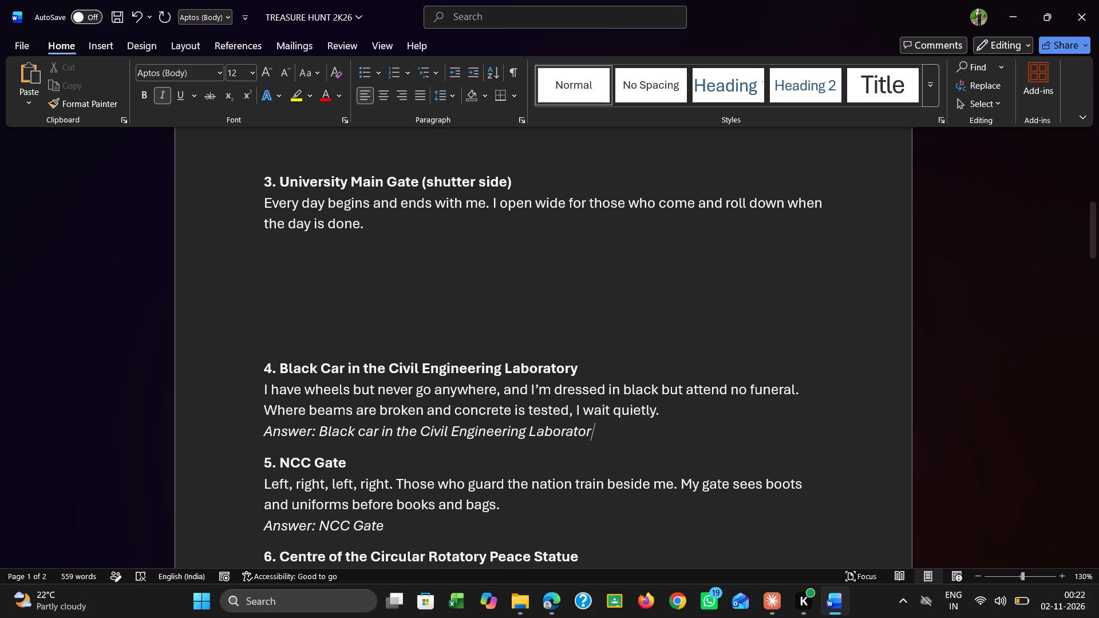
key(BackSpace)
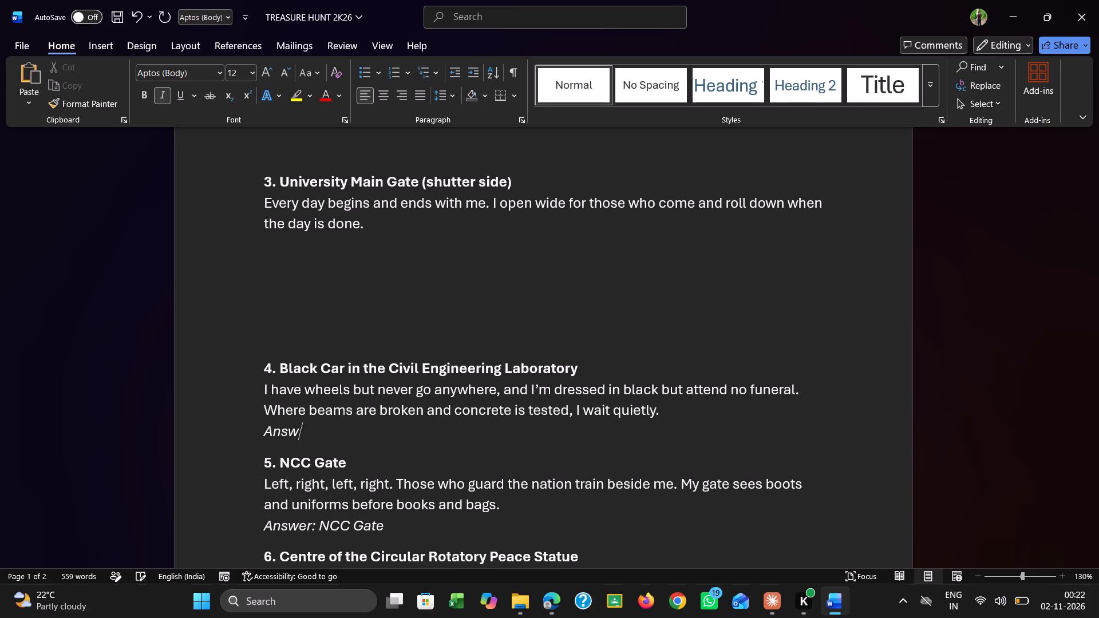
key(BackSpace)
key(BackSpace)
key(BackSpace)
key(Return)
key(Return)
key(Return)
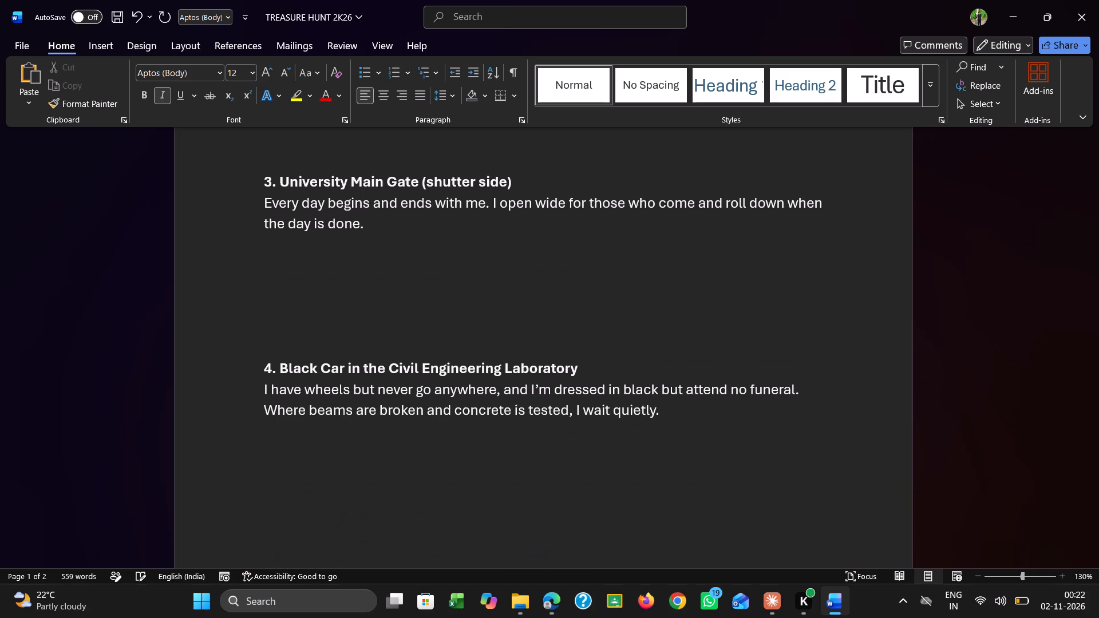
Delete the answer text of riddle 5, NCC Gate, and add three paragraph breaks in its place.
scroll(604, 425, down, 1)
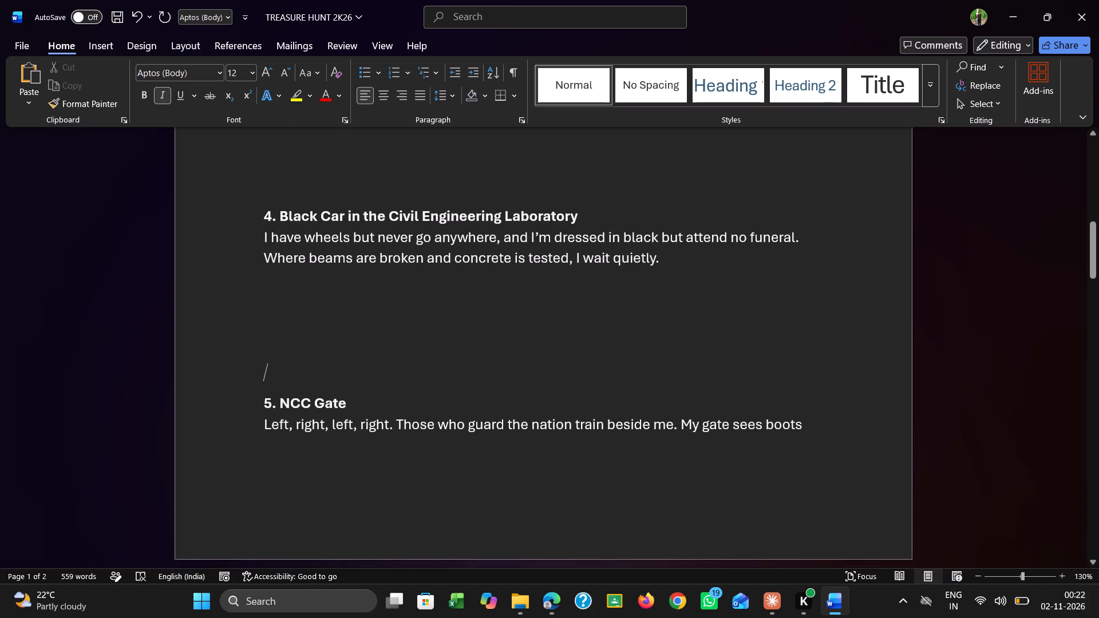
scroll(649, 464, down, 1)
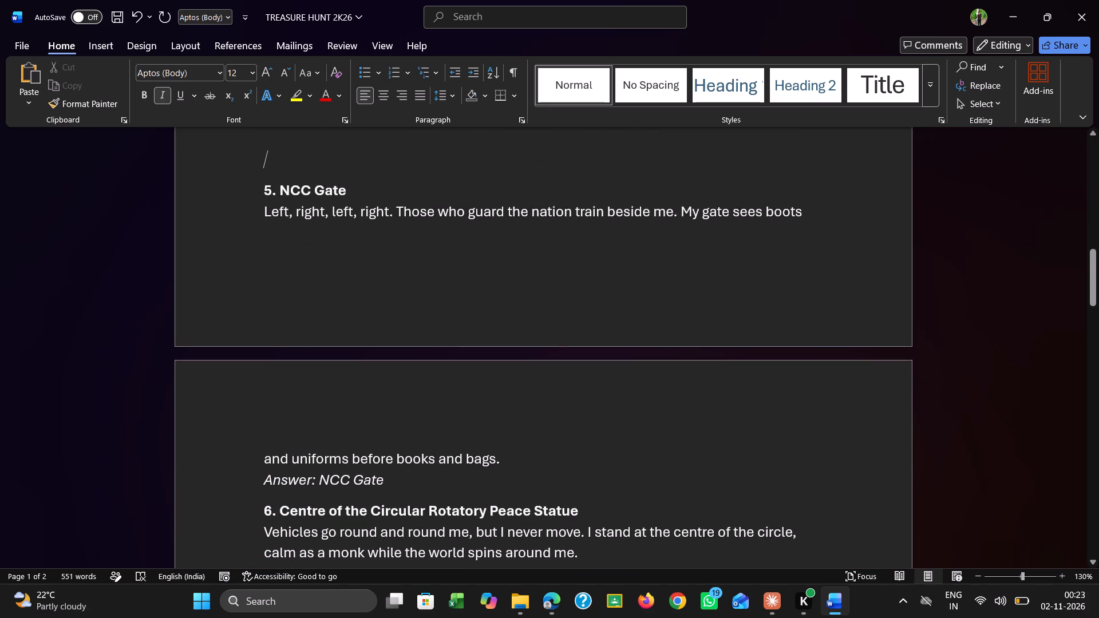
click(426, 486)
key(BackSpace)
key(BackSpace)
key(BackSpace)
key(BackSpace)
key(BackSpace)
key(BackSpace)
key(BackSpace)
key(BackSpace)
key(BackSpace)
key(BackSpace)
key(BackSpace)
key(BackSpace)
key(BackSpace)
key(BackSpace)
key(BackSpace)
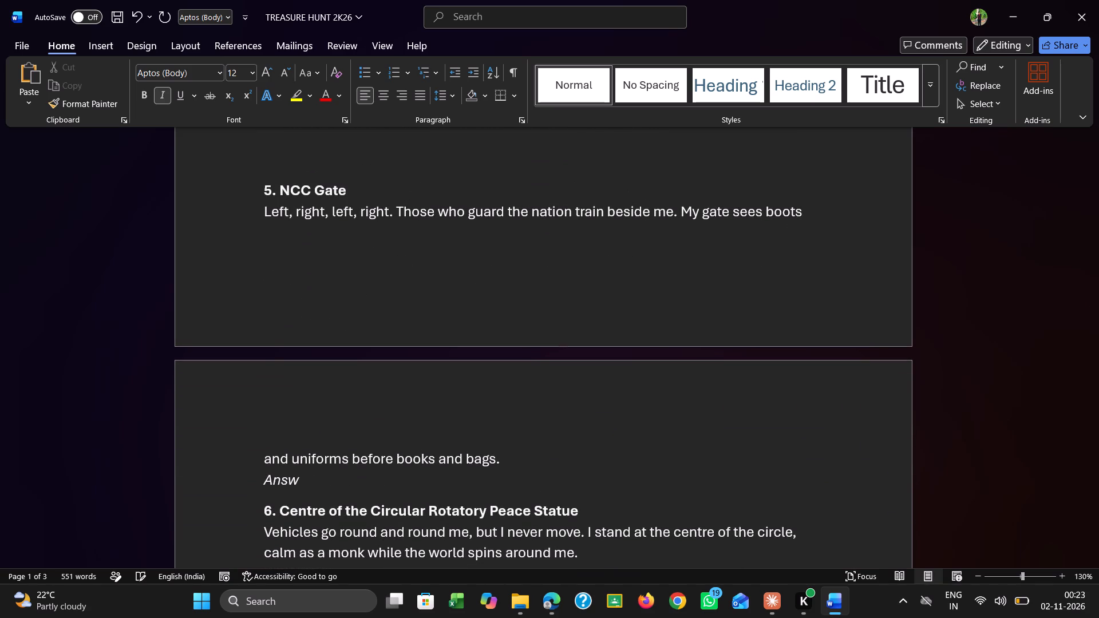
key(BackSpace)
key(Return)
key(Return)
key(Return)
Delete the answer text of riddle 6, Centre of the Circular Rotatory Peace Statue, and add three paragraph breaks in its place.
scroll(426, 486, down, 1)
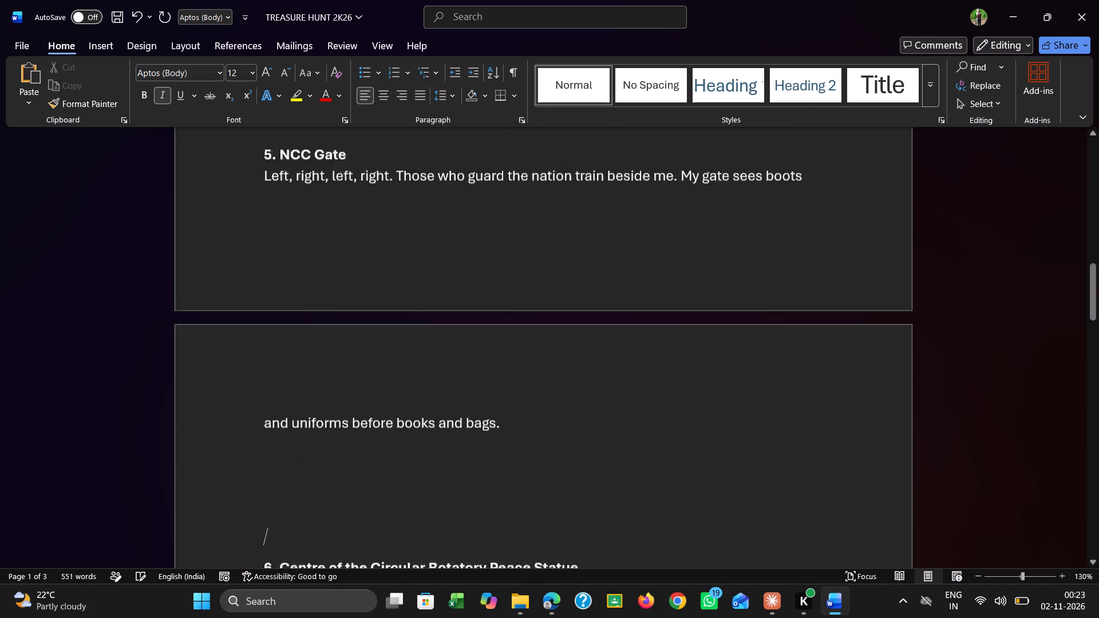
scroll(426, 486, down, 1)
click(633, 345)
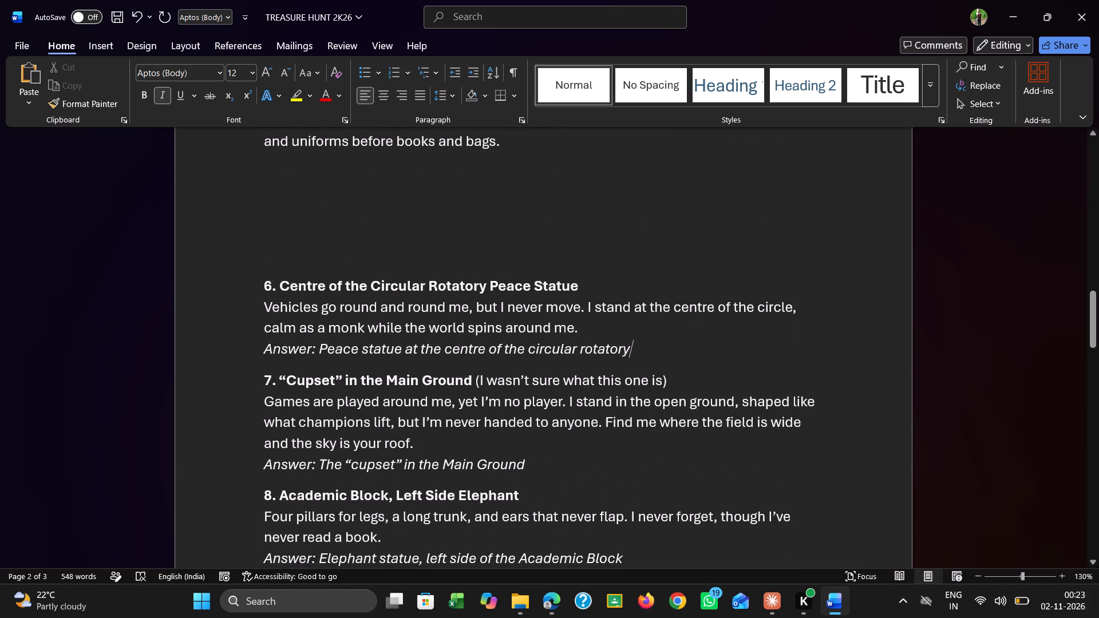
key(BackSpace)
key(BackSpace)
key(BackSpace)
key(BackSpace)
key(BackSpace)
key(BackSpace)
key(BackSpace)
key(BackSpace)
key(BackSpace)
key(BackSpace)
key(BackSpace)
key(BackSpace)
key(BackSpace)
key(BackSpace)
key(BackSpace)
key(BackSpace)
key(BackSpace)
key(BackSpace)
key(BackSpace)
key(BackSpace)
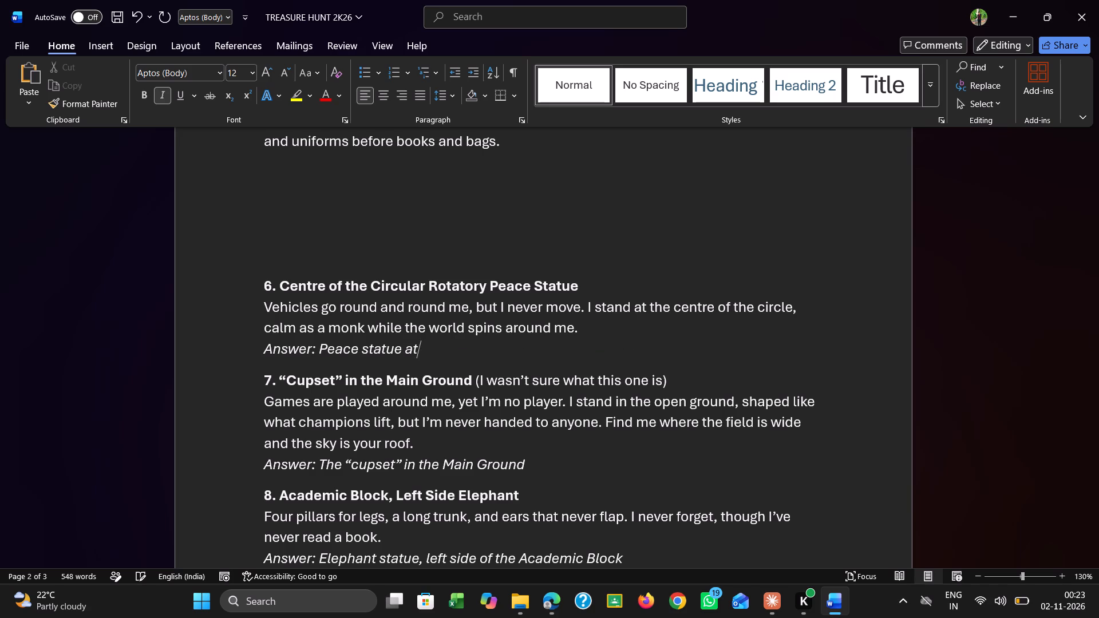
key(BackSpace)
key(BackSpace)
key(Return)
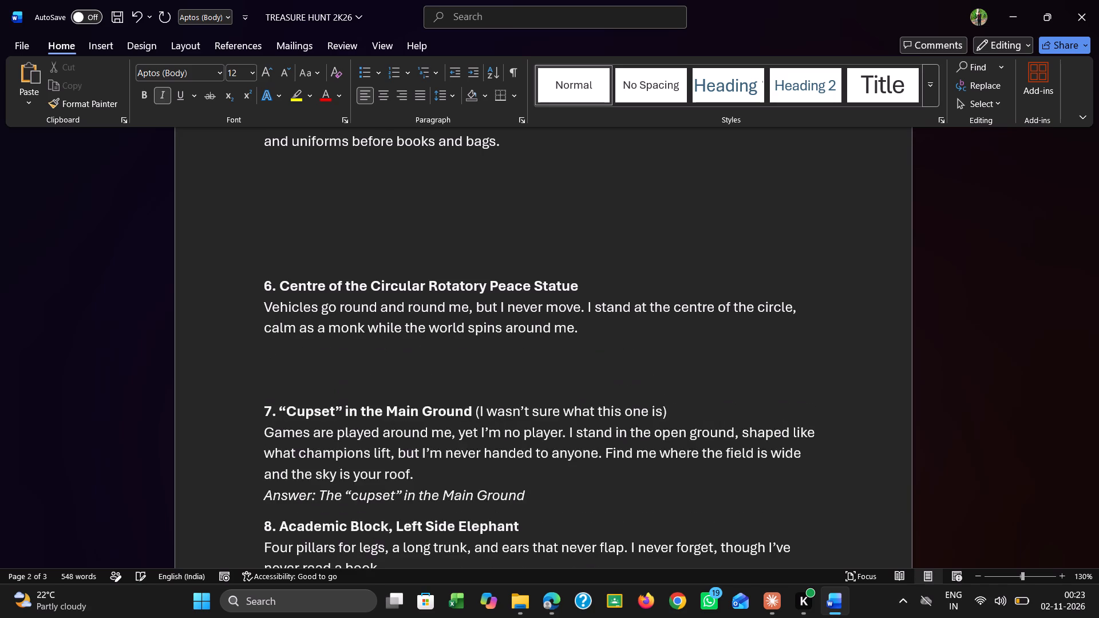
key(Return)
key(Return)
Delete the answer text of riddle 7, "Cupset" in the Main Ground, and add three paragraph breaks in its place.
scroll(633, 345, down, 1)
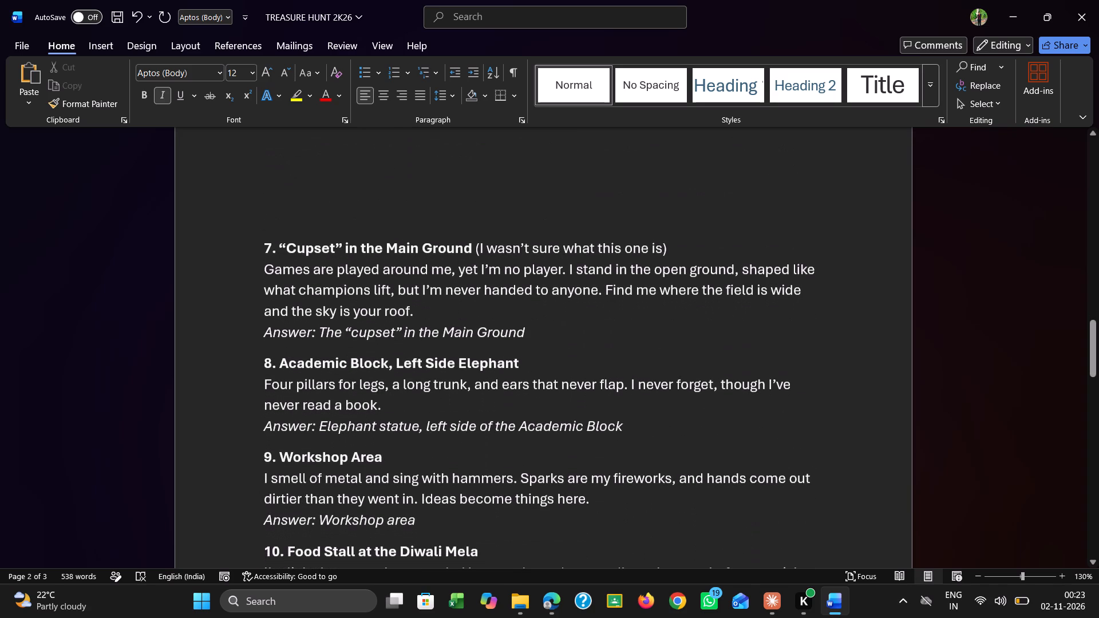
click(564, 332)
key(BackSpace)
key(BackSpace)
key(BackSpace)
key(BackSpace)
key(BackSpace)
key(BackSpace)
key(BackSpace)
key(BackSpace)
key(BackSpace)
key(BackSpace)
key(BackSpace)
key(BackSpace)
key(BackSpace)
key(BackSpace)
key(BackSpace)
key(BackSpace)
key(BackSpace)
key(BackSpace)
key(BackSpace)
key(BackSpace)
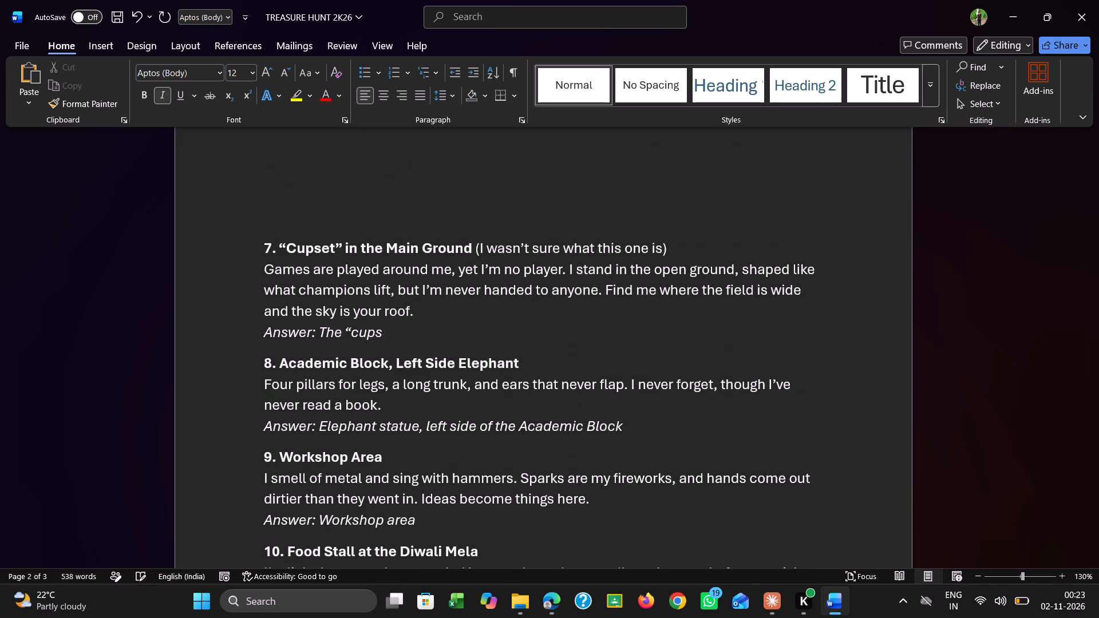
key(BackSpace)
key(BackSpace)
key(Return)
key(Return)
key(Return)
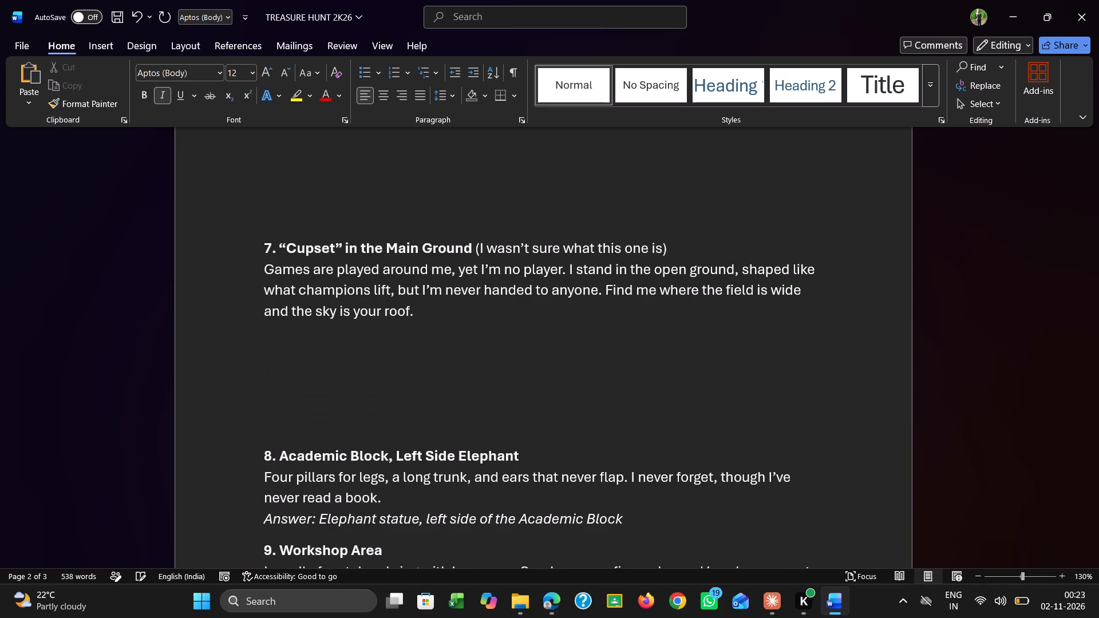
Delete the answer text of riddle 8, Academic Block, Left Side Elephant, and add three paragraph breaks in its place.
scroll(564, 332, down, 1)
click(644, 291)
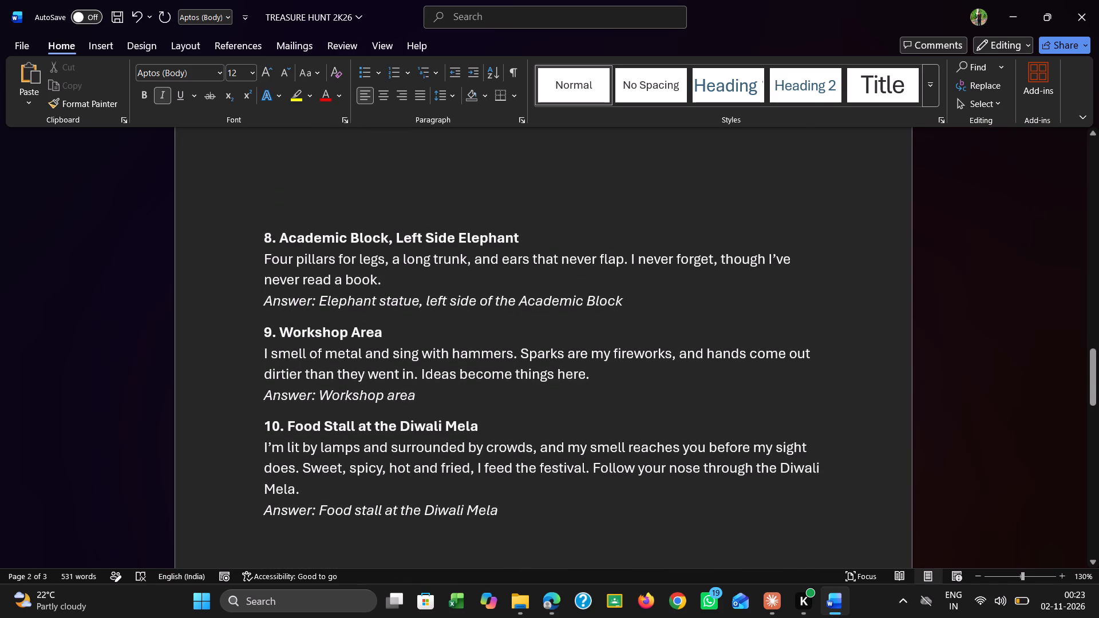
key(BackSpace)
key(BackSpace)
key(BackSpace)
key(BackSpace)
key(BackSpace)
key(BackSpace)
key(BackSpace)
key(BackSpace)
key(BackSpace)
key(BackSpace)
key(BackSpace)
key(BackSpace)
key(BackSpace)
key(BackSpace)
key(BackSpace)
key(BackSpace)
key(BackSpace)
key(BackSpace)
key(BackSpace)
key(BackSpace)
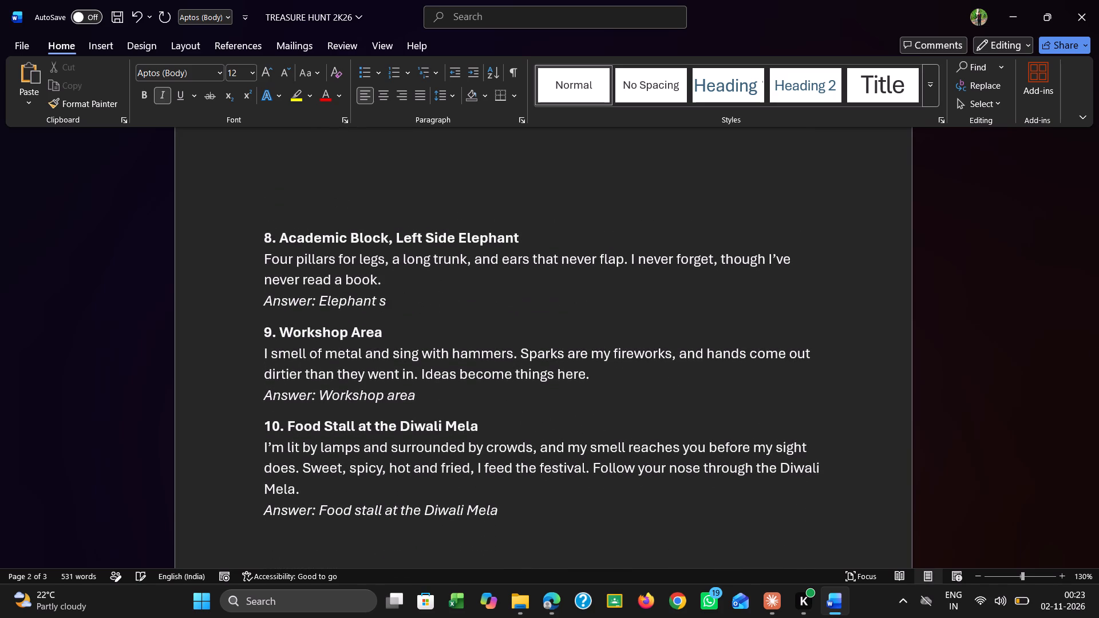
key(BackSpace)
key(Return)
key(Return)
key(Return)
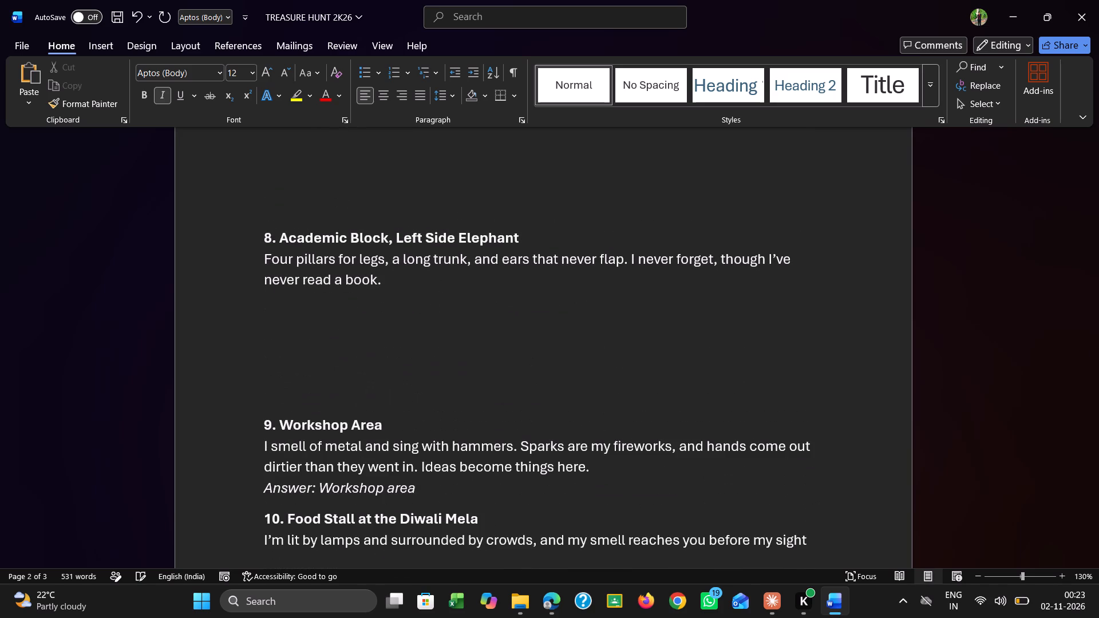
Delete the whole answer line of riddle 9, Workshop Area, keeping the riddle's final full stop, and add three paragraph breaks after the riddle.
scroll(644, 291, down, 1)
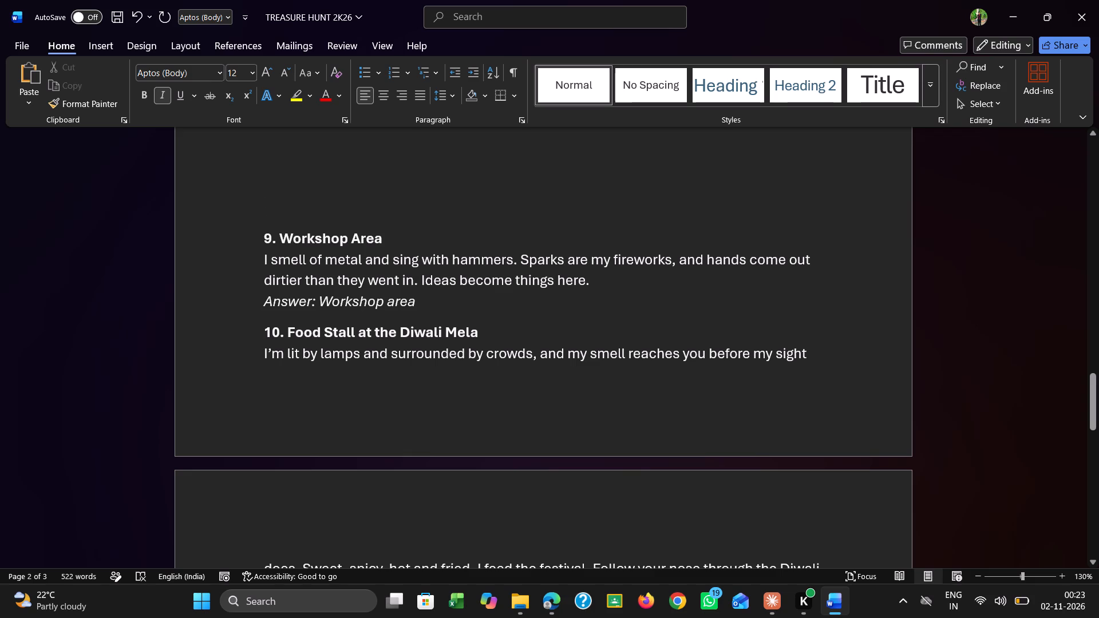
click(423, 295)
key(BackSpace)
key(BackSpace)
key(BackSpace)
key(BackSpace)
key(BackSpace)
key(BackSpace)
key(BackSpace)
key(BackSpace)
key(BackSpace)
key(BackSpace)
key(BackSpace)
key(BackSpace)
key(BackSpace)
key(BackSpace)
key(BackSpace)
key(BackSpace)
key(BackSpace)
key(BackSpace)
key(BackSpace)
key(BackSpace)
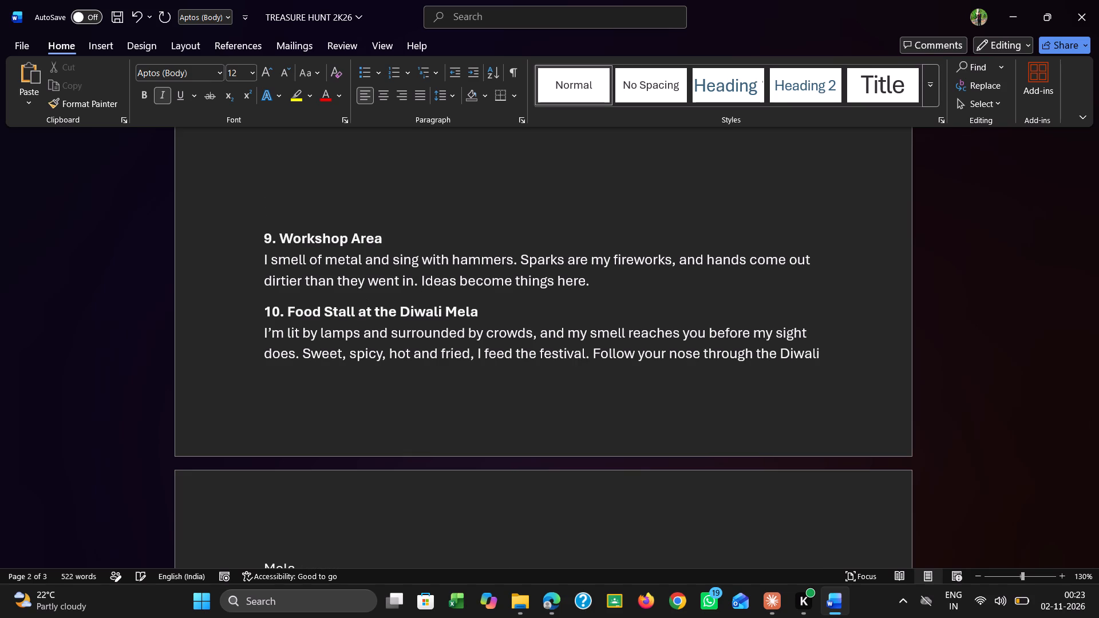
key(ctrl+z)
key(ctrl+z)
key(Return)
key(Return)
key(Return)
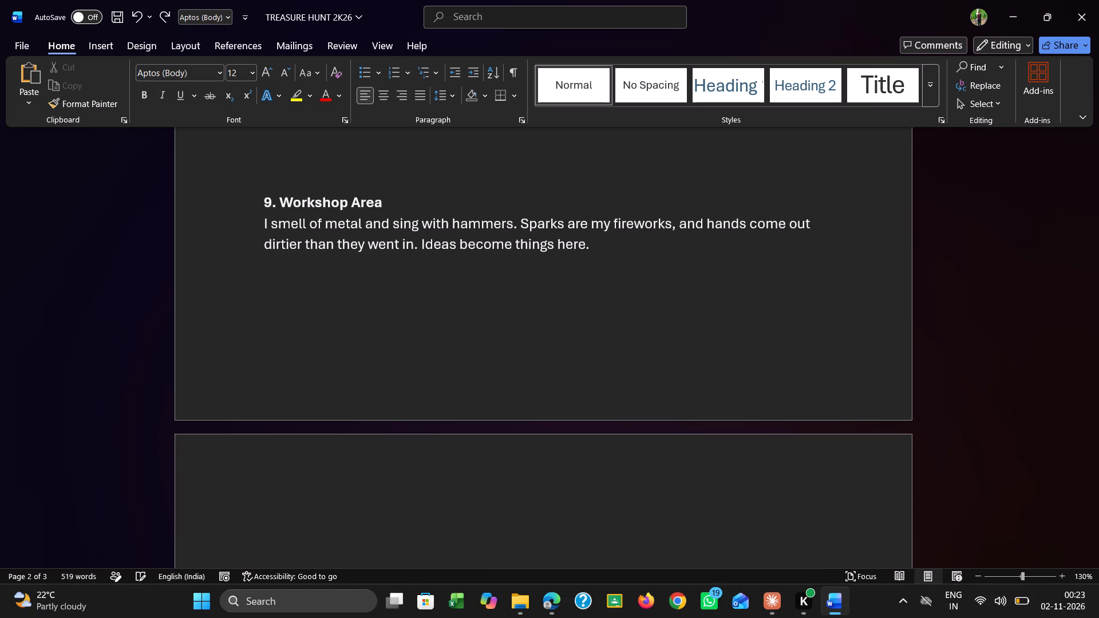
Delete the answer text of riddle 10, Food Stall at the Diwali Mela, and add three paragraph breaks in its place.
scroll(423, 295, down, 2)
click(506, 371)
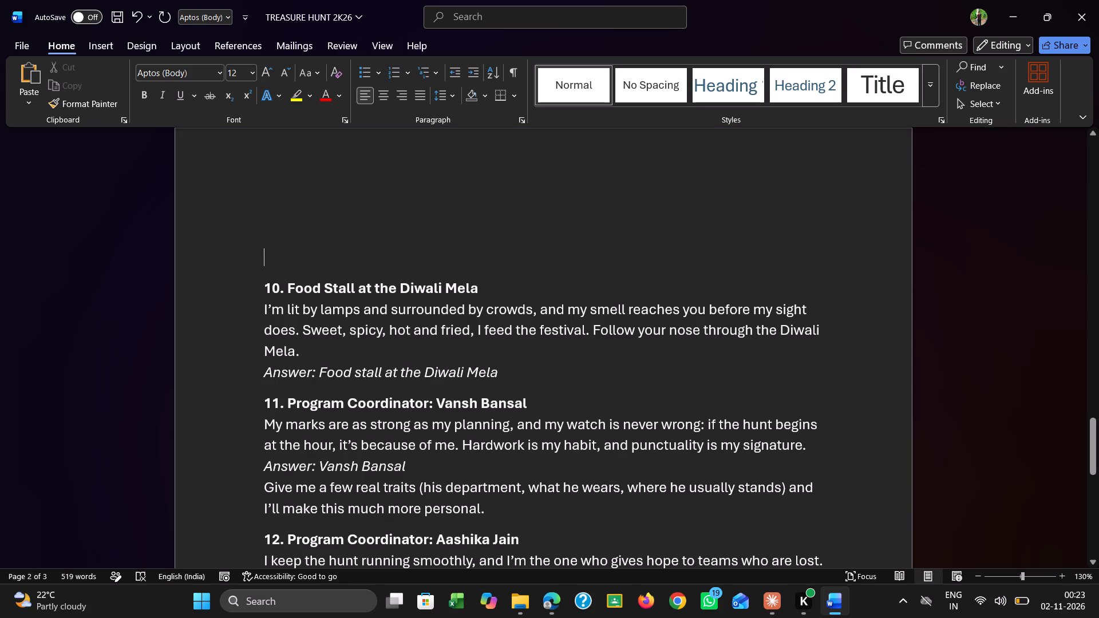
key(BackSpace)
key(BackSpace)
key(BackSpace)
key(BackSpace)
key(BackSpace)
key(BackSpace)
key(BackSpace)
key(BackSpace)
key(BackSpace)
key(BackSpace)
key(BackSpace)
key(BackSpace)
key(BackSpace)
key(BackSpace)
key(BackSpace)
key(BackSpace)
key(BackSpace)
key(BackSpace)
key(BackSpace)
key(BackSpace)
key(BackSpace)
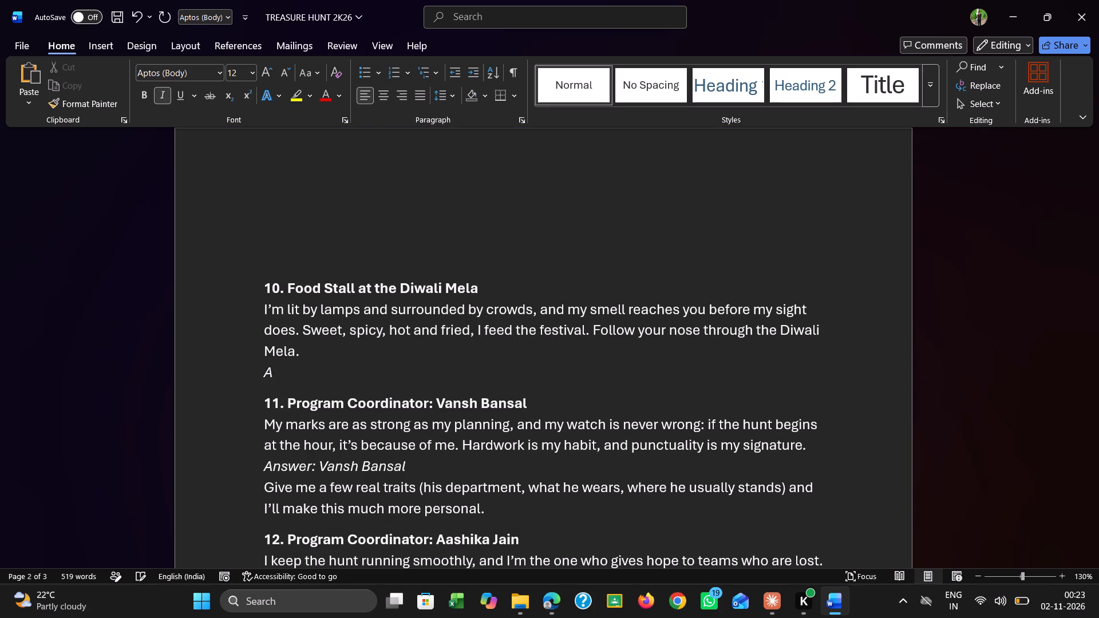
key(BackSpace)
key(Return)
key(Return)
key(Return)
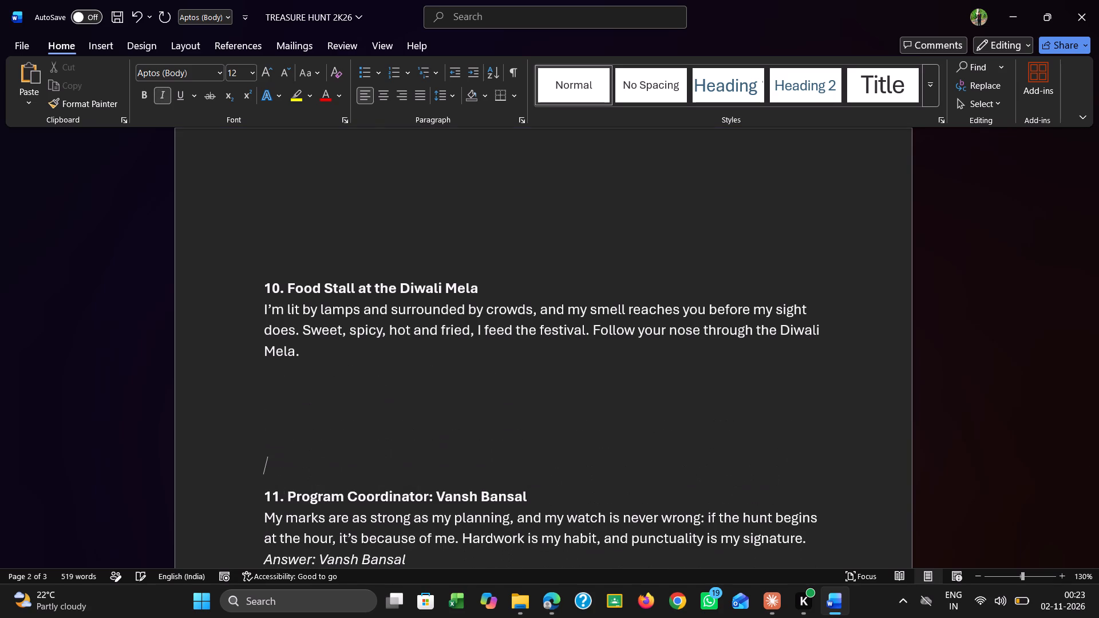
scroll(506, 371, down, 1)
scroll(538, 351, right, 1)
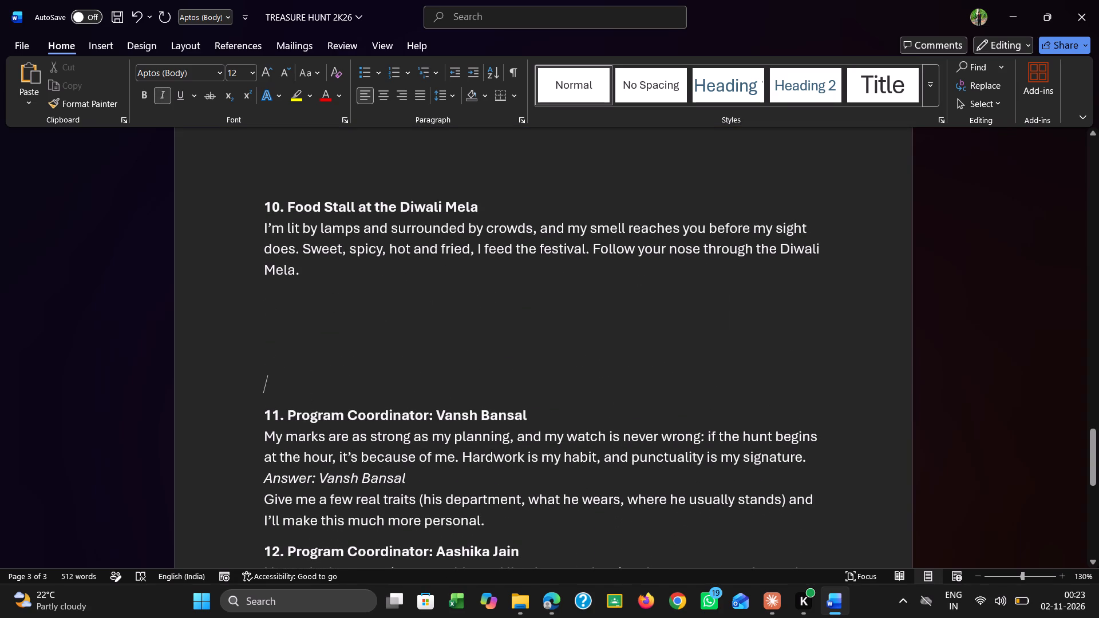
Delete the answer text of riddle 11 and the leftover note asking for real traits, and add three paragraph breaks in their place.
scroll(551, 422, down, 1)
click(427, 453)
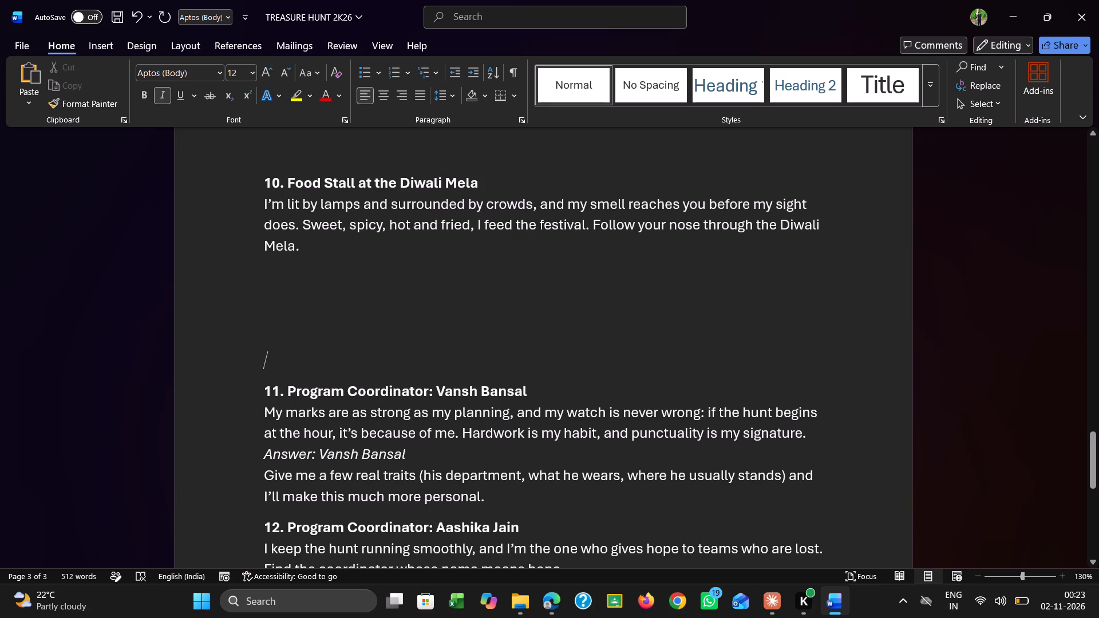
click(491, 494)
key(BackSpace)
key(BackSpace)
key(BackSpace)
key(BackSpace)
key(BackSpace)
key(BackSpace)
key(BackSpace)
key(BackSpace)
key(BackSpace)
key(BackSpace)
key(BackSpace)
key(BackSpace)
key(BackSpace)
key(BackSpace)
key(BackSpace)
key(BackSpace)
key(BackSpace)
key(BackSpace)
key(BackSpace)
key(BackSpace)
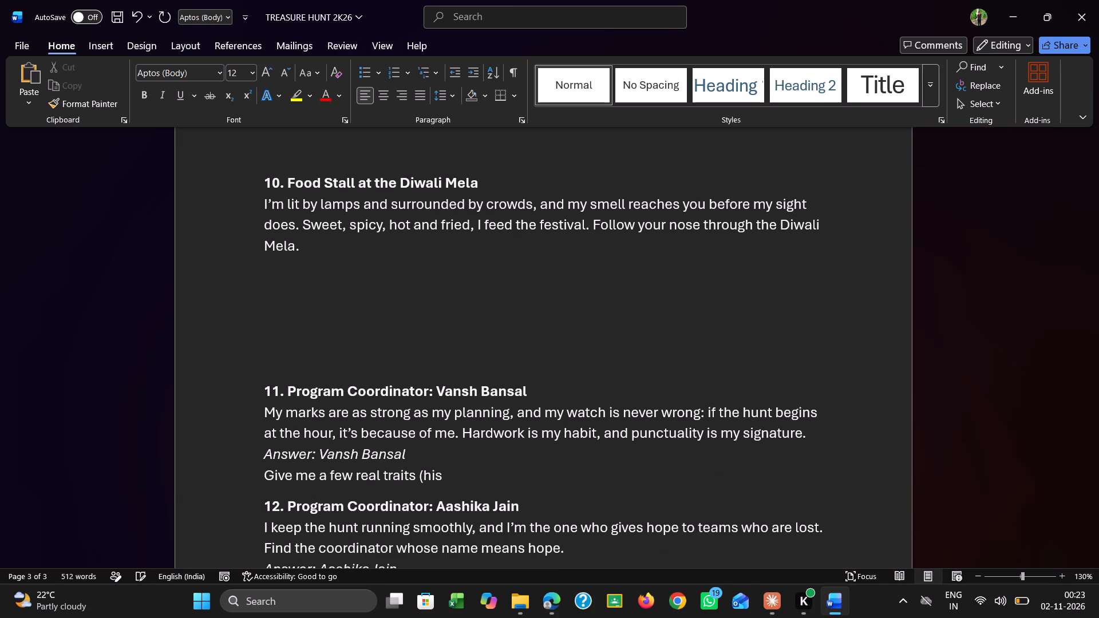
key(BackSpace)
key(BackSpace)
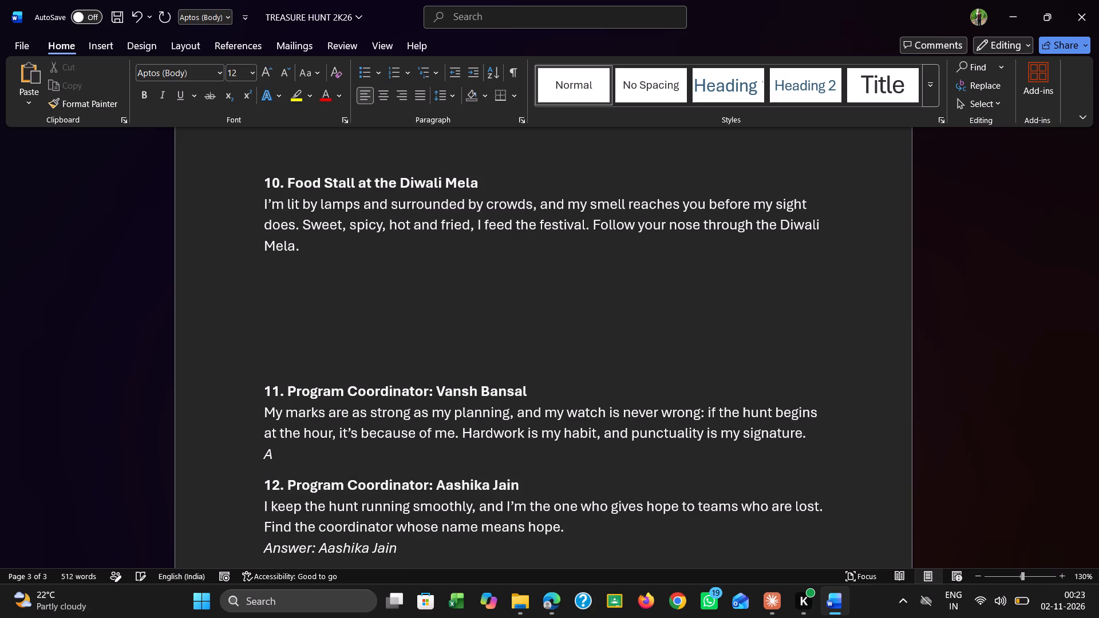
key(BackSpace)
key(Return)
key(Return)
key(Return)
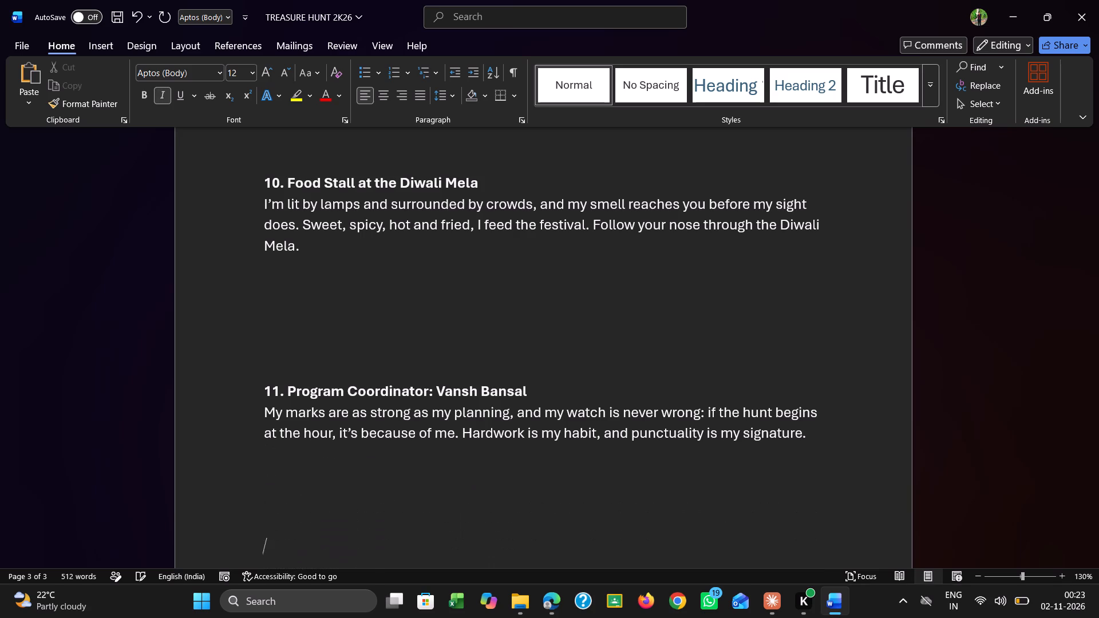
Delete the whole answer line of riddle 12, keeping the riddle text through "hope.", and add four paragraph breaks after it.
scroll(491, 494, down, 1)
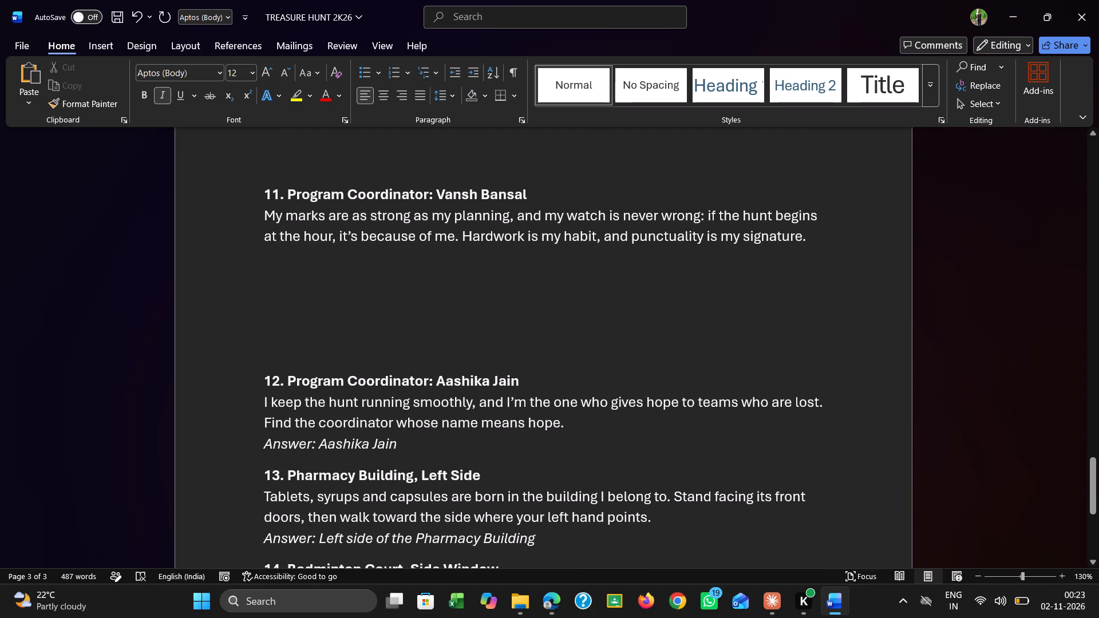
click(421, 445)
key(BackSpace)
key(BackSpace)
key(BackSpace)
key(BackSpace)
key(BackSpace)
key(BackSpace)
key(BackSpace)
key(BackSpace)
key(BackSpace)
key(BackSpace)
key(BackSpace)
key(BackSpace)
key(BackSpace)
key(BackSpace)
key(BackSpace)
key(BackSpace)
key(BackSpace)
key(BackSpace)
key(BackSpace)
key(BackSpace)
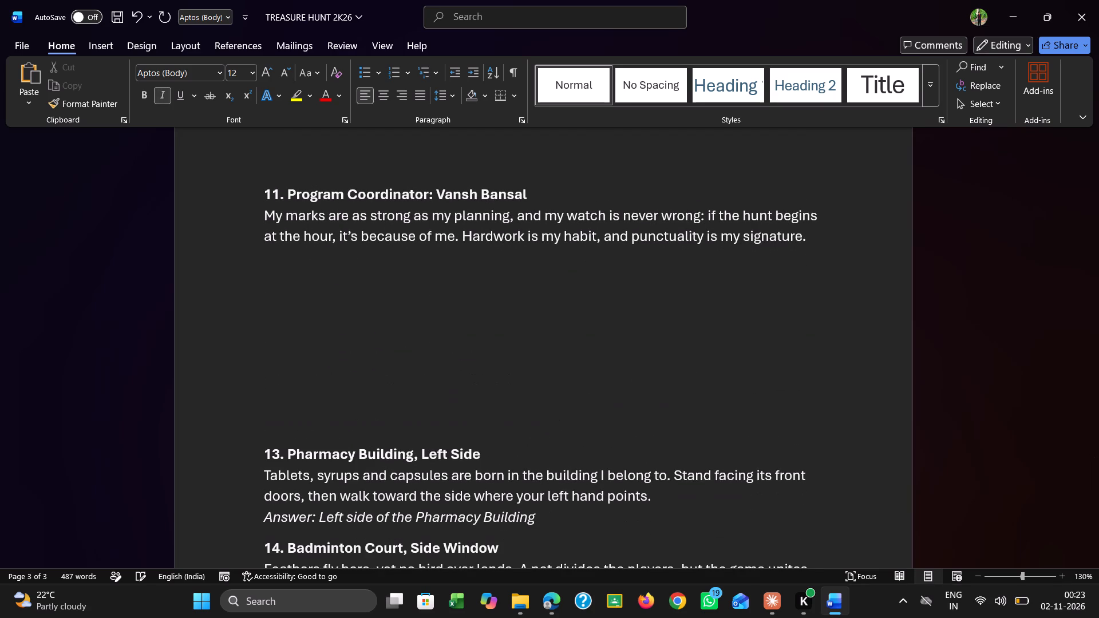
key(ctrl+z)
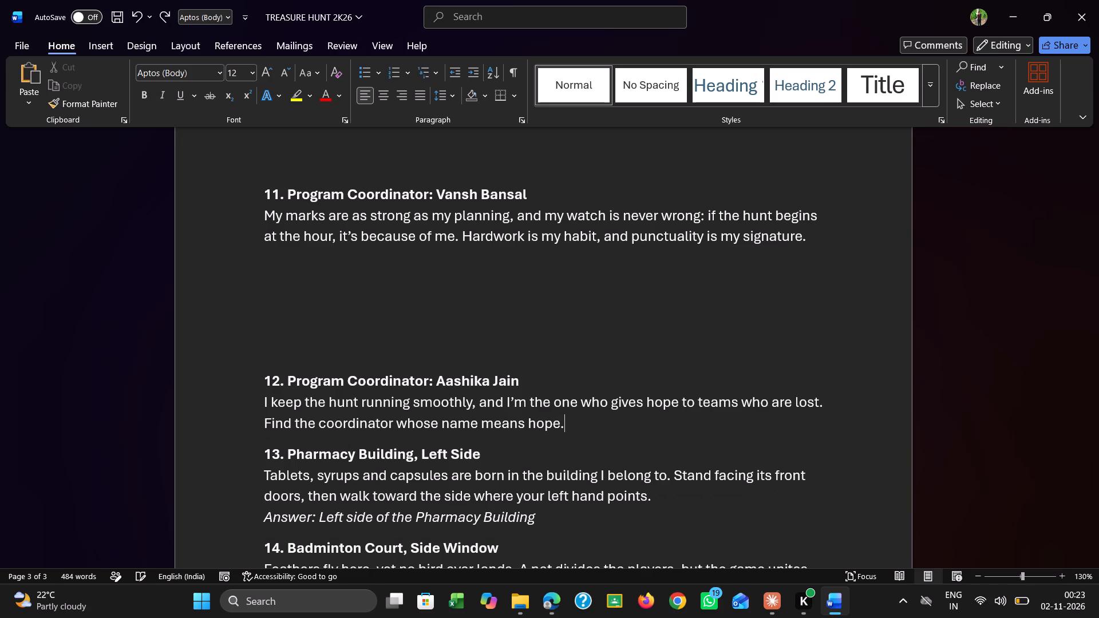
key(Return)
key(Return)
key(Return)
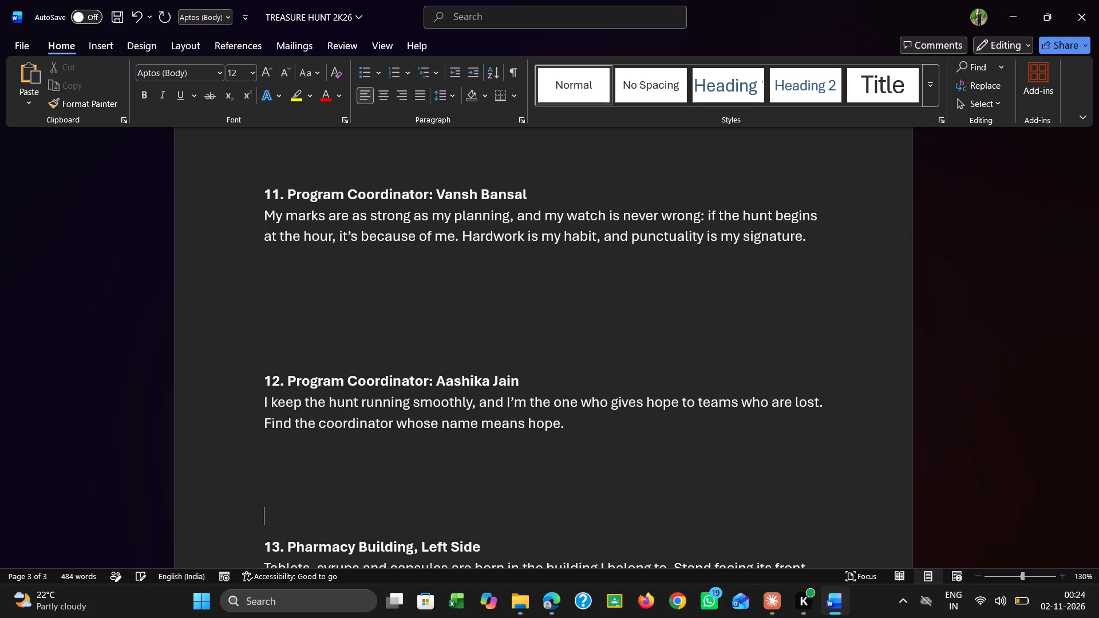
key(Return)
Delete the answer text of riddle 13, Left side of the Pharmacy Building, and add three paragraph breaks in its place.
scroll(421, 445, down, 1)
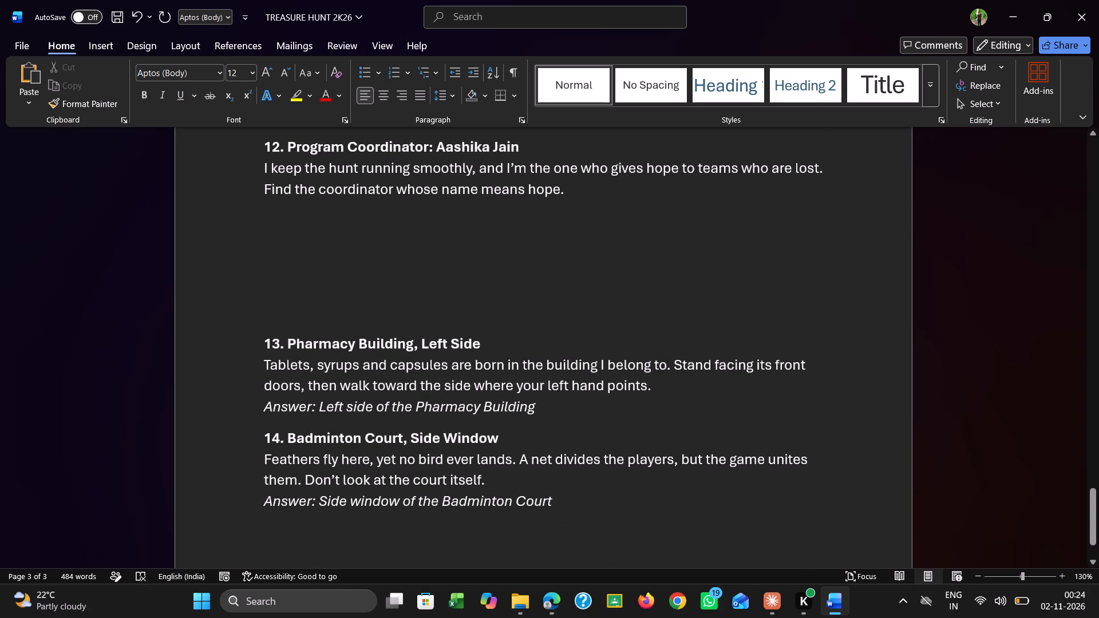
click(549, 404)
key(BackSpace)
key(BackSpace)
key(BackSpace)
key(BackSpace)
key(BackSpace)
key(BackSpace)
key(BackSpace)
key(BackSpace)
key(BackSpace)
key(BackSpace)
key(BackSpace)
key(BackSpace)
key(BackSpace)
key(BackSpace)
key(BackSpace)
key(BackSpace)
key(BackSpace)
key(BackSpace)
key(BackSpace)
key(BackSpace)
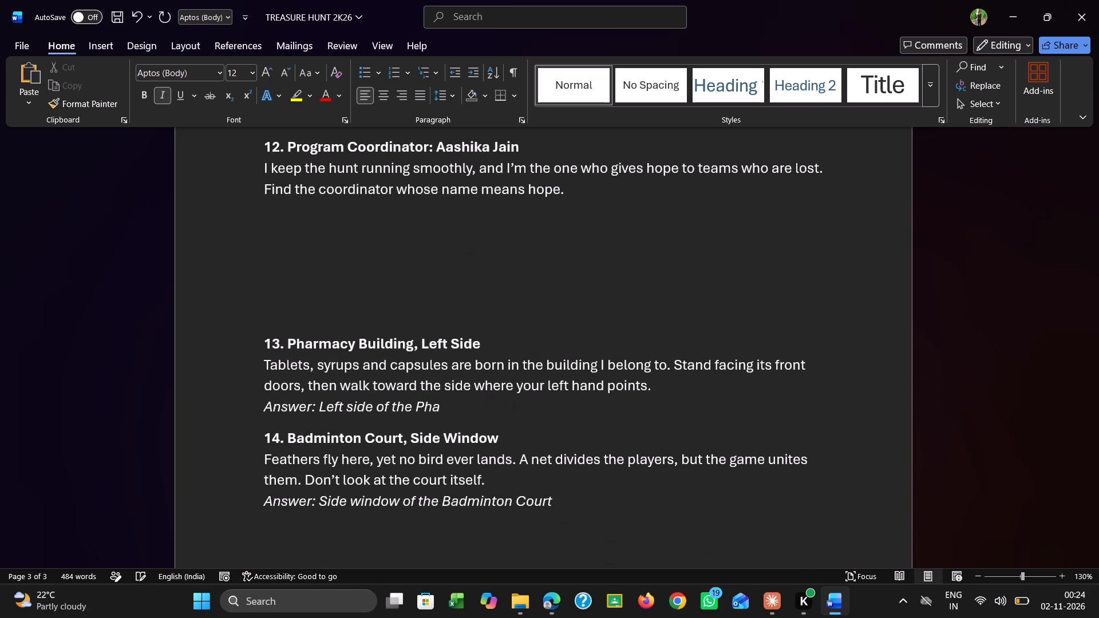
key(BackSpace)
key(BackSpace)
key(BackSpace)
key(Return)
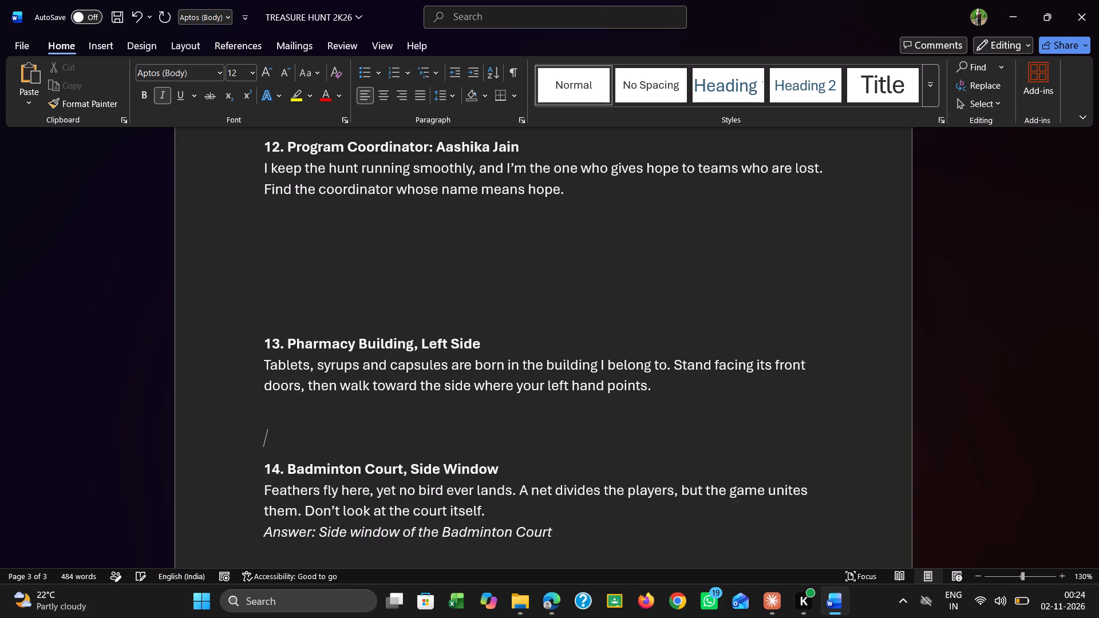
key(Return)
key(Return)
Delete the answer text of riddle 14, Side window of the Badminton Court, and add three paragraph breaks in its place.
scroll(549, 404, down, 4)
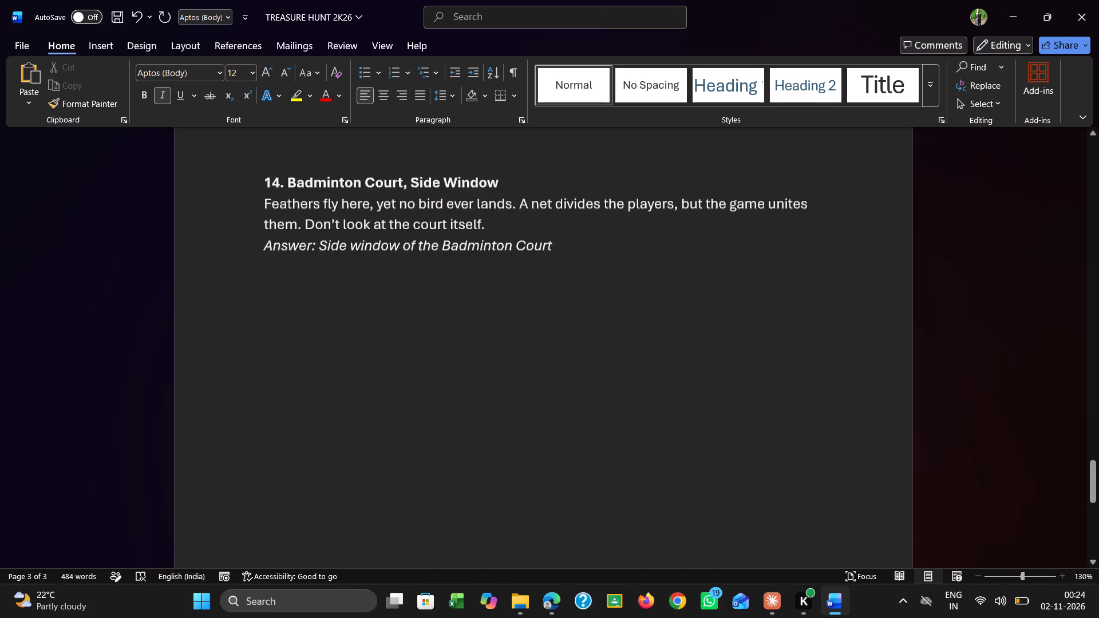
click(578, 208)
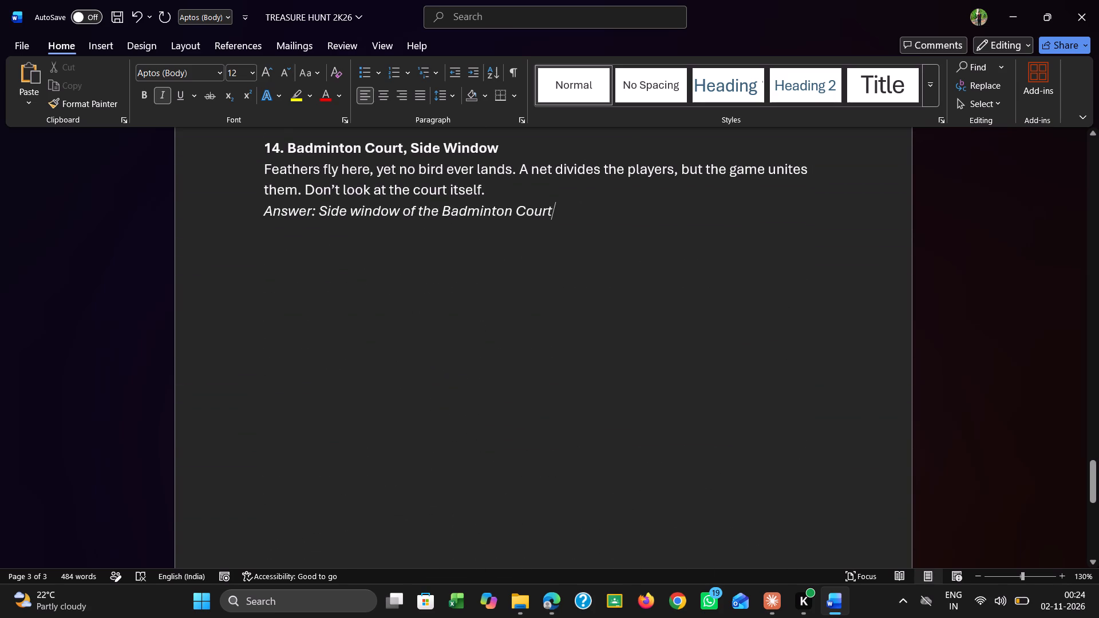
key(BackSpace)
key(BackSpace)
key(BackSpace)
key(BackSpace)
key(BackSpace)
key(BackSpace)
key(BackSpace)
key(BackSpace)
key(BackSpace)
key(BackSpace)
key(BackSpace)
key(BackSpace)
key(BackSpace)
key(BackSpace)
key(BackSpace)
key(BackSpace)
key(BackSpace)
key(BackSpace)
key(BackSpace)
key(BackSpace)
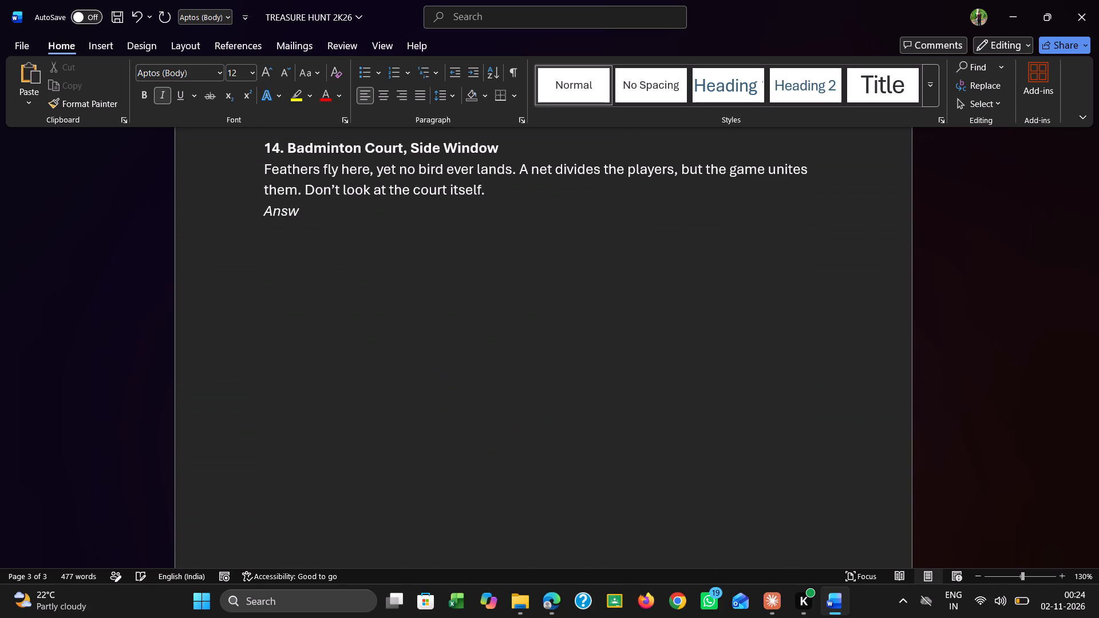
key(BackSpace)
key(BackSpace)
key(BackSpace)
key(BackSpace)
key(Return)
key(Return)
key(Return)
Delete riddle 1's heading, "1. Registrar Room (AC outlet outside)", including its number and line, from the start of the document.
scroll(578, 208, up, 7)
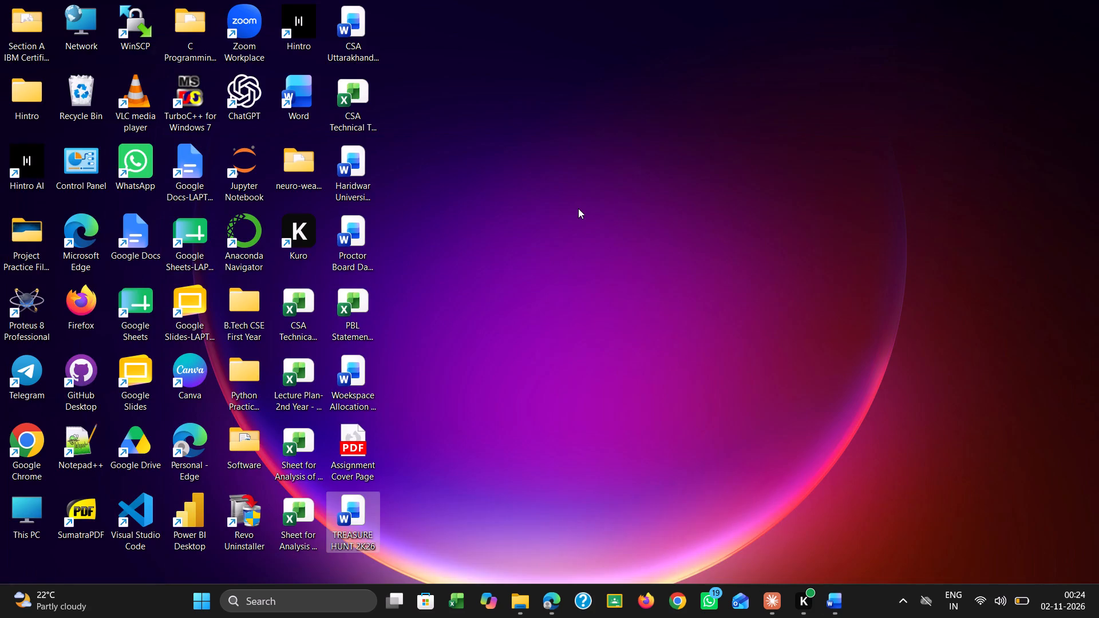
scroll(348, 245, up, 7)
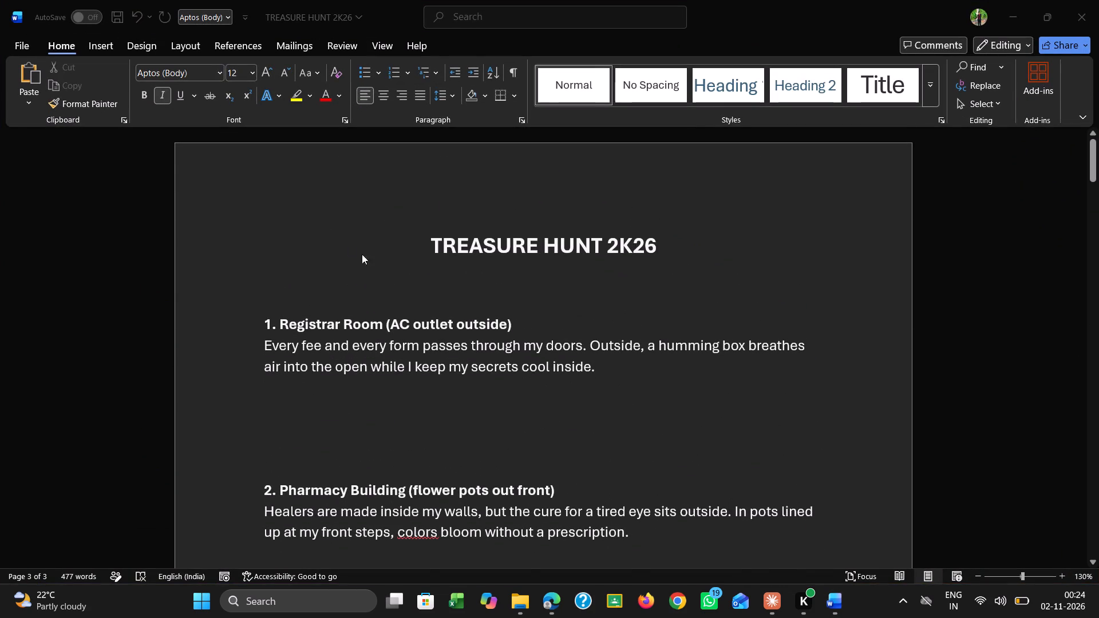
click(525, 324)
click(525, 324)
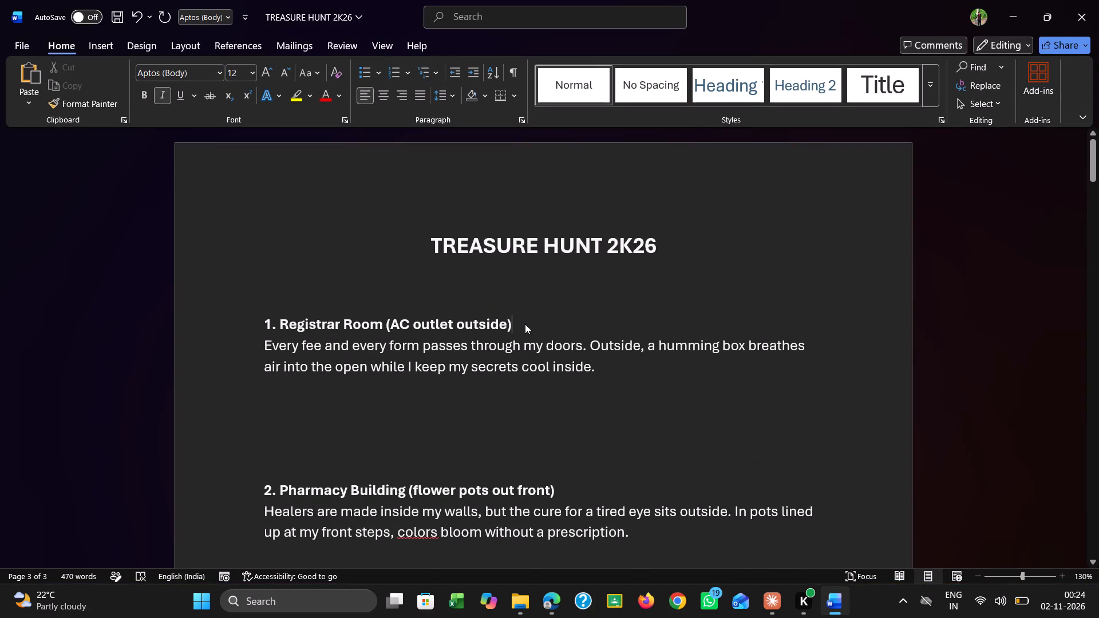
key(BackSpace)
key(BackSpace)
key(BackSpace)
key(BackSpace)
key(BackSpace)
key(BackSpace)
key(BackSpace)
key(BackSpace)
key(BackSpace)
key(BackSpace)
key(BackSpace)
key(BackSpace)
key(BackSpace)
key(BackSpace)
key(BackSpace)
key(BackSpace)
key(BackSpace)
key(BackSpace)
key(BackSpace)
key(BackSpace)
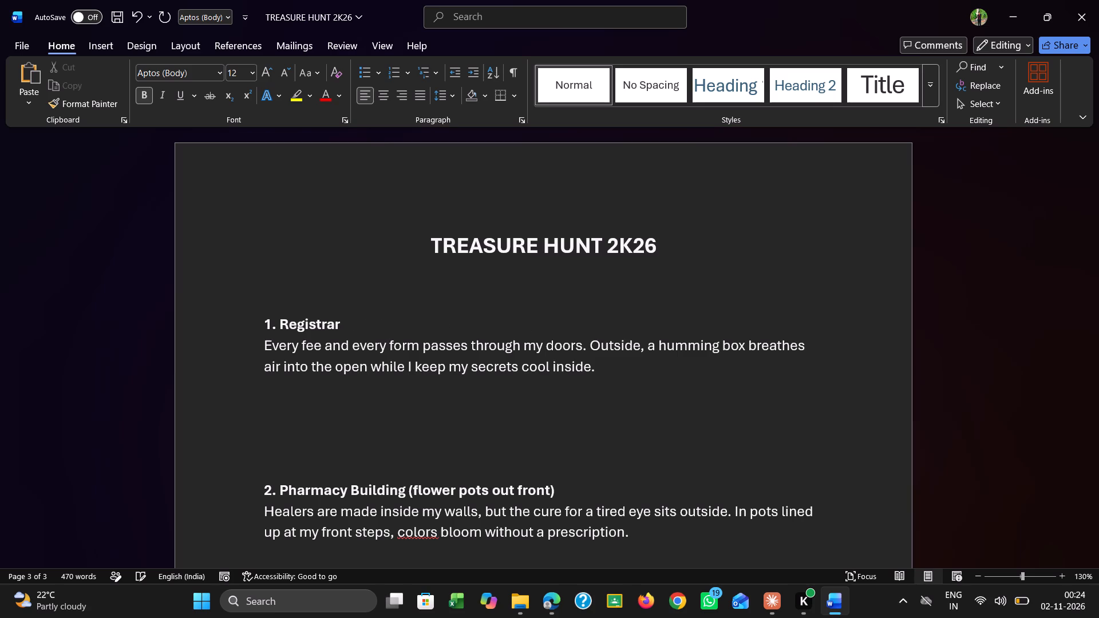
key(BackSpace)
key(BackSpace)
key(BackSpace)
key(BackSpace)
key(BackSpace)
key(BackSpace)
key(BackSpace)
key(BackSpace)
key(BackSpace)
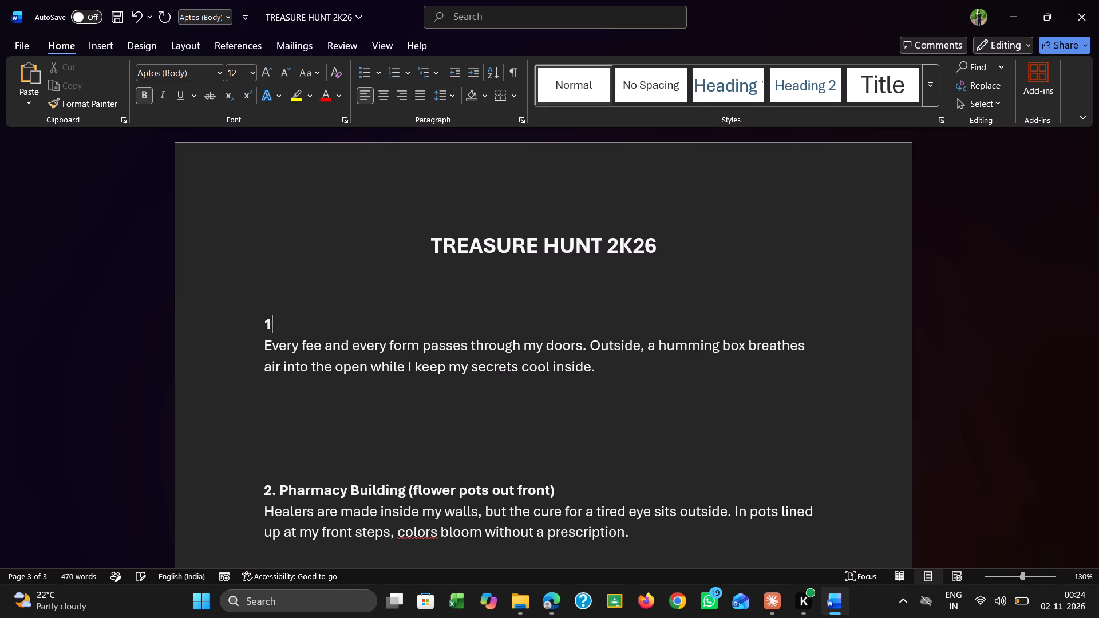
key(BackSpace)
key(BackSpace)
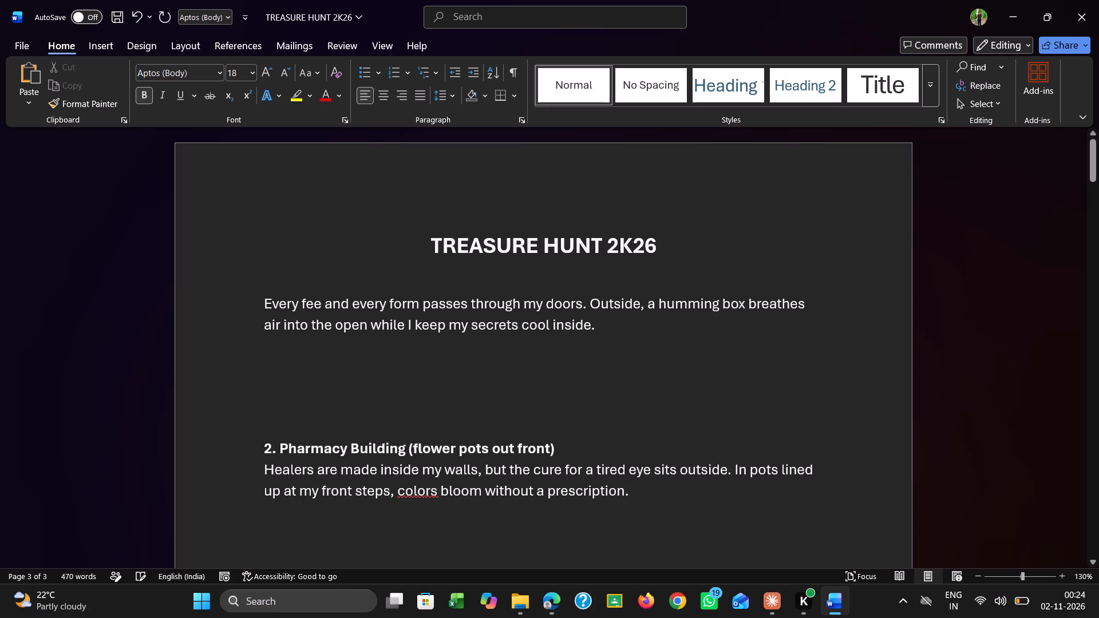
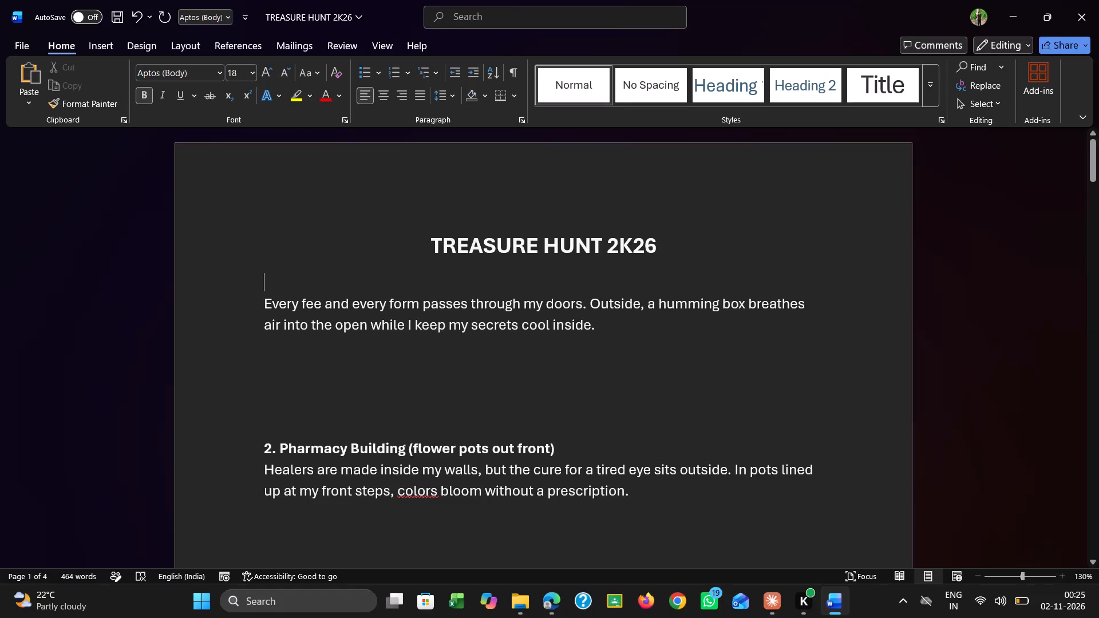
Delete riddle 2's heading, "2. Pharmacy Building (flower pots out front)", including its number, keeping the blank spacing above the riddle text.
click(560, 456)
key(BackSpace)
key(BackSpace)
key(BackSpace)
key(BackSpace)
key(BackSpace)
key(BackSpace)
key(BackSpace)
key(BackSpace)
key(BackSpace)
key(BackSpace)
key(BackSpace)
key(BackSpace)
key(BackSpace)
key(BackSpace)
key(BackSpace)
key(BackSpace)
key(BackSpace)
key(BackSpace)
key(BackSpace)
key(BackSpace)
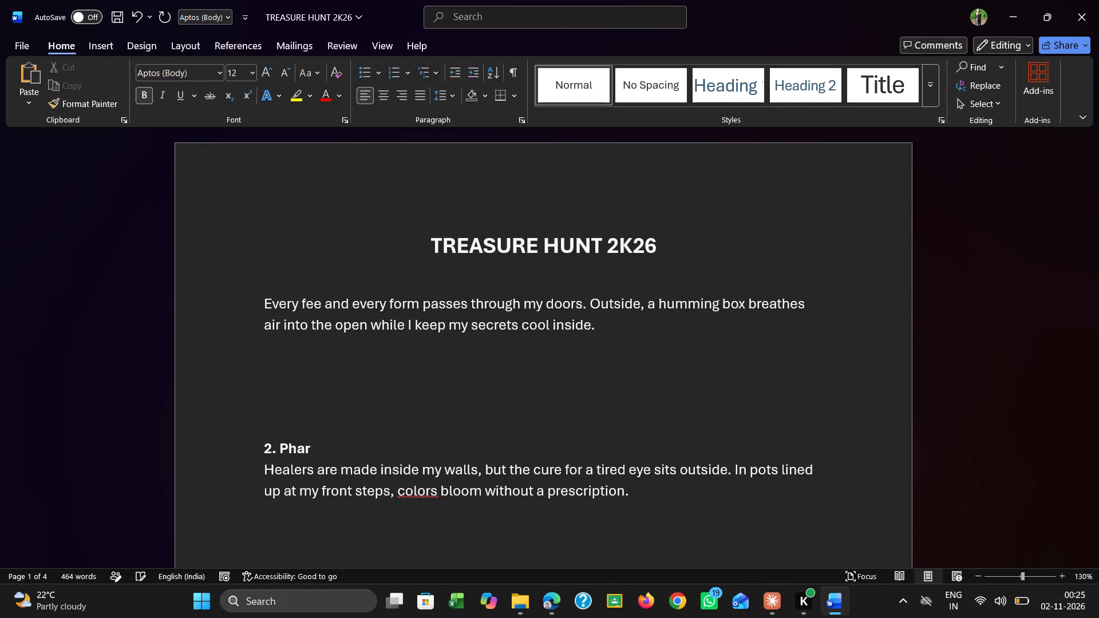
key(BackSpace)
key(BackSpace)
key(BackSpace)
key(BackSpace)
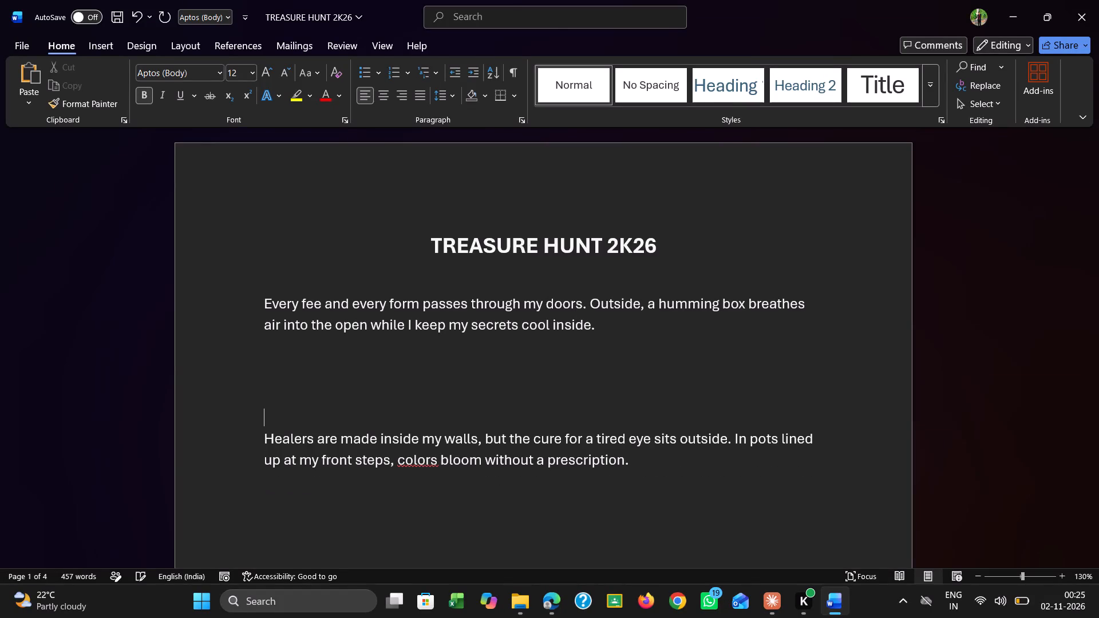
key(Return)
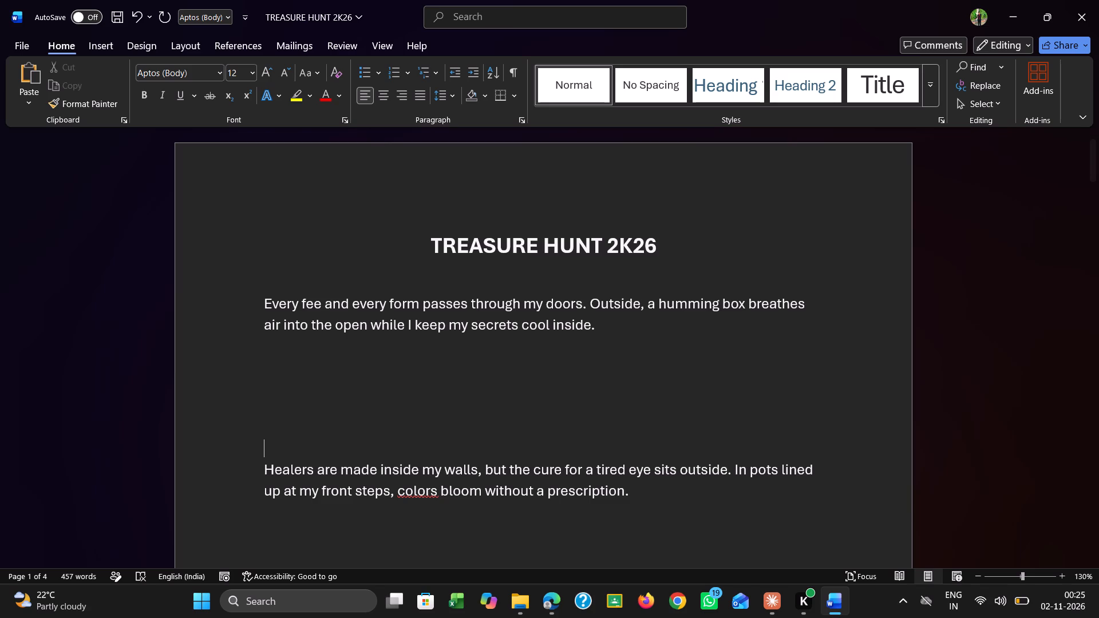
Delete riddle 3's heading, "3. University Main Gate (shutter side)", including its number, above the text starting "Every day begins".
scroll(686, 362, down, 1)
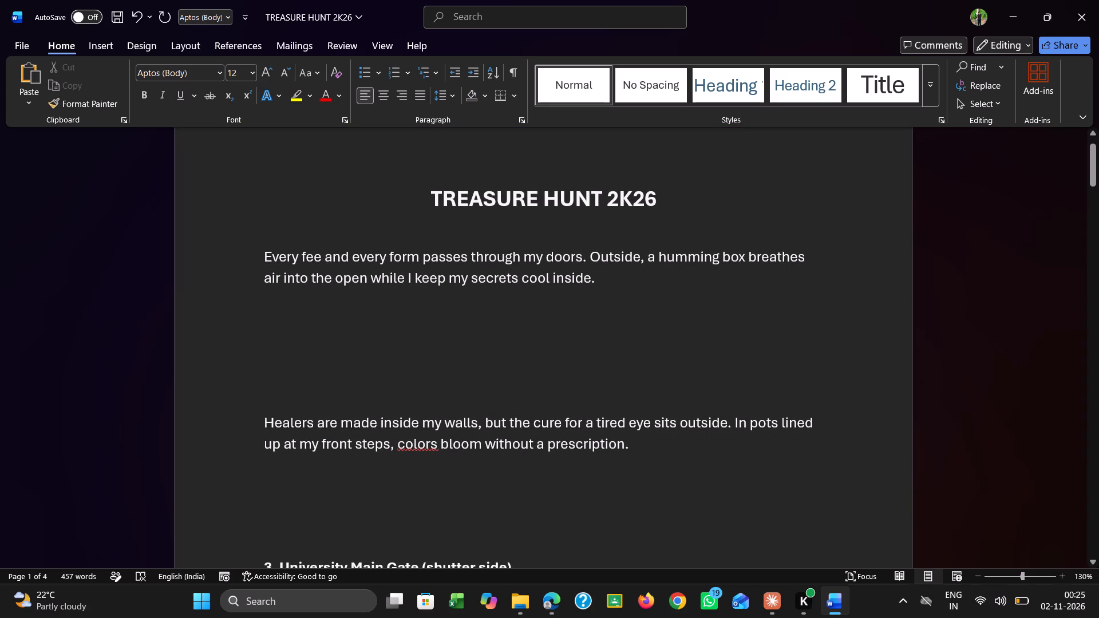
scroll(600, 458, down, 1)
click(550, 489)
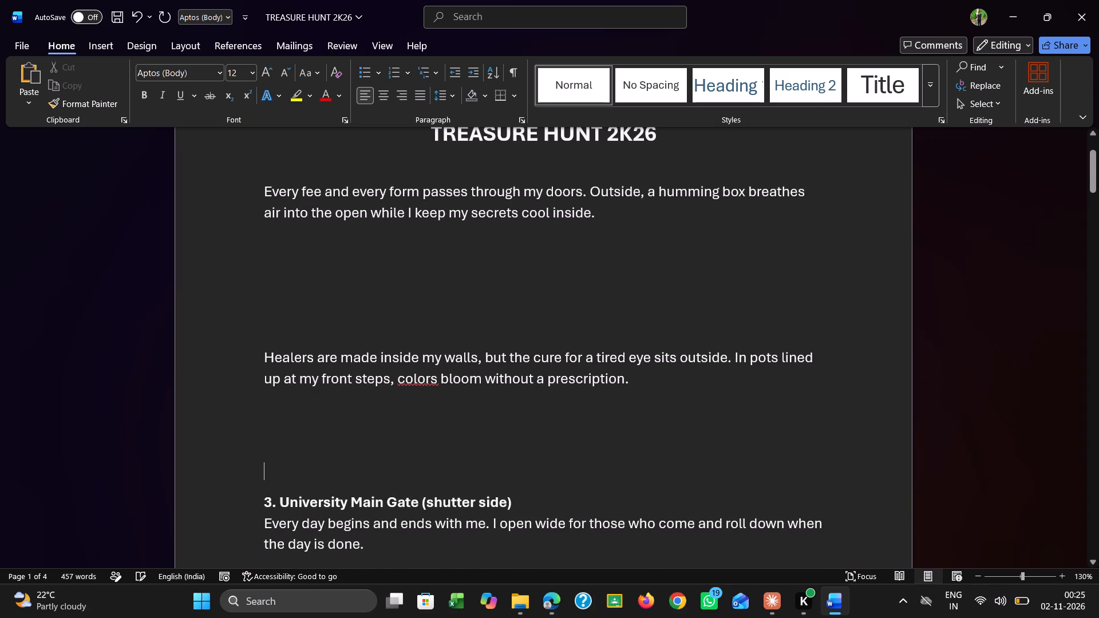
click(531, 505)
key(backslash)
key(BackSpace)
key(BackSpace)
key(BackSpace)
key(BackSpace)
key(BackSpace)
key(BackSpace)
key(BackSpace)
key(BackSpace)
key(BackSpace)
key(BackSpace)
key(BackSpace)
key(BackSpace)
key(BackSpace)
key(BackSpace)
key(BackSpace)
key(BackSpace)
key(BackSpace)
key(BackSpace)
key(BackSpace)
key(BackSpace)
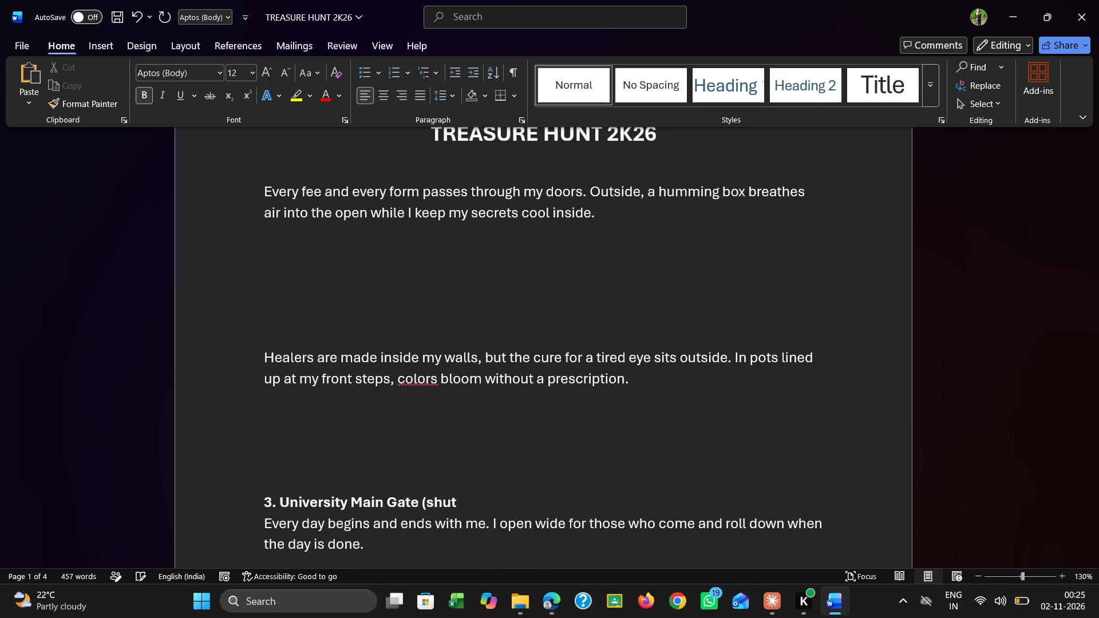
key(BackSpace)
key(BackSpace)
key(BackSpace)
key(BackSpace)
key(BackSpace)
key(BackSpace)
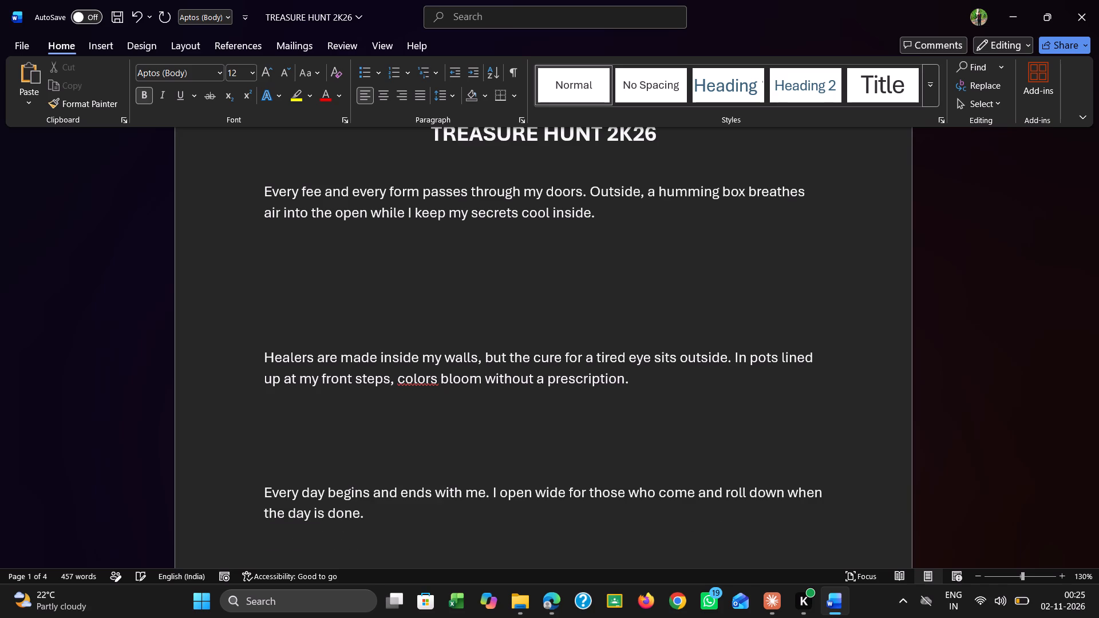
scroll(531, 505, down, 6)
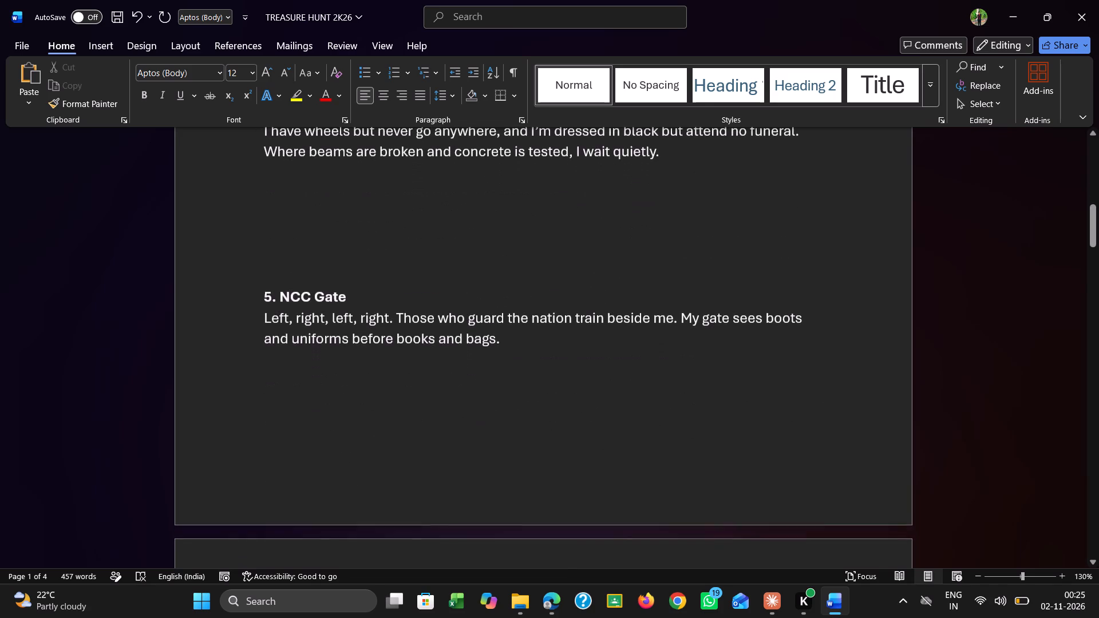
scroll(531, 505, up, 1)
scroll(531, 505, right, 1)
scroll(531, 505, down, 1)
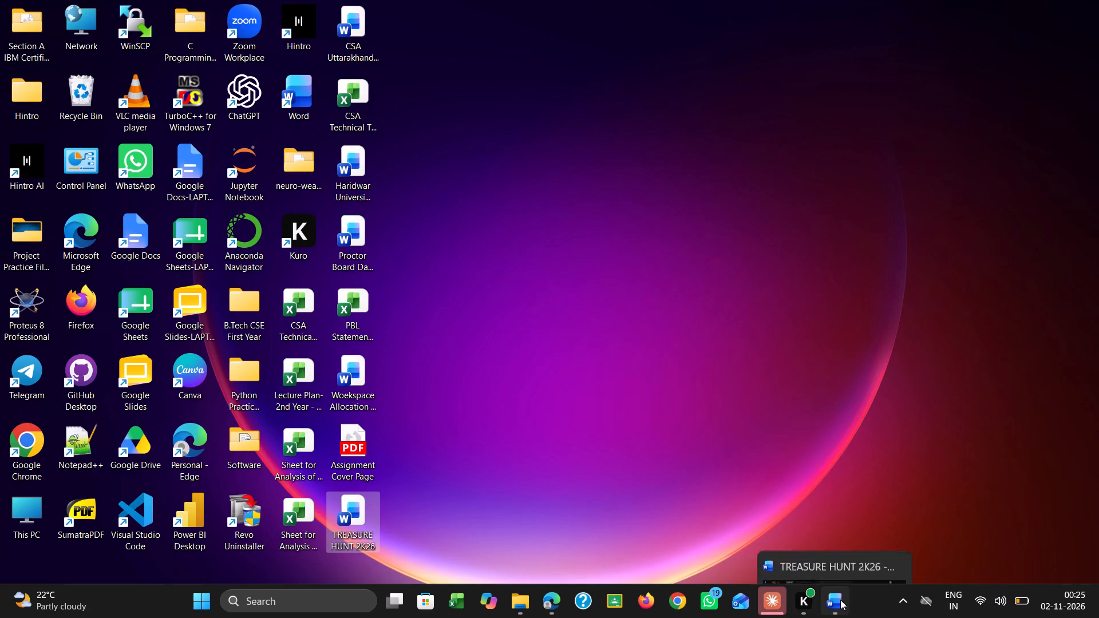
Switch back to the Word document and delete riddle 4's heading, "4. Black Car in the Civil Engineering Laboratory", including its number.
click(840, 600)
scroll(497, 379, up, 4)
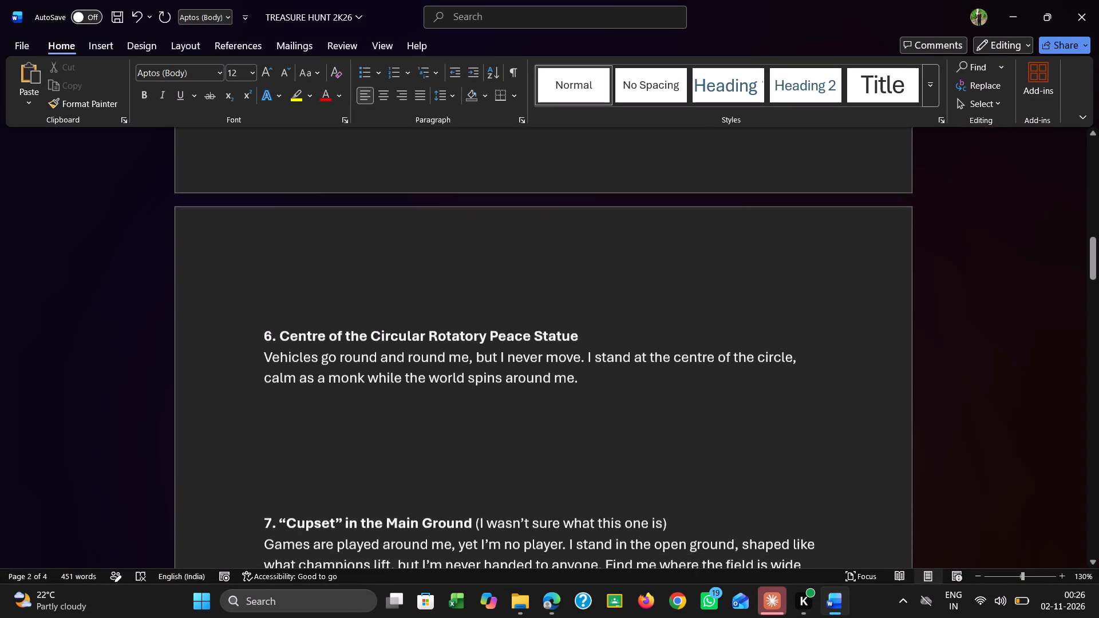
scroll(497, 379, up, 2)
scroll(497, 379, right, 1)
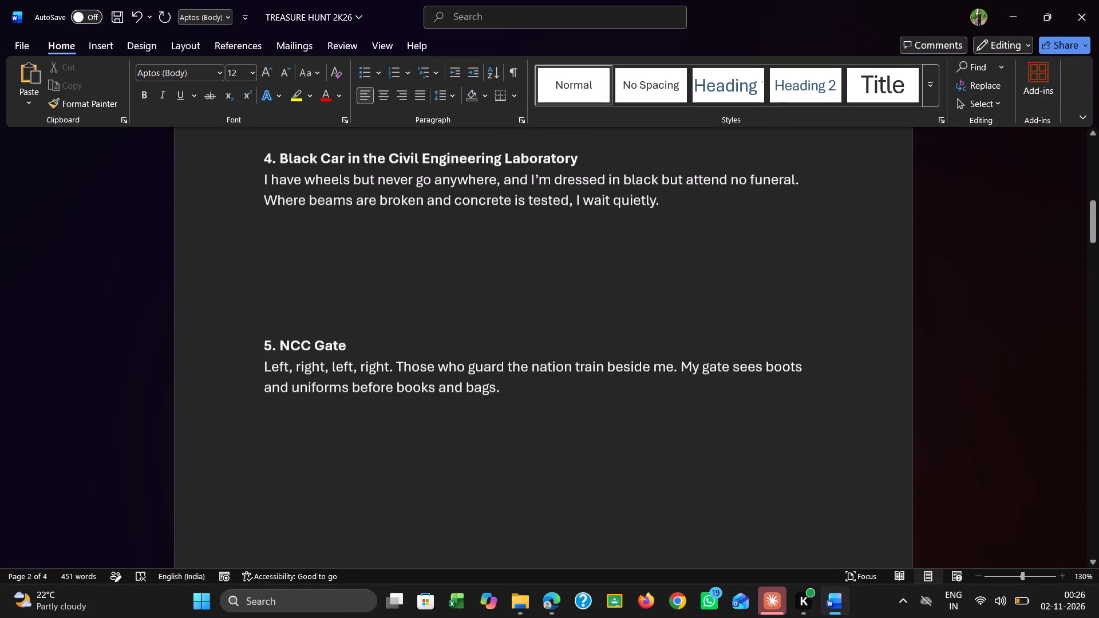
scroll(497, 379, up, 1)
drag(587, 176, 320, 152)
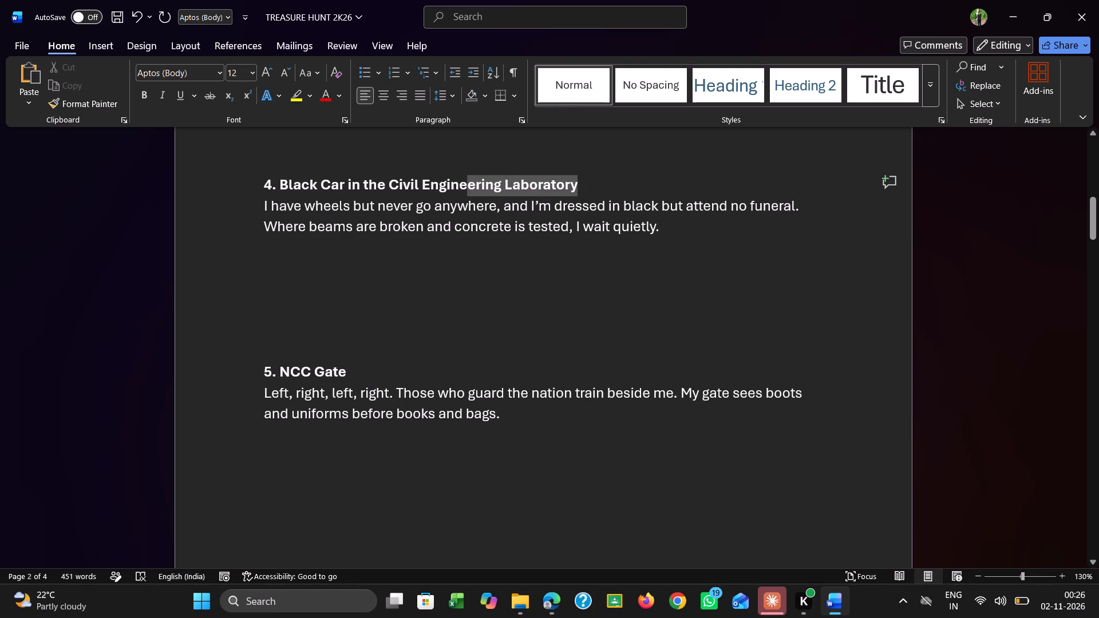
drag(320, 152, 319, 153)
key(BackSpace)
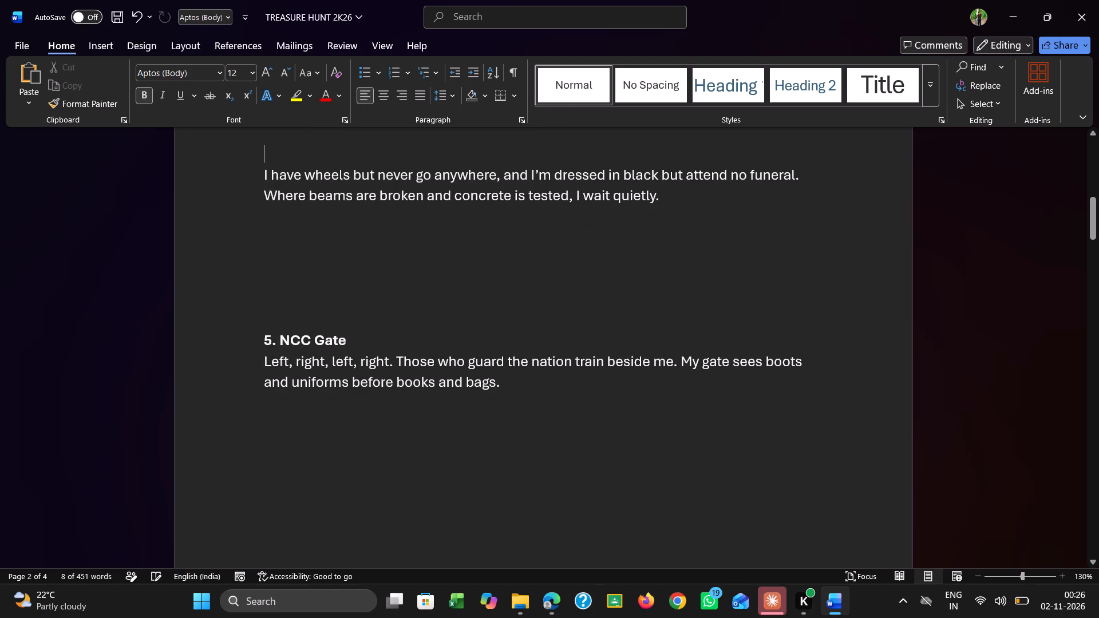
Delete riddle 5's heading, "5. NCC Gate", including its number, above the text starting "Left, right, left, right".
drag(357, 344, 230, 340)
key(BackSpace)
Delete riddle 6's heading, "6. Centre of the Circular Rotatory Peace Statue", including its number, on the second page.
scroll(230, 340, down, 3)
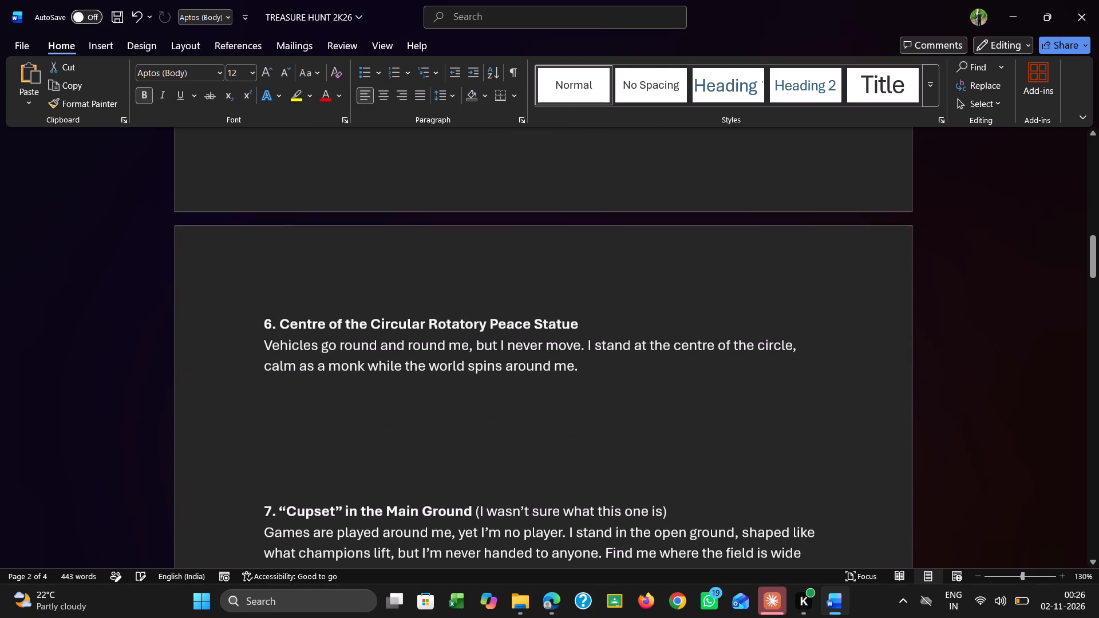
drag(586, 317, 263, 311)
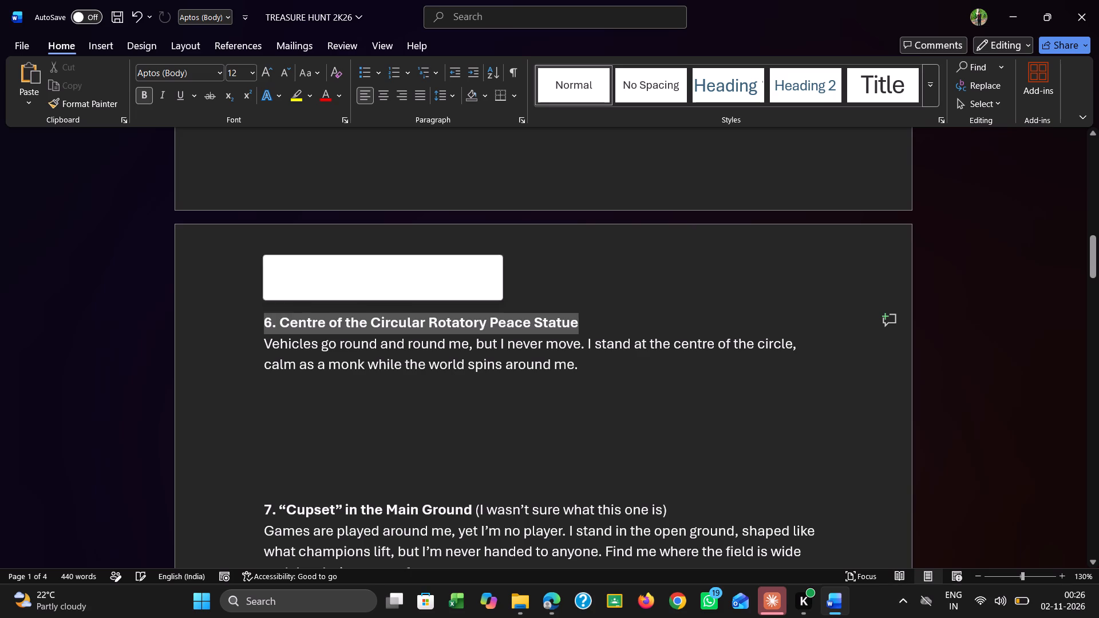
key(BackSpace)
Delete riddle 7's heading, "7. “Cupset” in the Main Ground", together with the note "(I wasn’t sure what this one is)".
scroll(263, 311, down, 1)
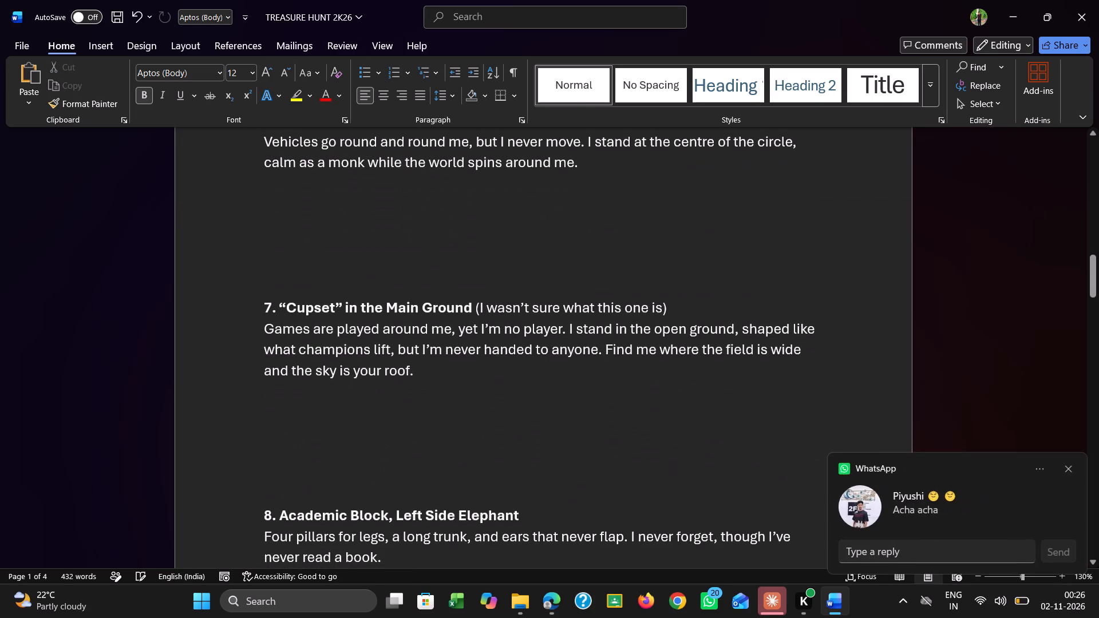
drag(686, 319, 294, 305)
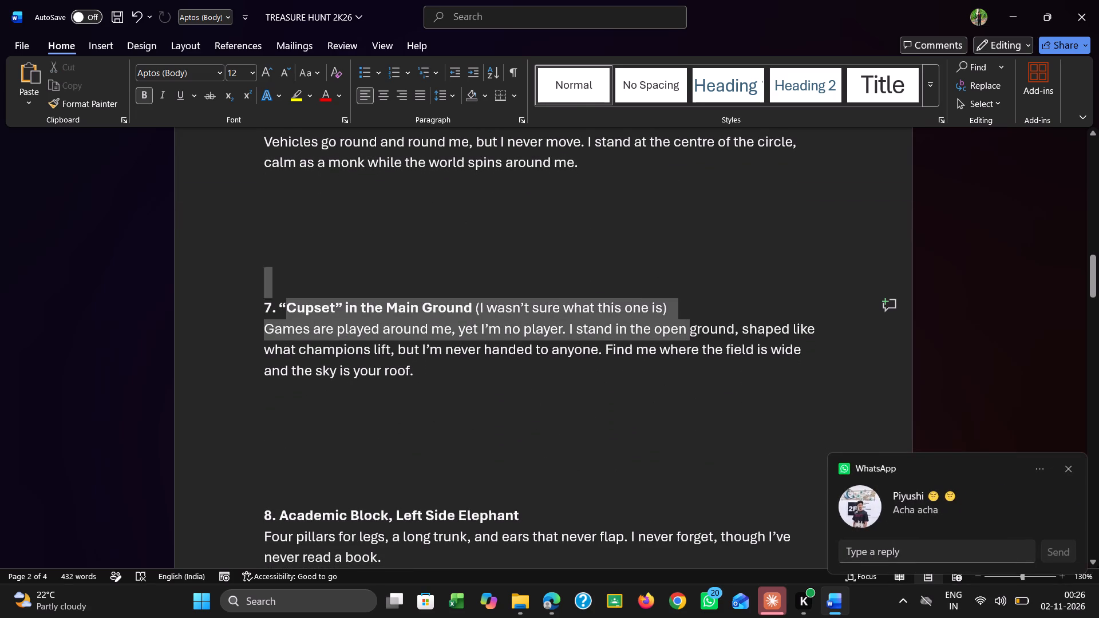
drag(294, 305, 265, 312)
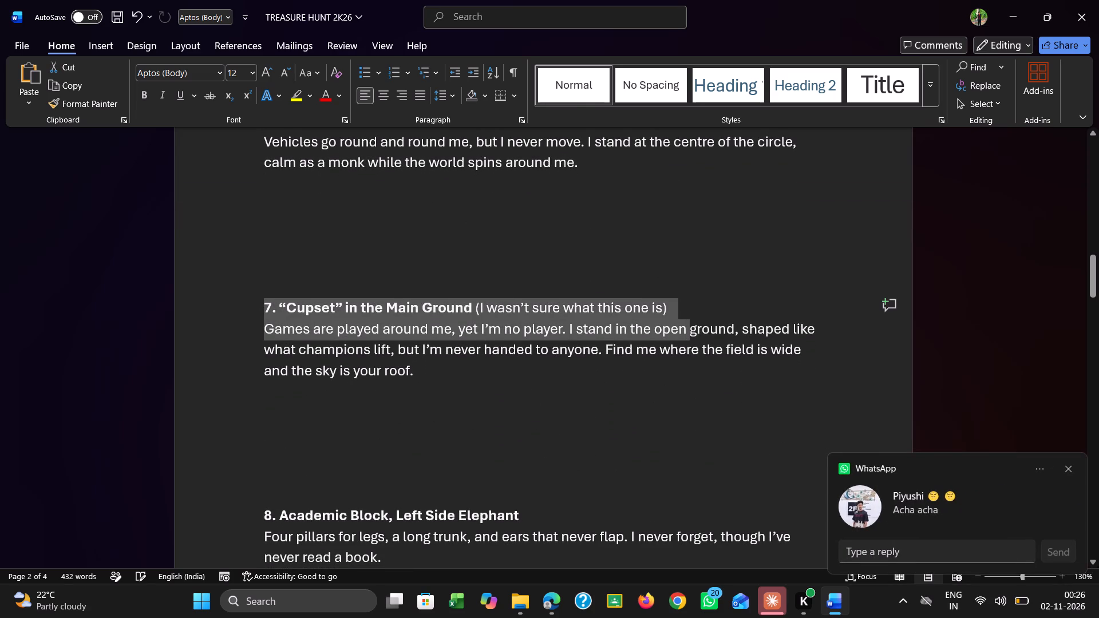
click(677, 305)
drag(674, 305, 318, 300)
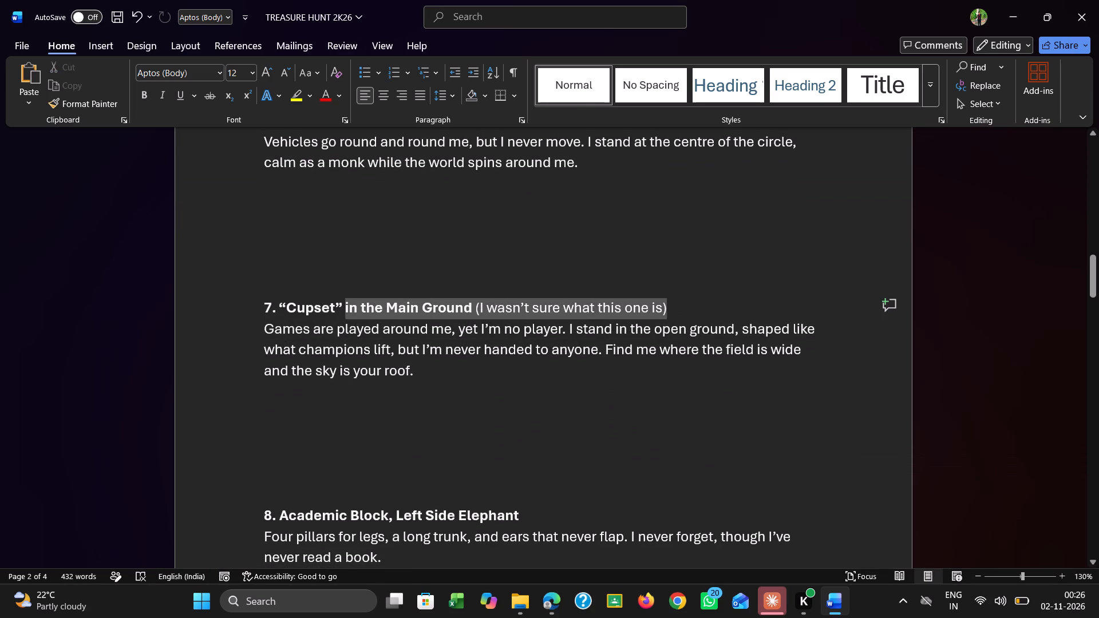
drag(318, 300, 258, 306)
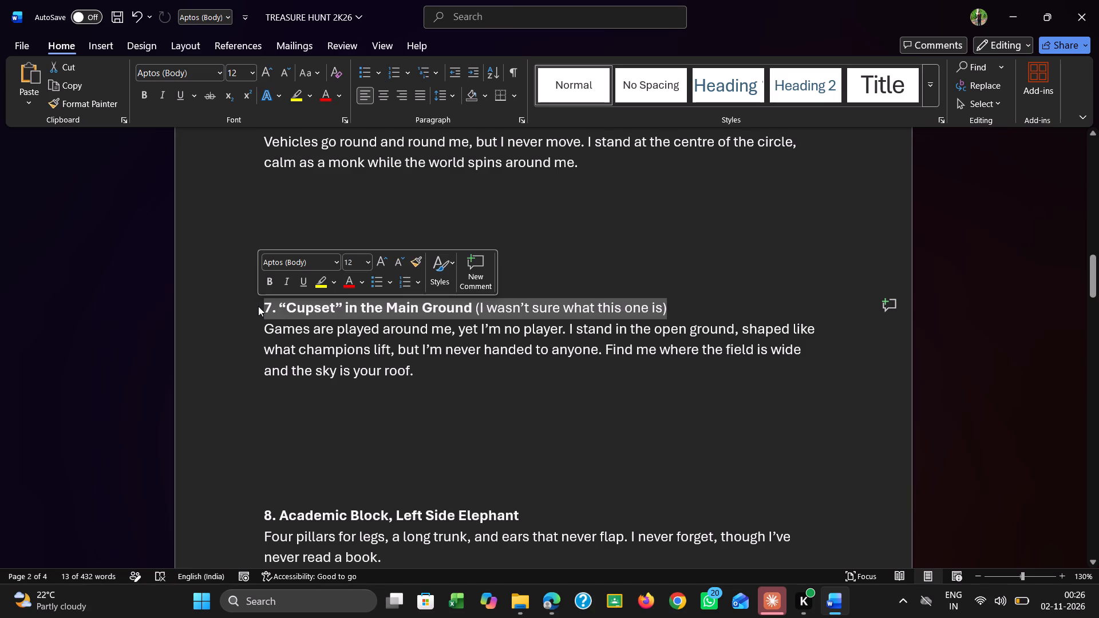
key(BackSpace)
Delete riddle 8's heading, "8. Academic Block, Left Side Elephant", including its number, above the text starting "Four pillars for legs".
scroll(258, 306, down, 2)
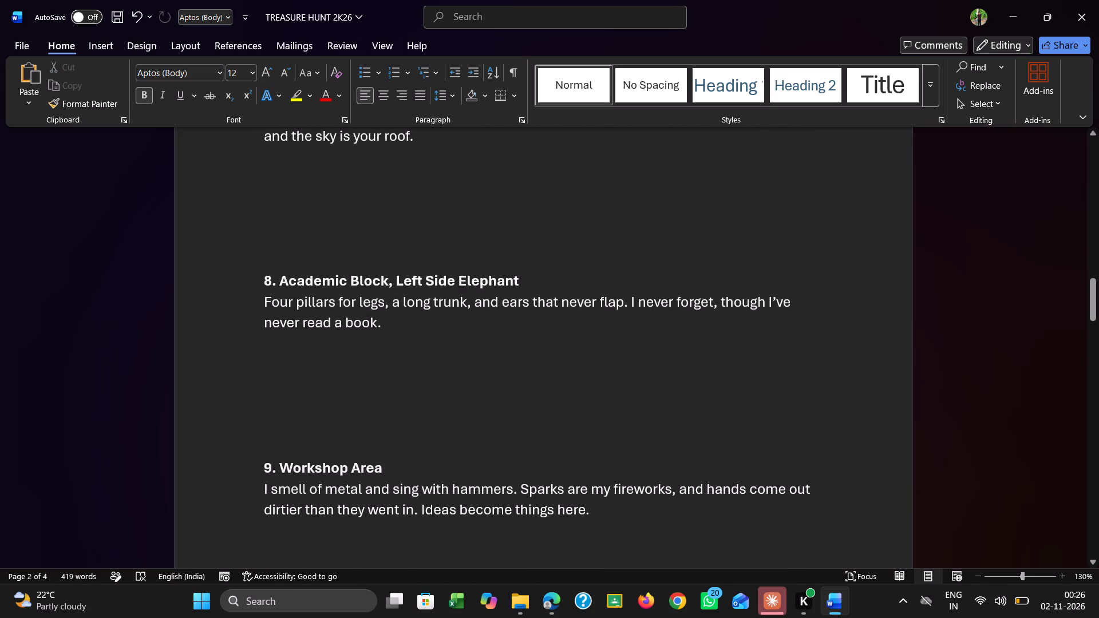
drag(543, 289, 275, 256)
key(BackSpace)
Delete riddle 9's heading, "9. Workshop Area", including its number, above the text starting "I smell of metal".
scroll(275, 256, down, 2)
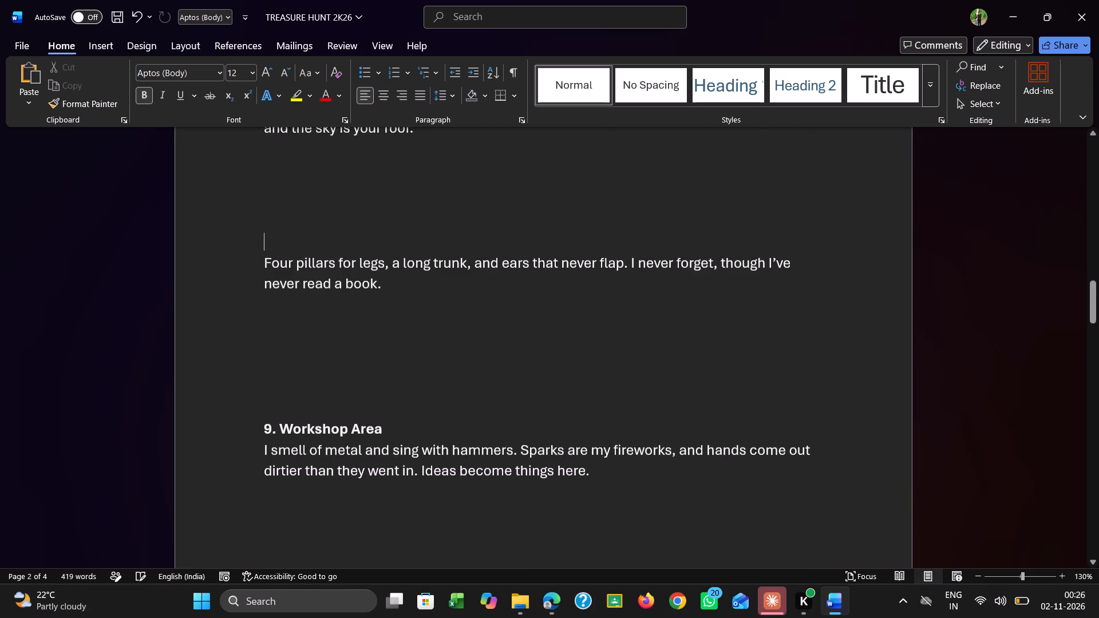
scroll(275, 256, down, 7)
scroll(275, 256, up, 1)
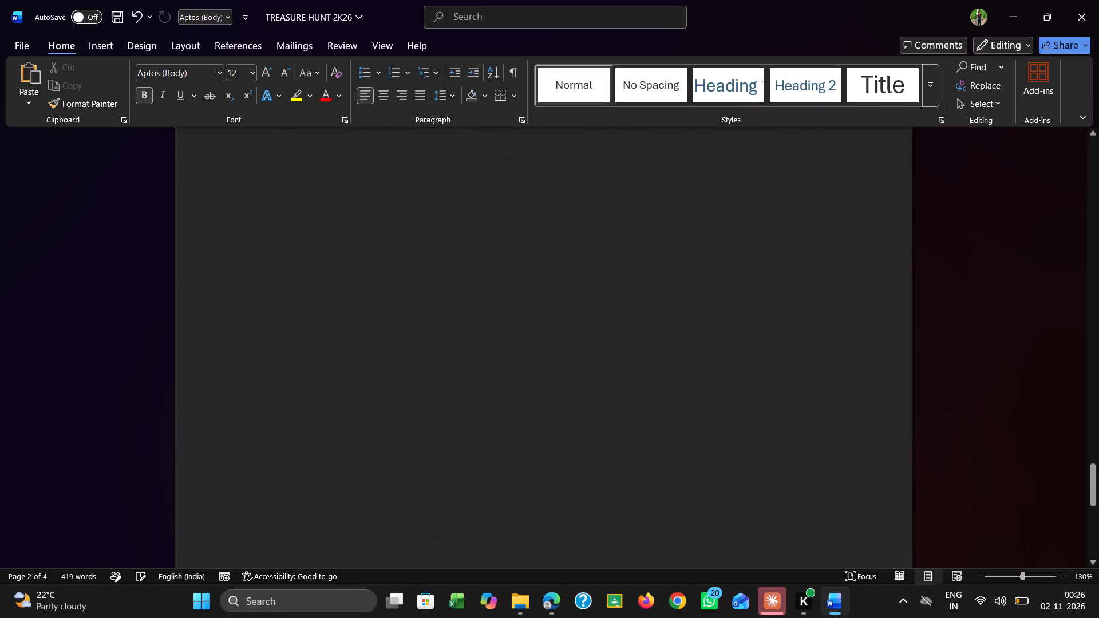
scroll(275, 256, up, 5)
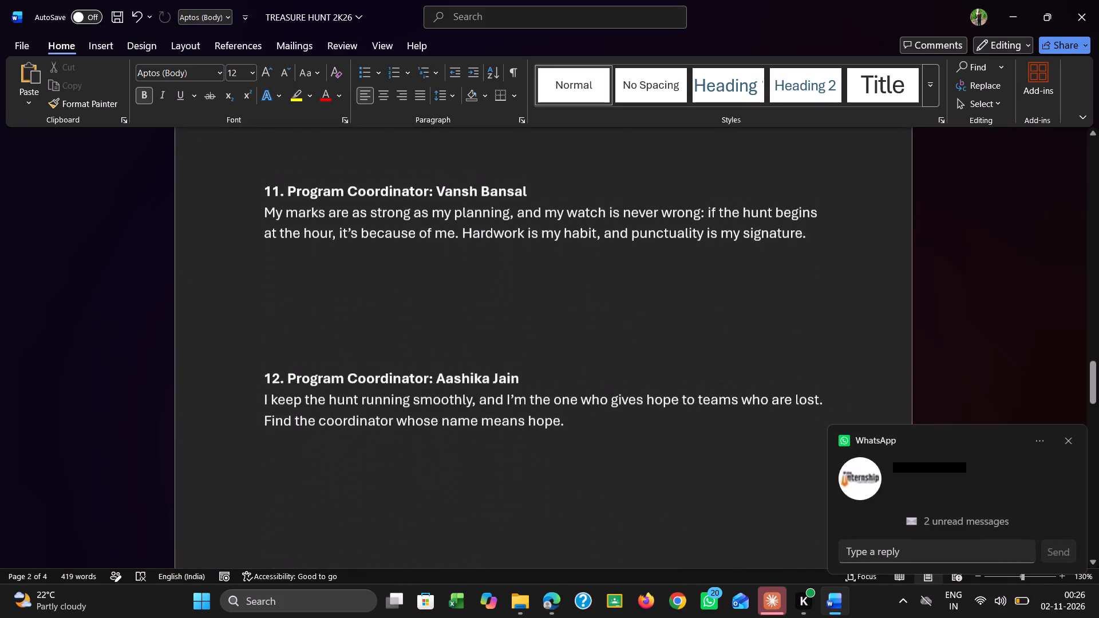
scroll(275, 256, up, 2)
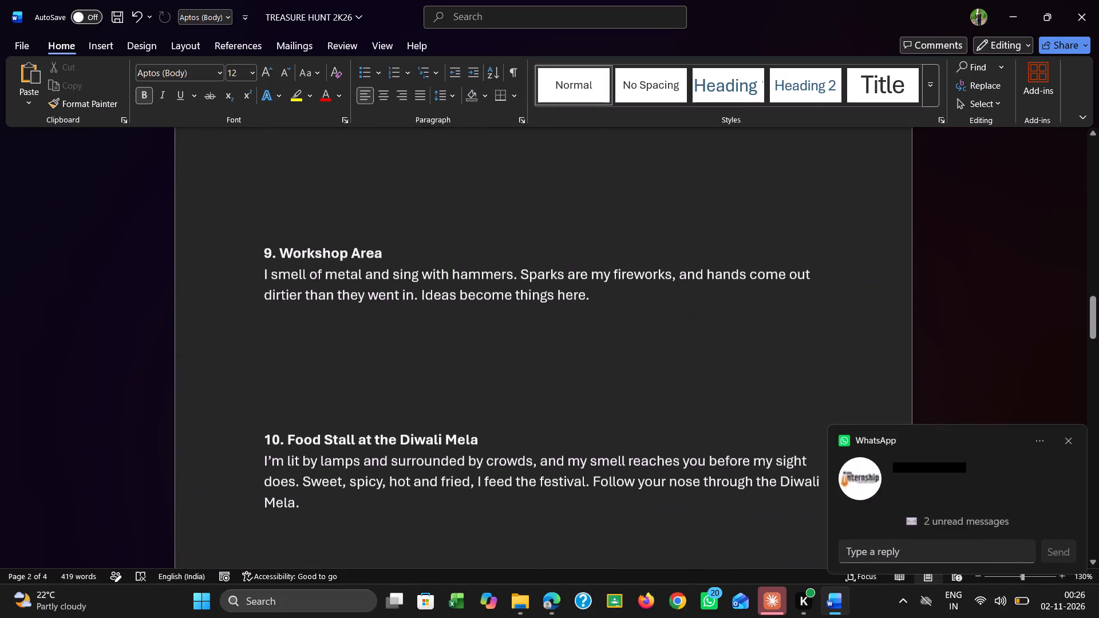
scroll(275, 256, up, 1)
drag(389, 255, 258, 261)
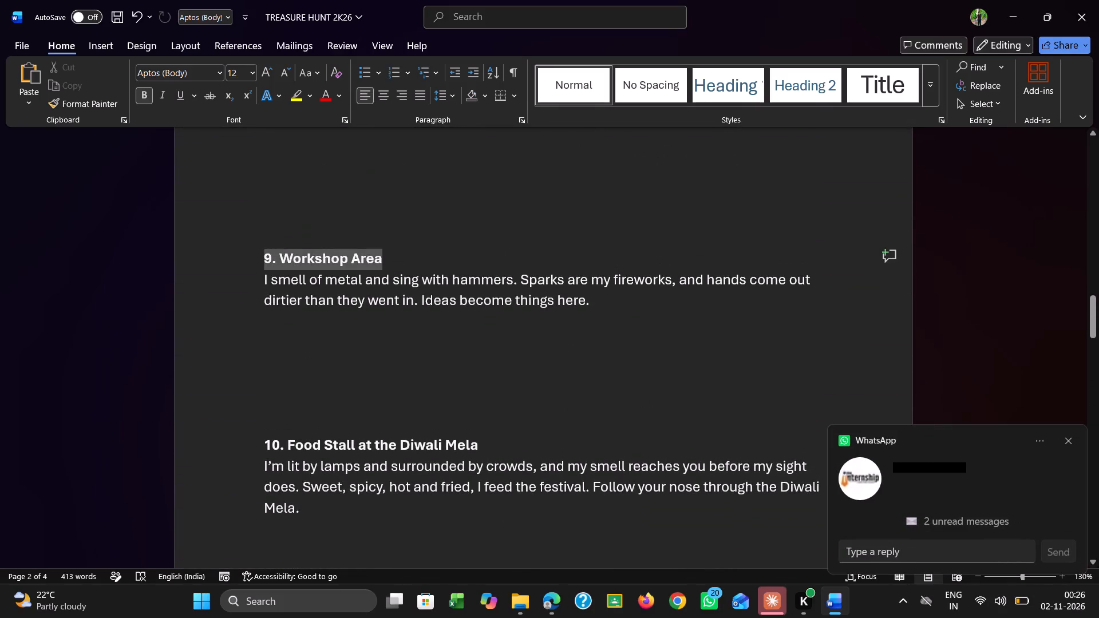
key(BackSpace)
Delete riddle 10's heading, "10. Food Stall at the Diwali Mela", including its number, above the text starting "I'm lit by lamps".
scroll(428, 284, down, 6)
scroll(428, 284, up, 1)
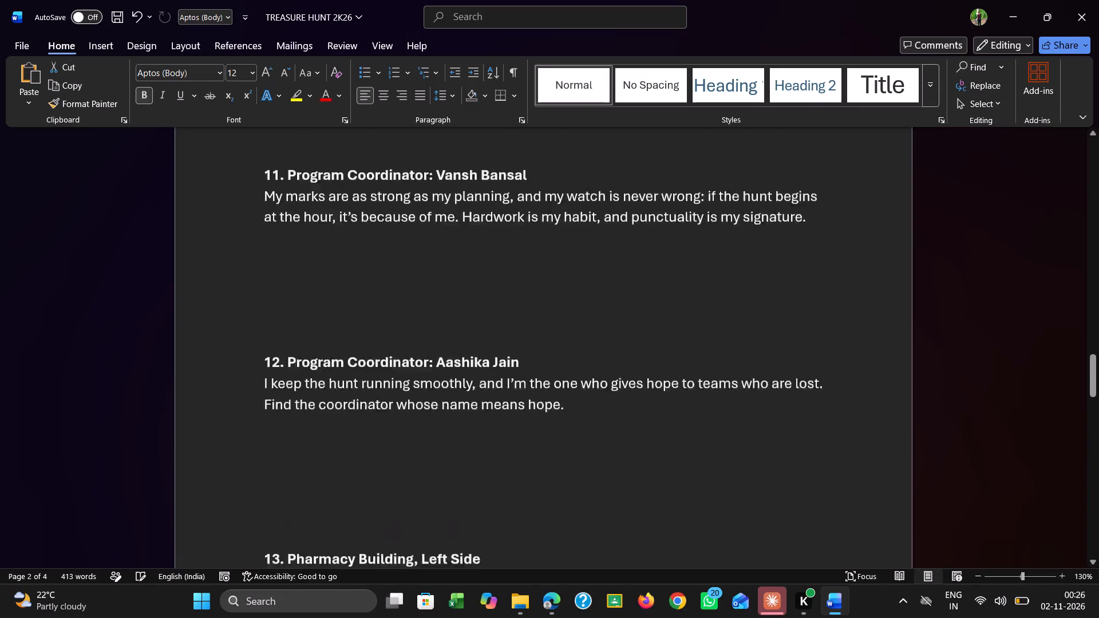
scroll(428, 284, up, 2)
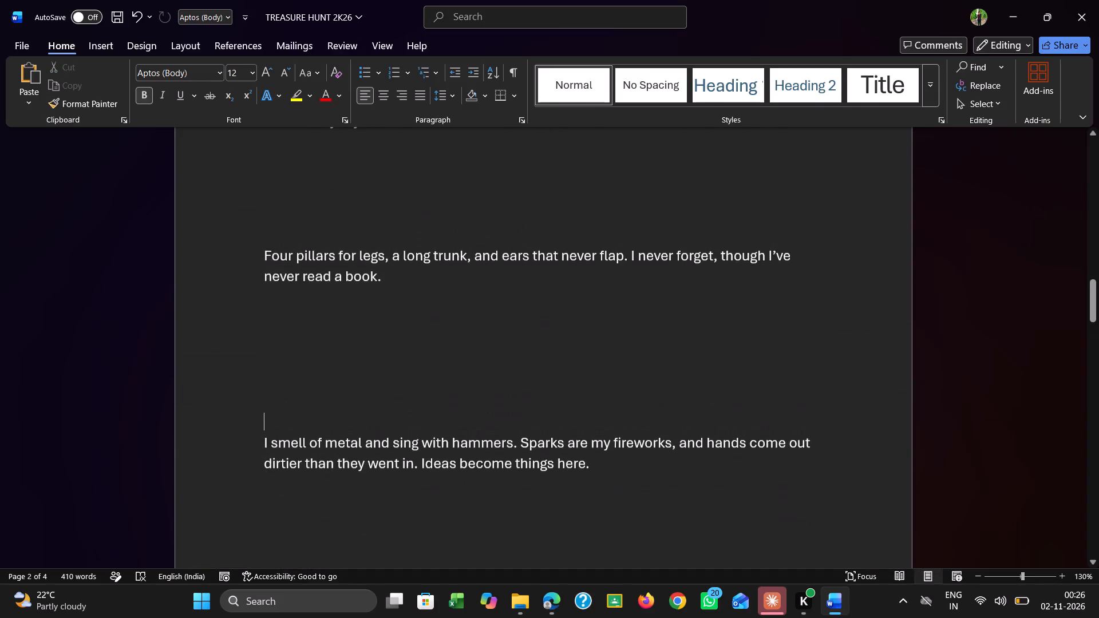
scroll(428, 284, up, 2)
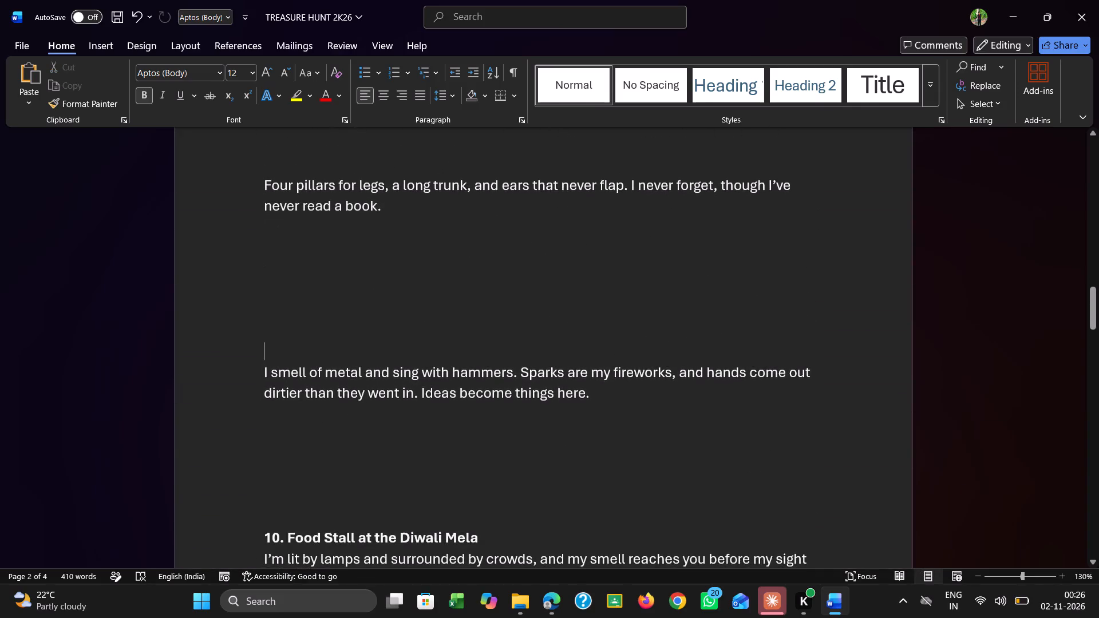
click(493, 529)
key(BackSpace)
key(BackSpace)
key(BackSpace)
key(BackSpace)
key(BackSpace)
key(BackSpace)
key(BackSpace)
key(BackSpace)
key(BackSpace)
key(BackSpace)
key(BackSpace)
key(BackSpace)
key(BackSpace)
key(BackSpace)
key(BackSpace)
key(BackSpace)
key(BackSpace)
key(BackSpace)
key(BackSpace)
key(BackSpace)
key(BackSpace)
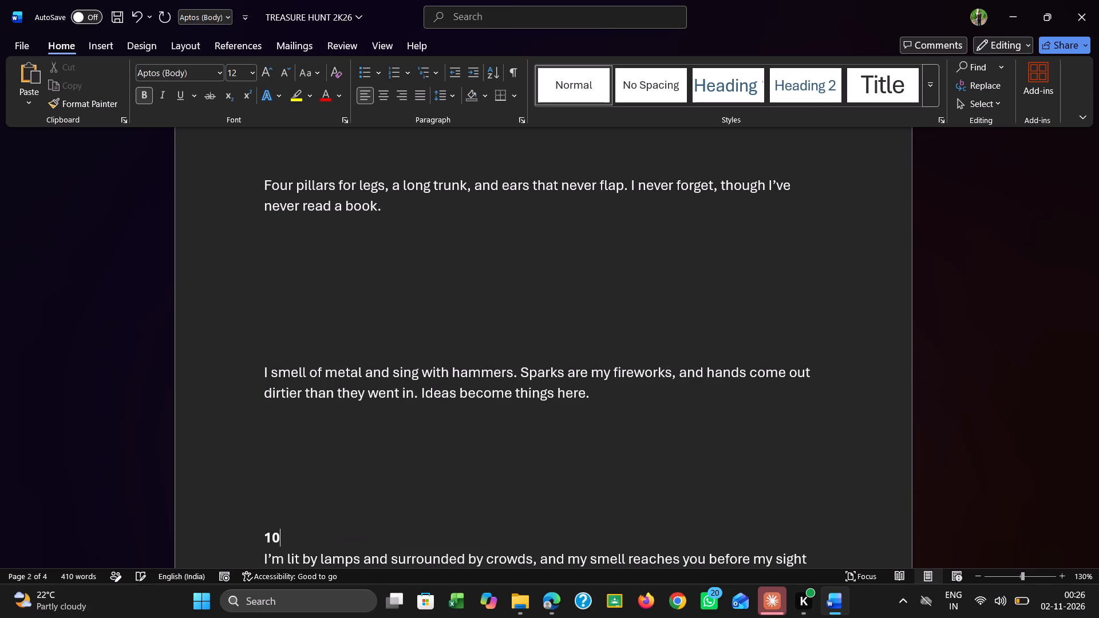
key(BackSpace)
key(BackSpace)
Delete riddle 11's heading naming a program coordinator, including its number, above the text starting "My marks are as strong".
scroll(493, 529, down, 1)
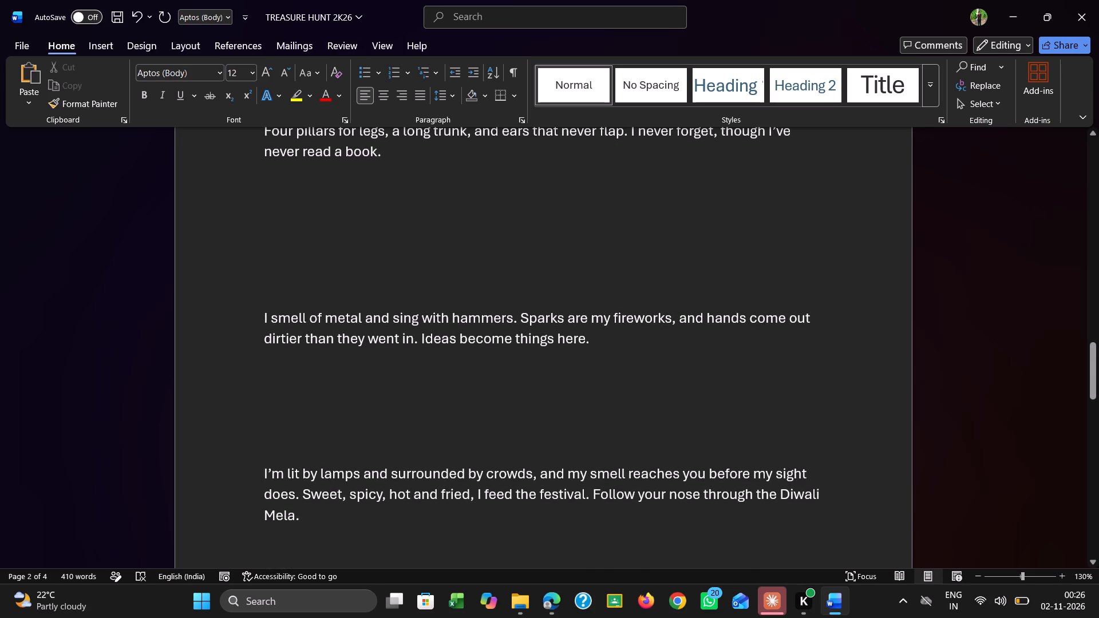
scroll(493, 529, down, 4)
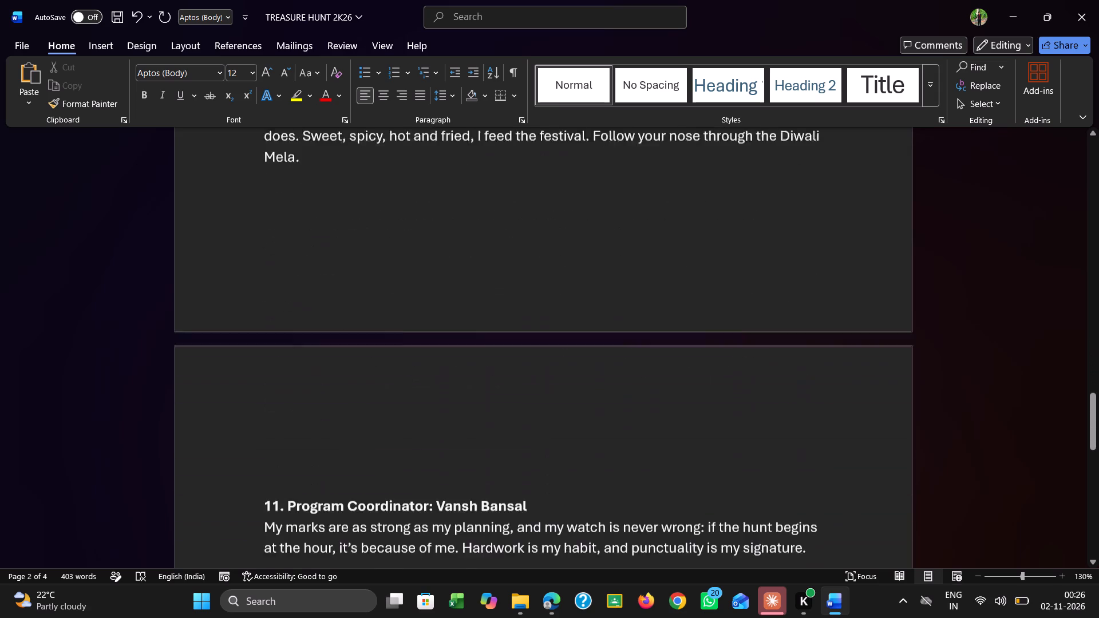
scroll(493, 529, up, 2)
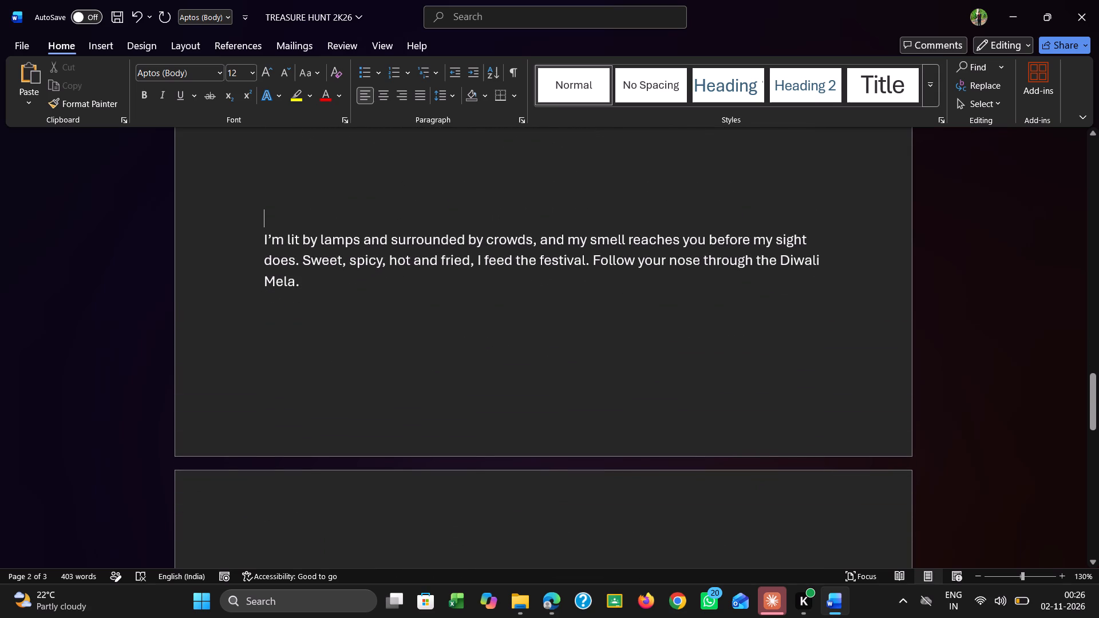
scroll(493, 529, up, 3)
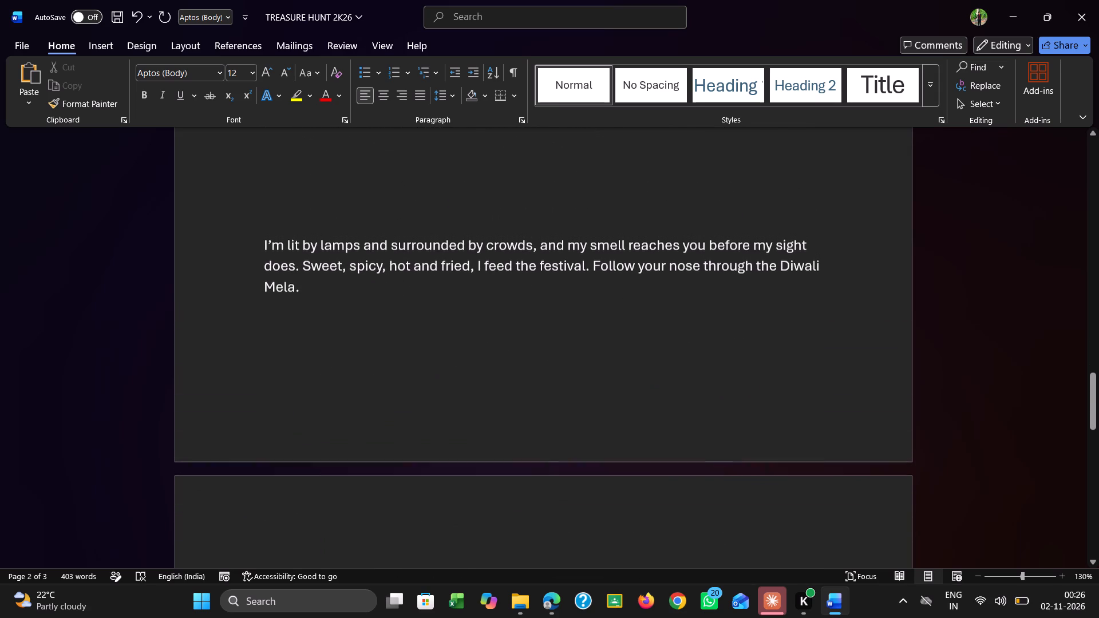
scroll(493, 529, up, 1)
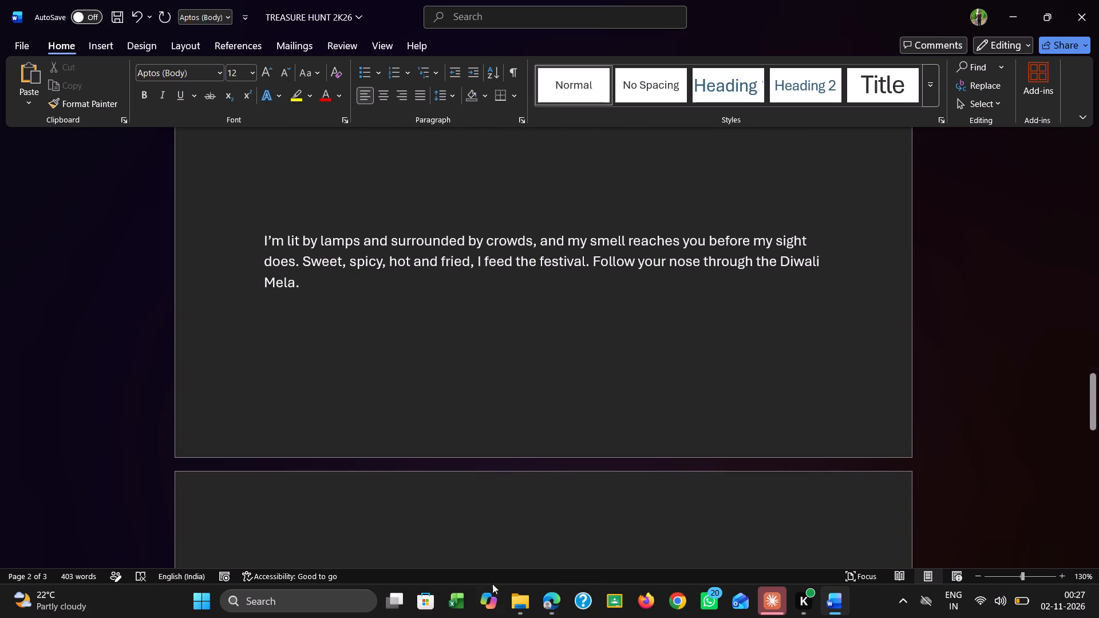
scroll(492, 588, down, 1)
scroll(502, 540, down, 1)
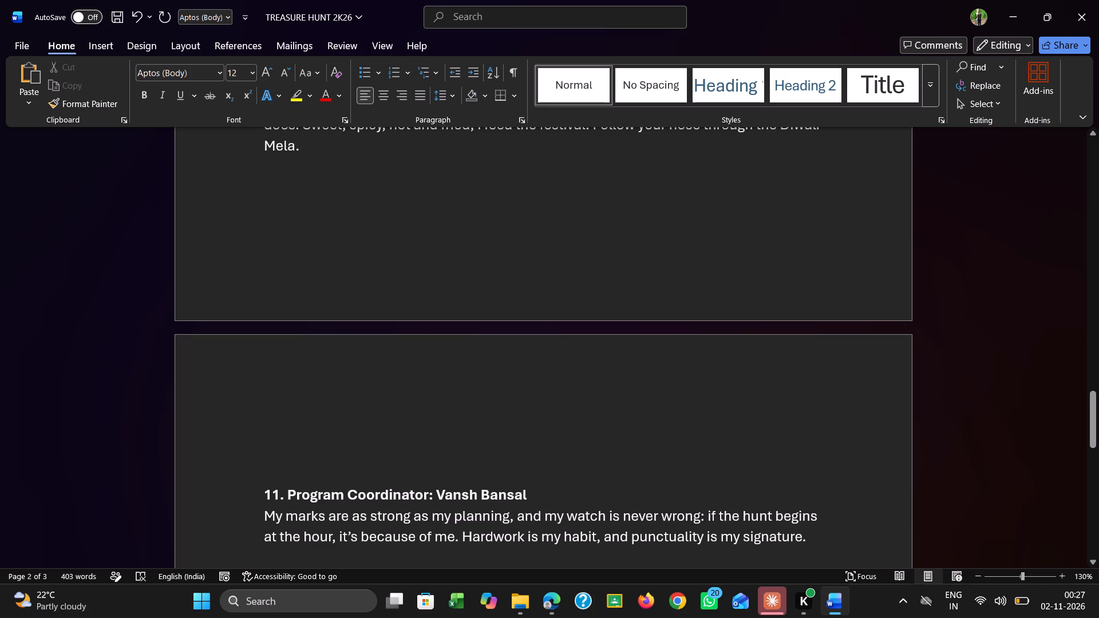
click(532, 506)
key(BackSpace)
key(BackSpace)
key(BackSpace)
key(BackSpace)
key(BackSpace)
key(BackSpace)
key(BackSpace)
key(BackSpace)
key(BackSpace)
key(BackSpace)
key(BackSpace)
key(BackSpace)
key(BackSpace)
key(BackSpace)
key(BackSpace)
key(BackSpace)
key(BackSpace)
key(BackSpace)
key(BackSpace)
key(BackSpace)
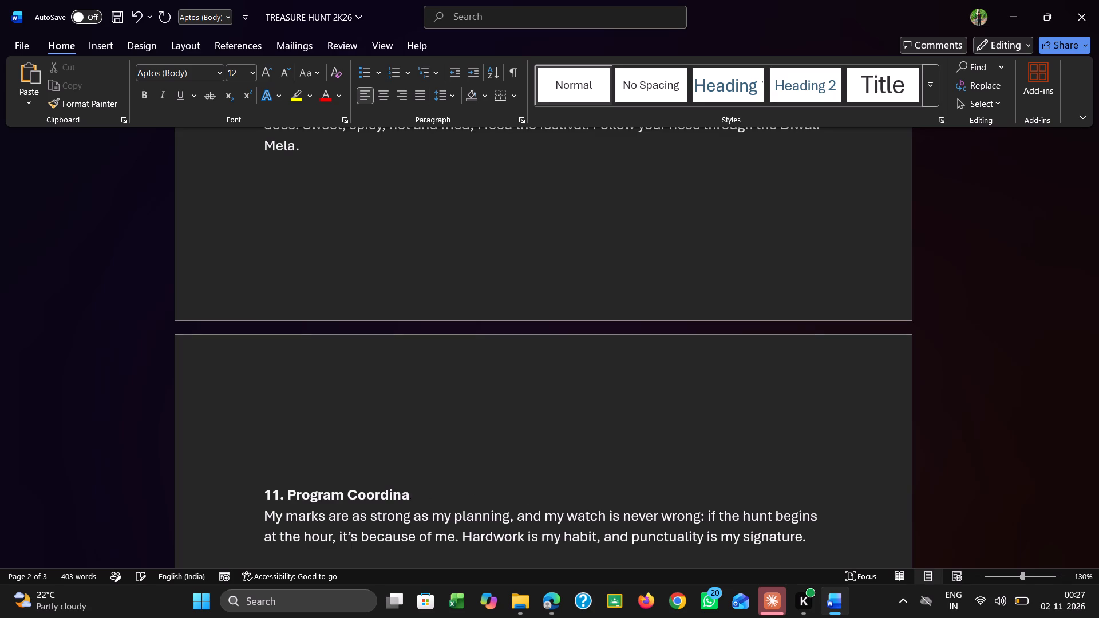
key(BackSpace)
key(BackSpace)
key(BackSpace)
key(BackSpace)
key(BackSpace)
key(BackSpace)
key(BackSpace)
key(BackSpace)
key(BackSpace)
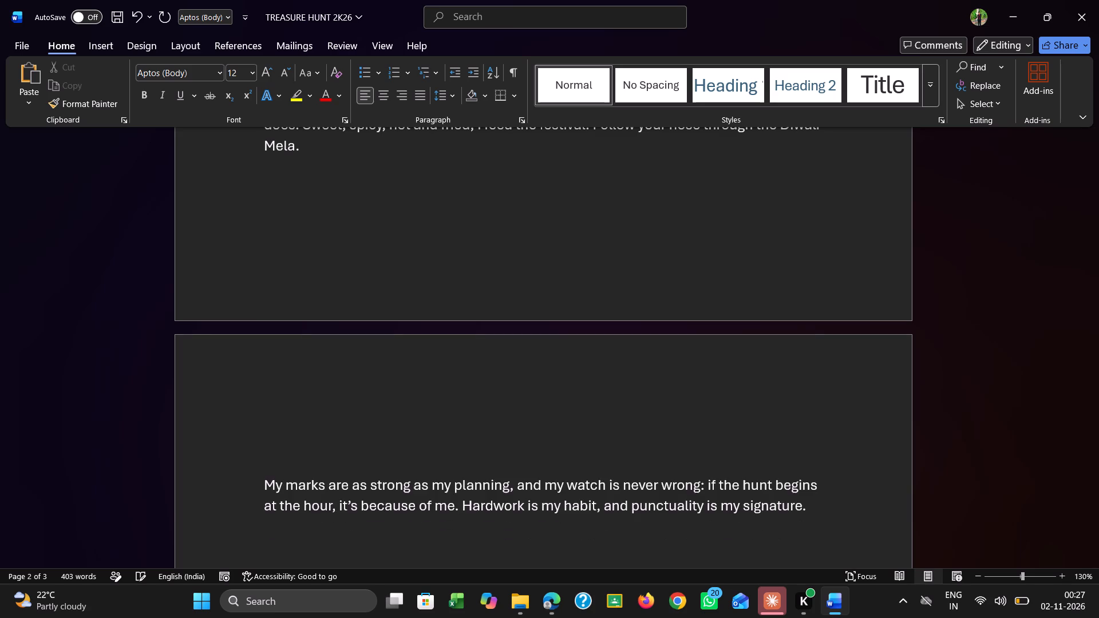
Delete riddle 12's heading naming a program coordinator, including its number, above the text starting "I keep the hunt running smoothly".
scroll(532, 506, down, 3)
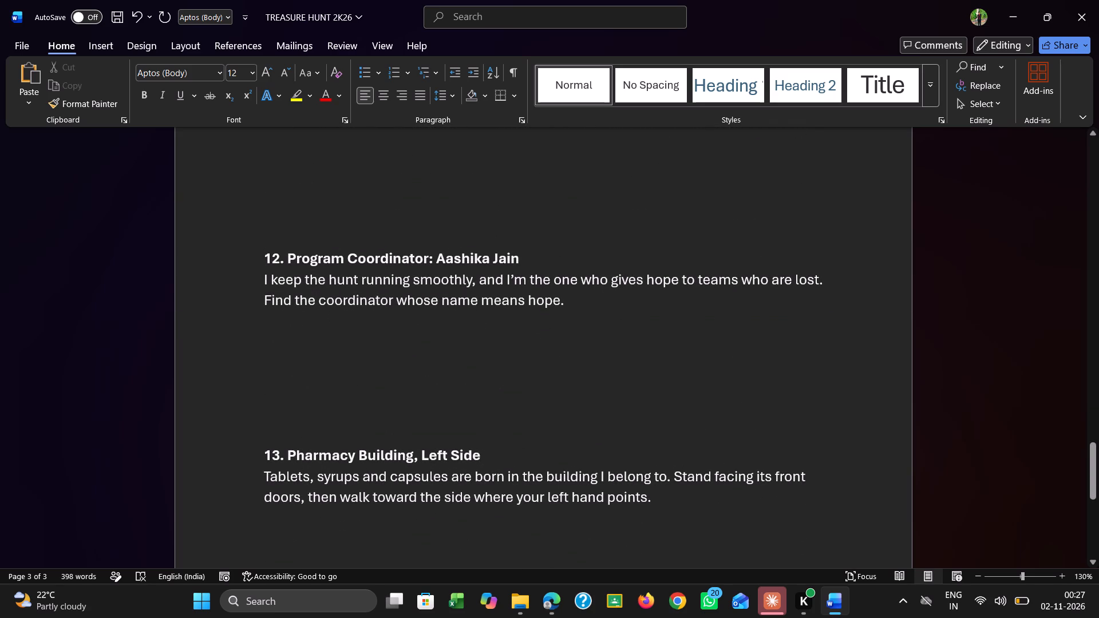
click(537, 259)
key(BackSpace)
key(BackSpace)
key(BackSpace)
key(BackSpace)
key(BackSpace)
key(BackSpace)
key(BackSpace)
key(BackSpace)
key(BackSpace)
key(BackSpace)
key(BackSpace)
key(BackSpace)
key(BackSpace)
key(BackSpace)
key(BackSpace)
key(BackSpace)
key(BackSpace)
key(BackSpace)
key(BackSpace)
key(BackSpace)
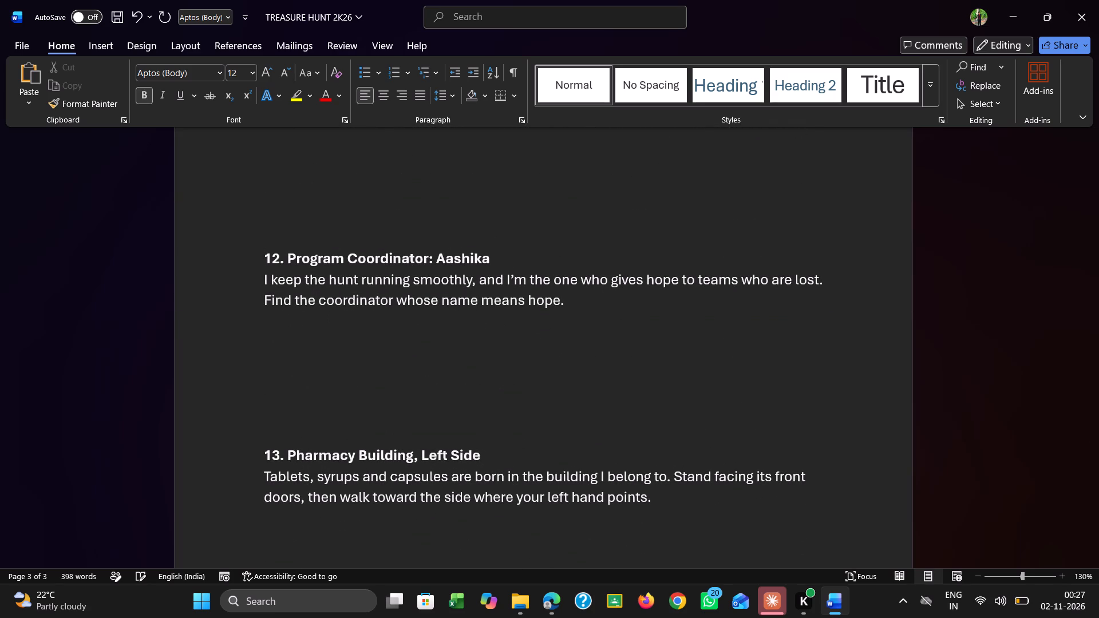
key(BackSpace)
key(BackSpace)
key(BackSpace)
key(BackSpace)
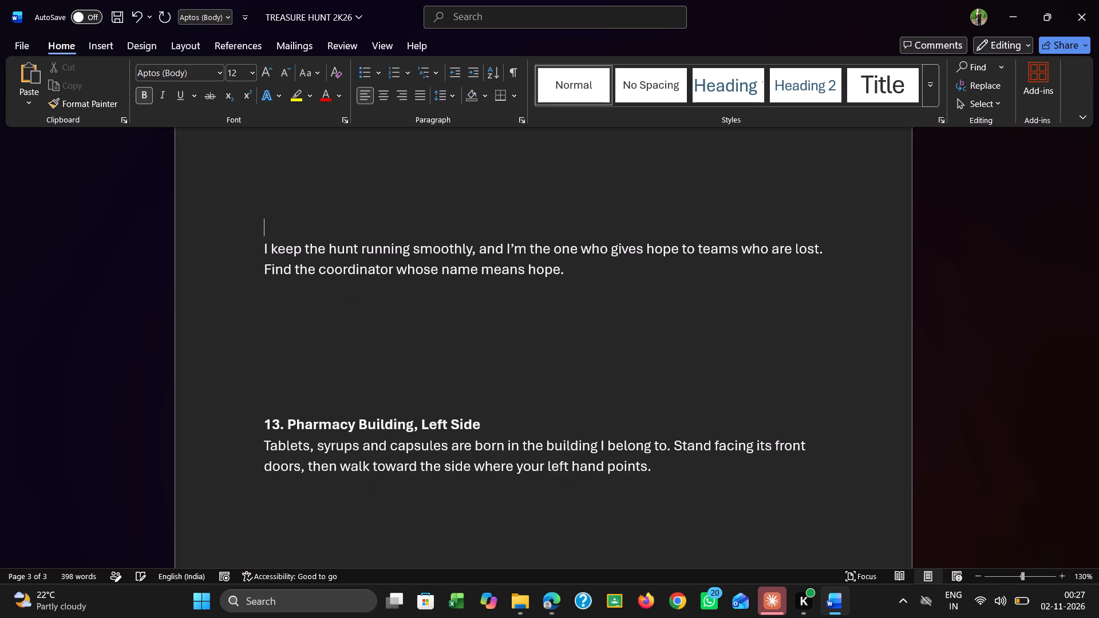
Delete riddle 13's heading, "13. Pharmacy Building, Left Side", including its number, and add a blank line above its riddle text.
click(484, 415)
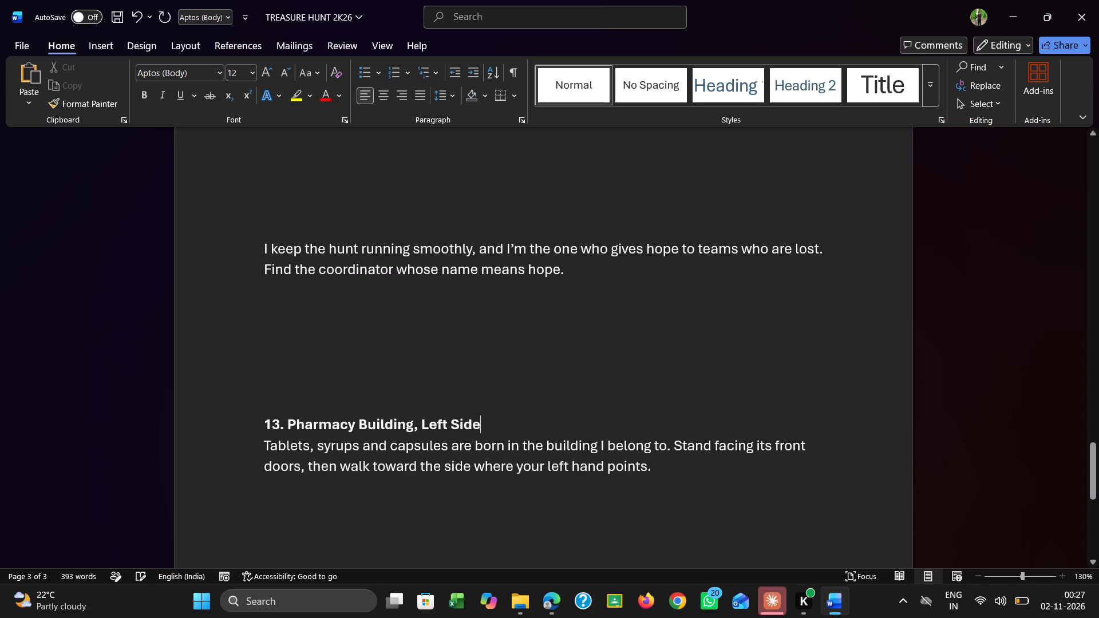
key(BackSpace)
key(BackSpace)
key(BackSpace)
key(BackSpace)
key(BackSpace)
key(BackSpace)
key(BackSpace)
key(BackSpace)
key(BackSpace)
key(BackSpace)
key(BackSpace)
key(BackSpace)
key(BackSpace)
key(BackSpace)
key(BackSpace)
key(BackSpace)
key(BackSpace)
key(BackSpace)
key(BackSpace)
key(BackSpace)
key(BackSpace)
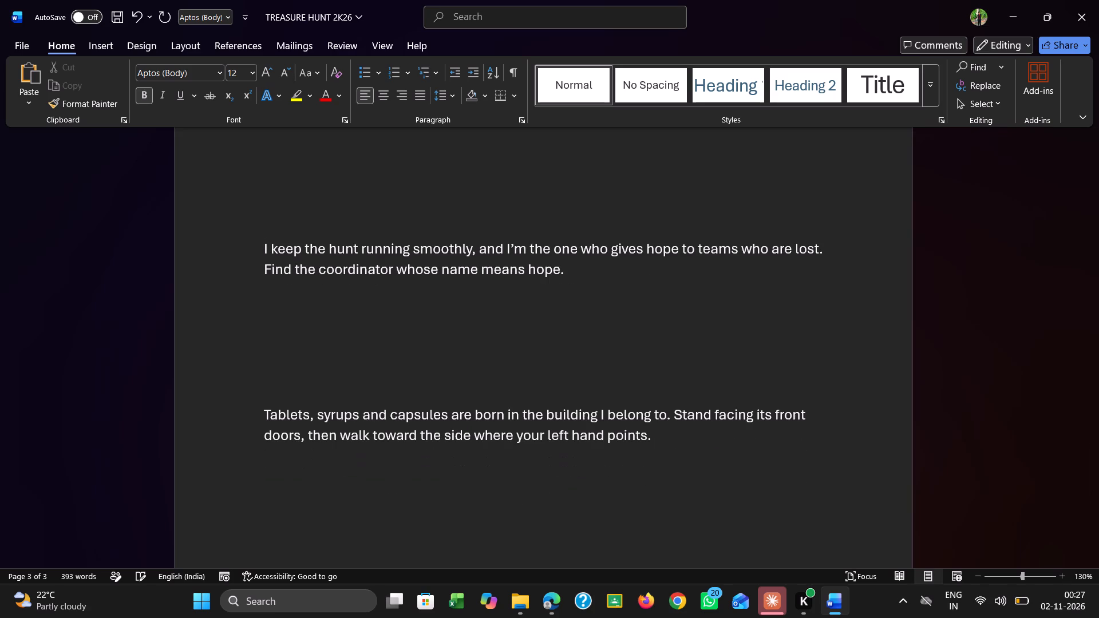
key(Return)
Delete riddle 14's heading, "14. Badminton Court, Side Window", including its number, above the text starting "Feathers fly here".
scroll(484, 415, down, 2)
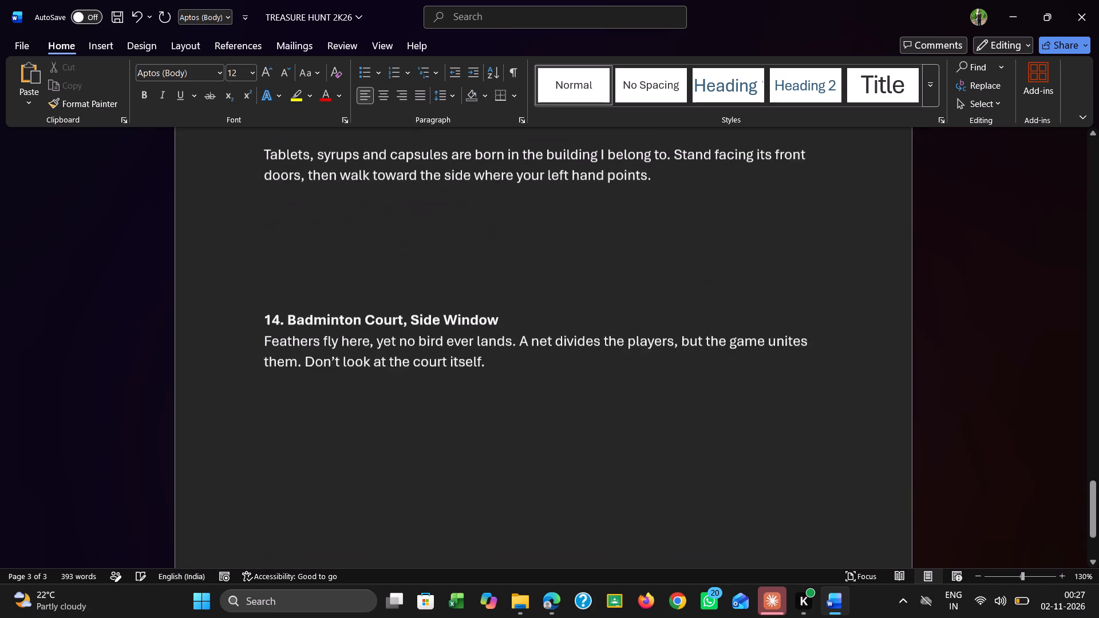
click(507, 354)
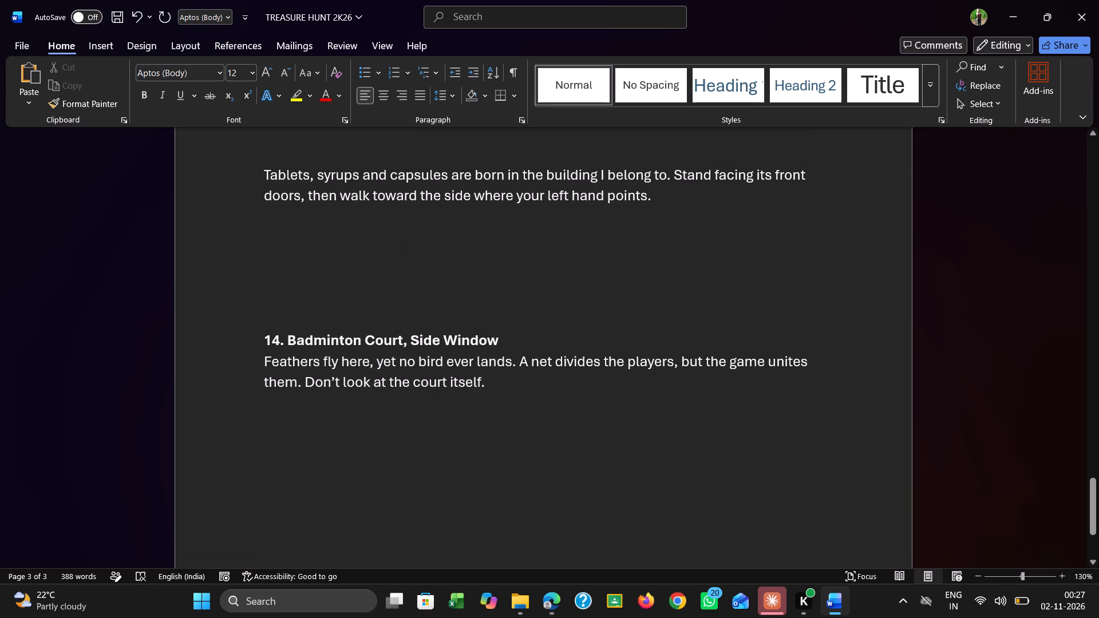
click(500, 340)
key(BackSpace)
key(BackSpace)
key(BackSpace)
key(BackSpace)
key(BackSpace)
key(BackSpace)
key(BackSpace)
key(BackSpace)
key(BackSpace)
key(BackSpace)
key(BackSpace)
key(BackSpace)
key(BackSpace)
key(BackSpace)
key(BackSpace)
key(BackSpace)
key(BackSpace)
key(BackSpace)
key(BackSpace)
key(BackSpace)
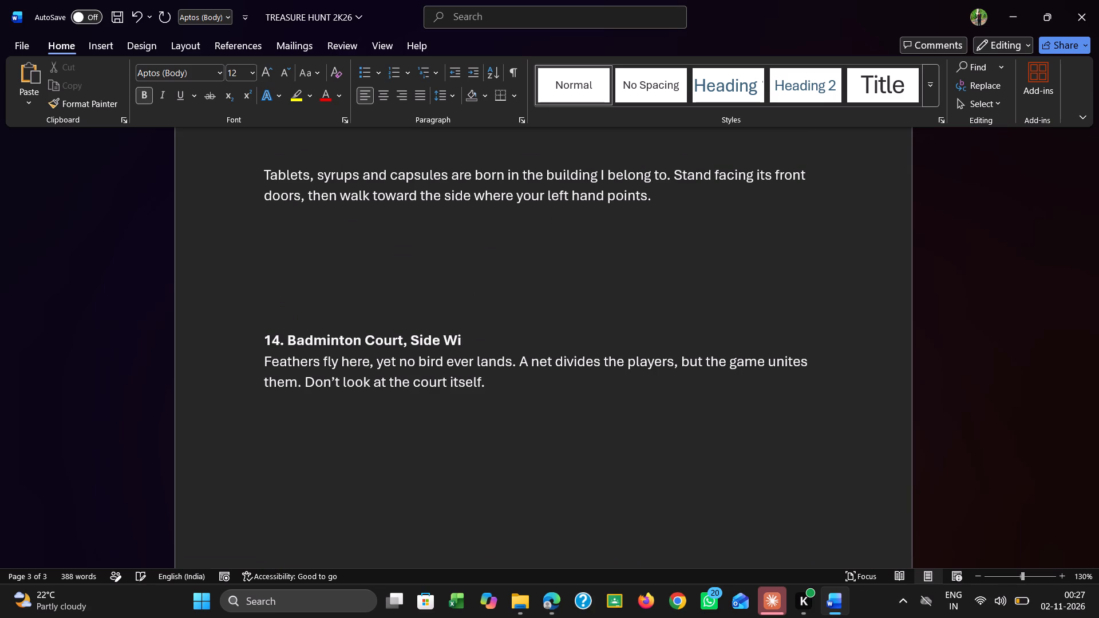
key(BackSpace)
key(BackSpace)
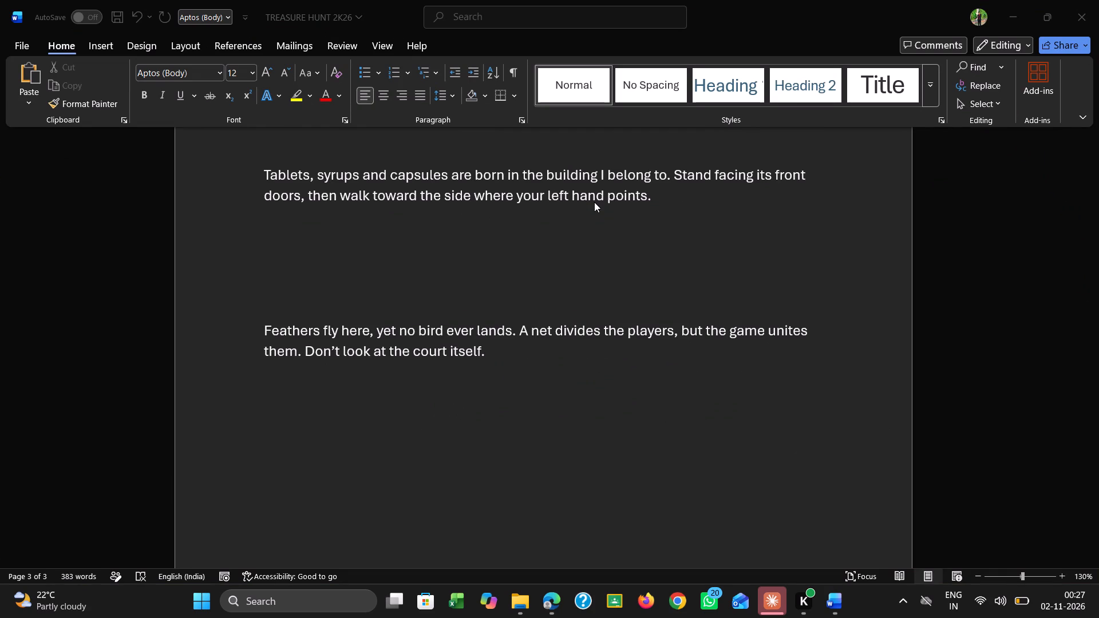
Review all the riddles from the last page back to the title for leftover headings and uneven spacing.
scroll(594, 202, up, 2)
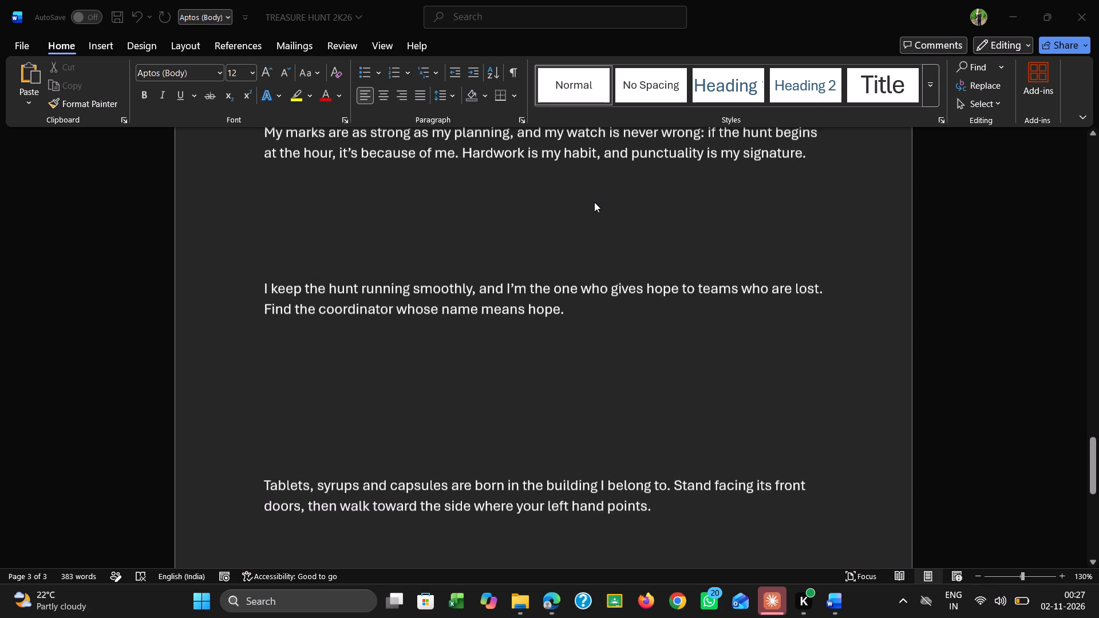
scroll(594, 202, up, 5)
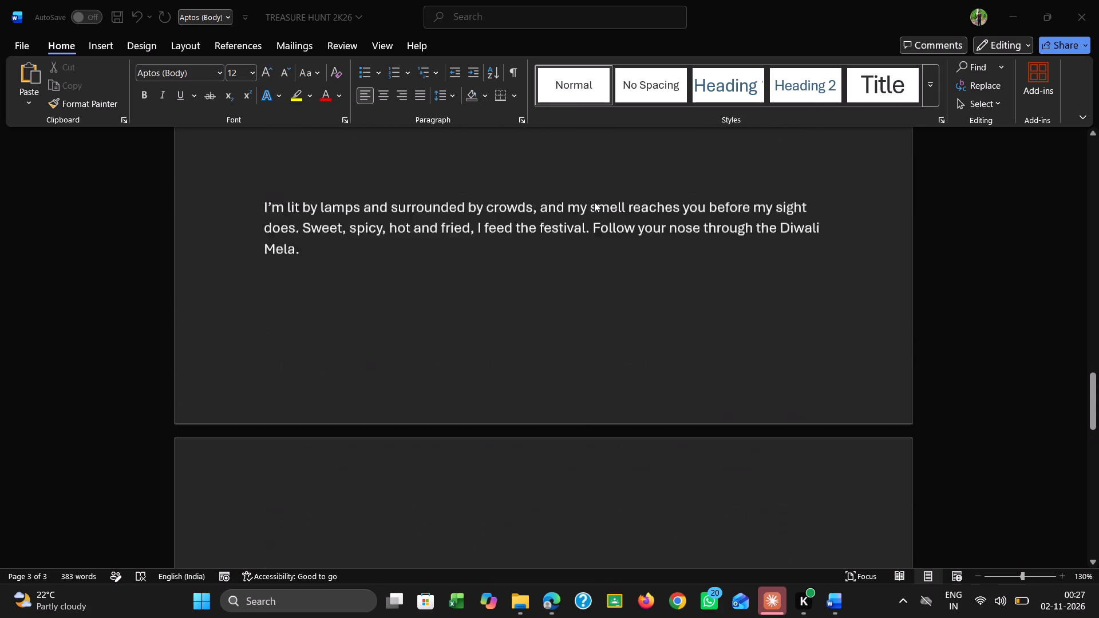
scroll(594, 202, up, 3)
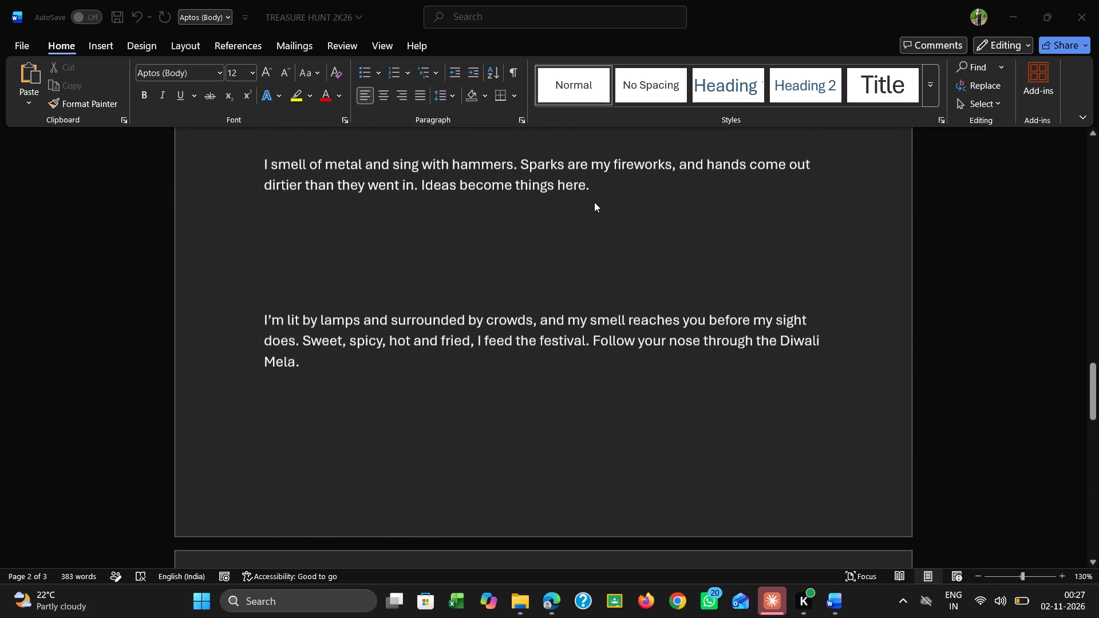
scroll(594, 202, up, 2)
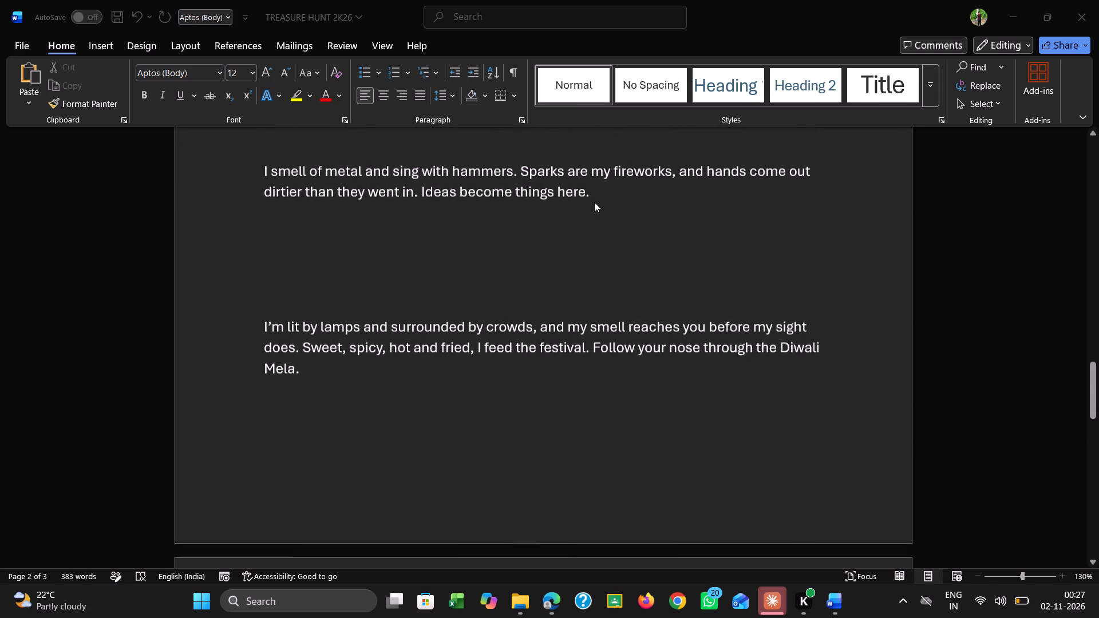
scroll(594, 202, up, 2)
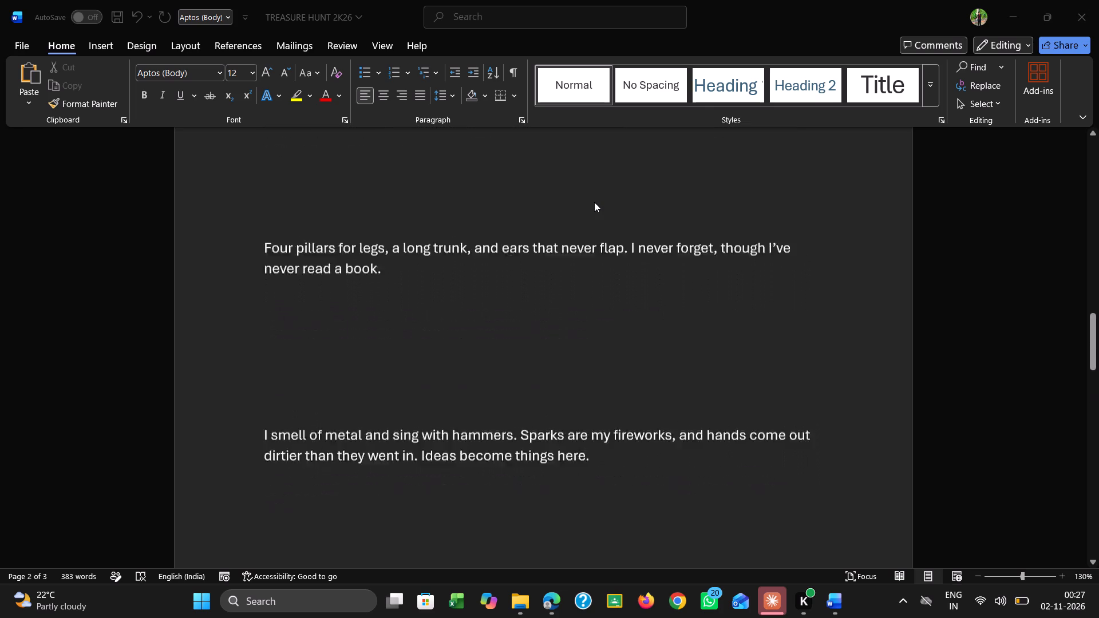
scroll(594, 202, up, 2)
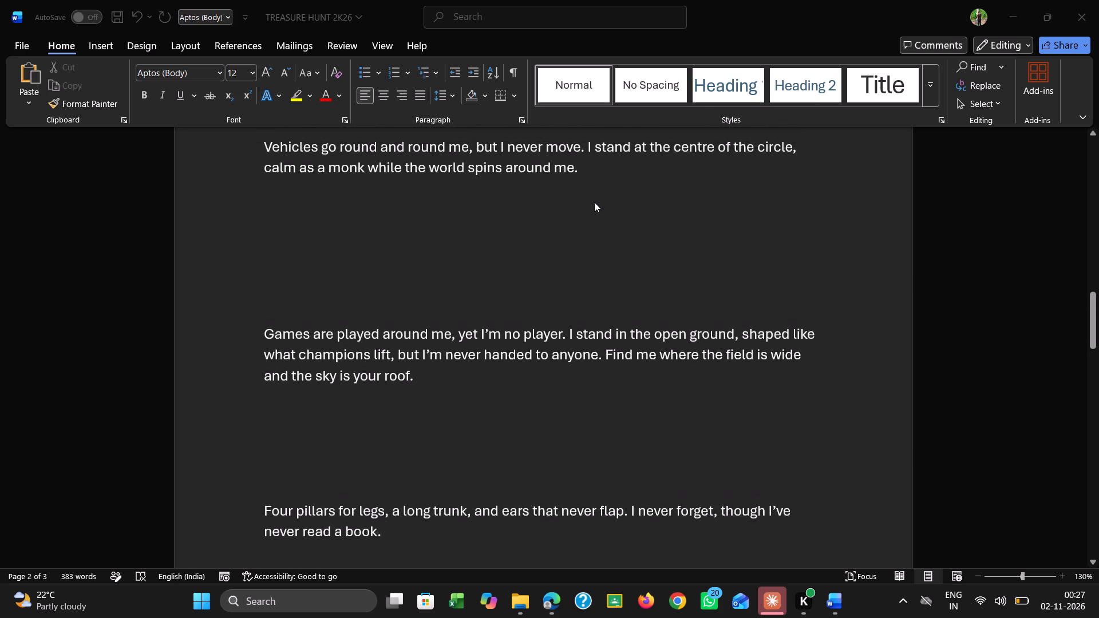
scroll(594, 202, up, 1)
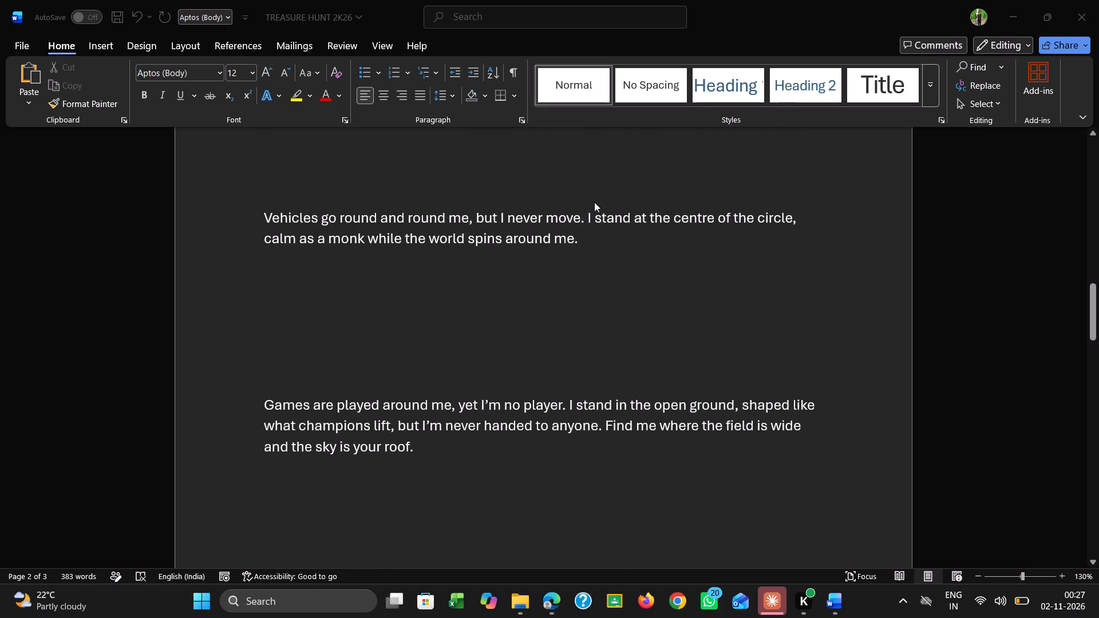
scroll(594, 202, up, 1)
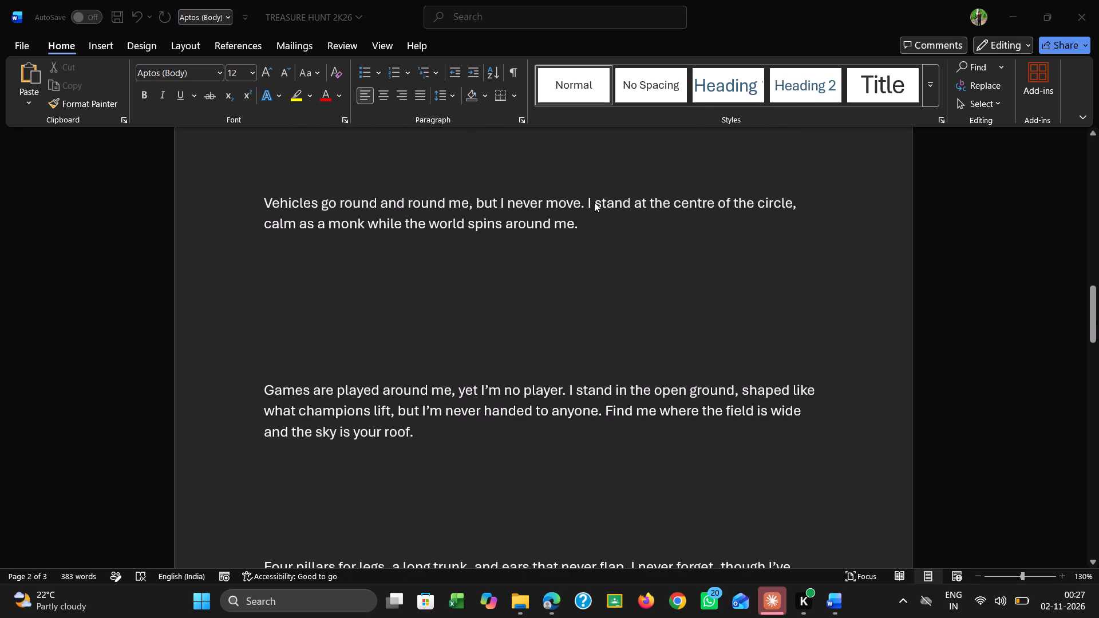
scroll(594, 202, up, 2)
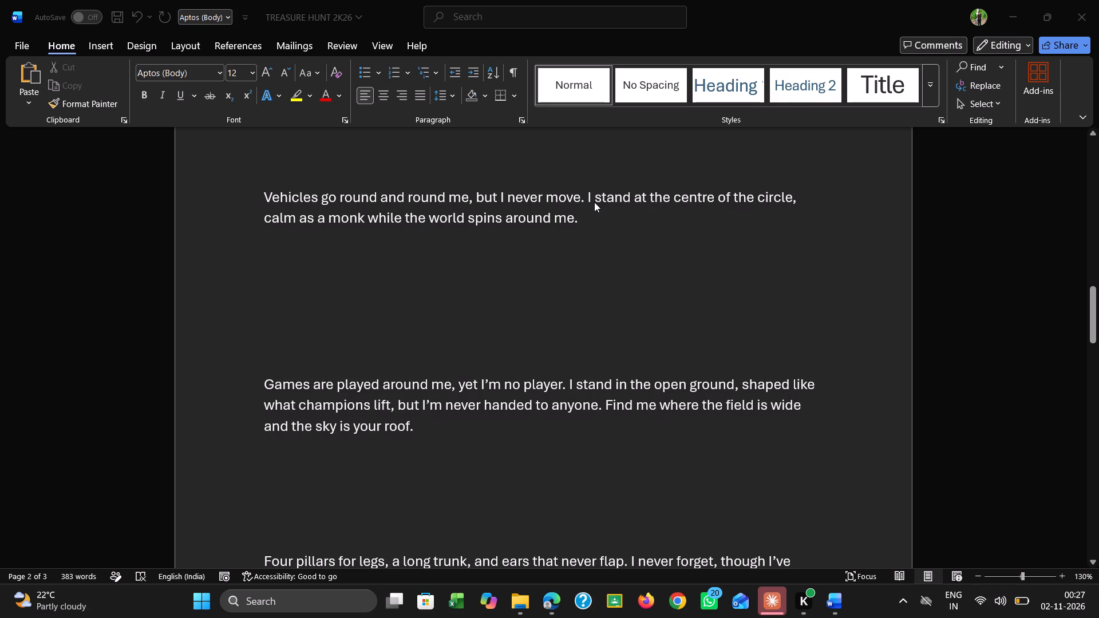
scroll(594, 202, up, 1)
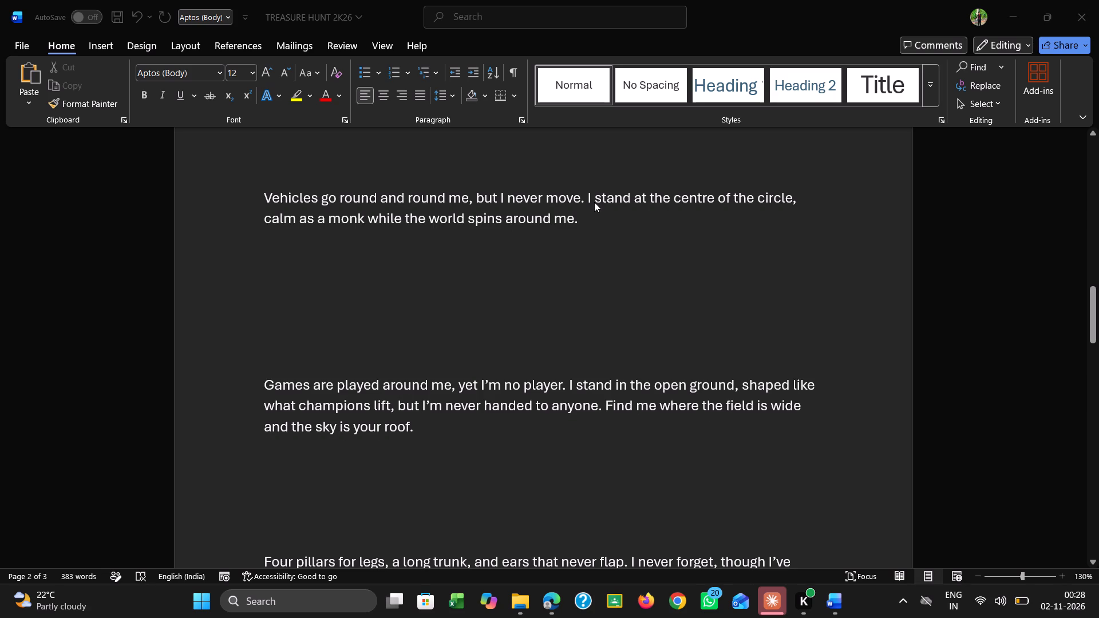
scroll(594, 202, up, 3)
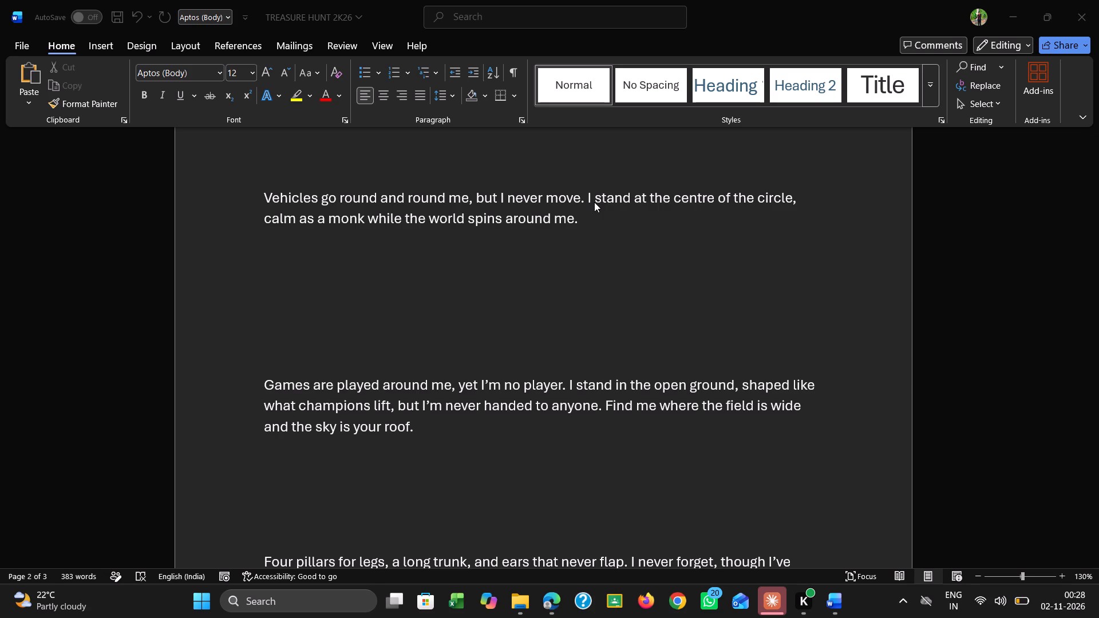
scroll(594, 202, up, 4)
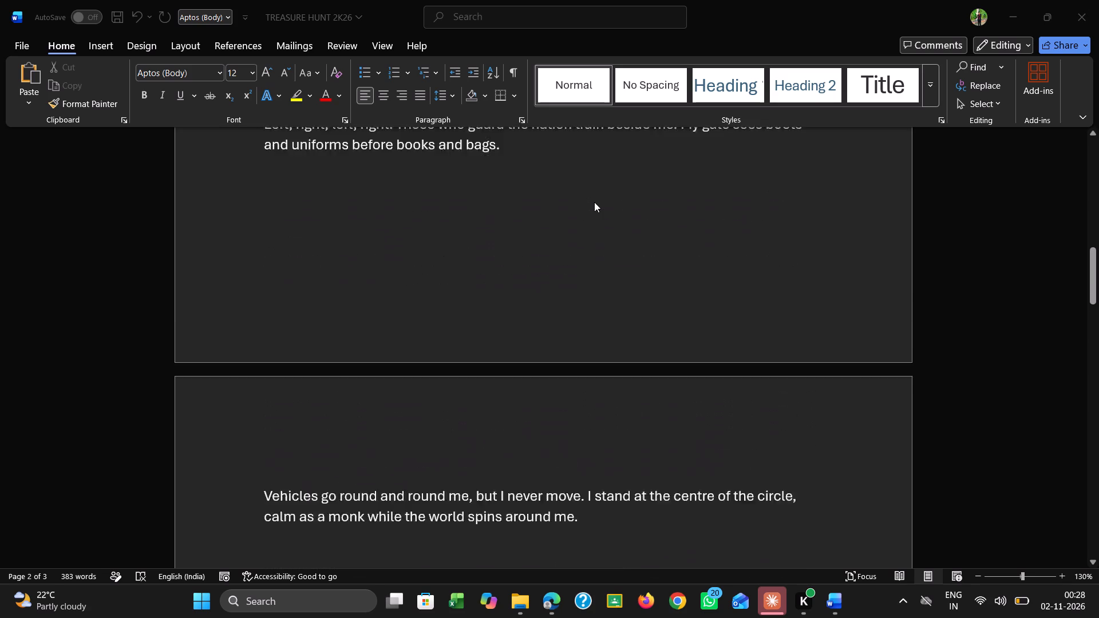
scroll(594, 202, up, 4)
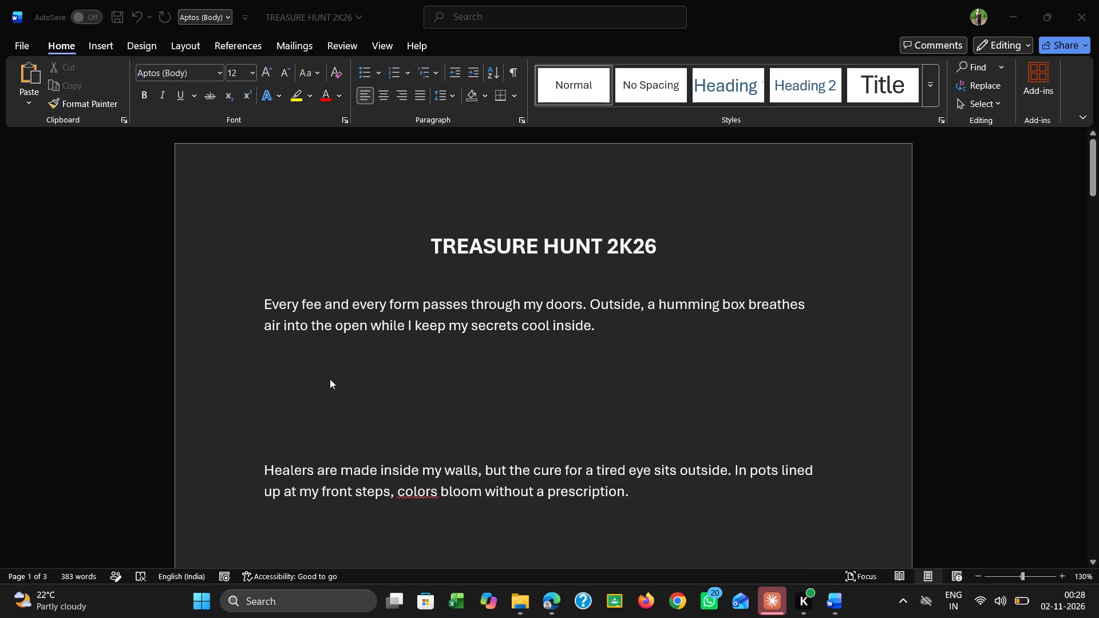
Make the whole document's text bold and set its font to Times New Roman.
key(ctrl+a)
click(417, 340)
click(390, 320)
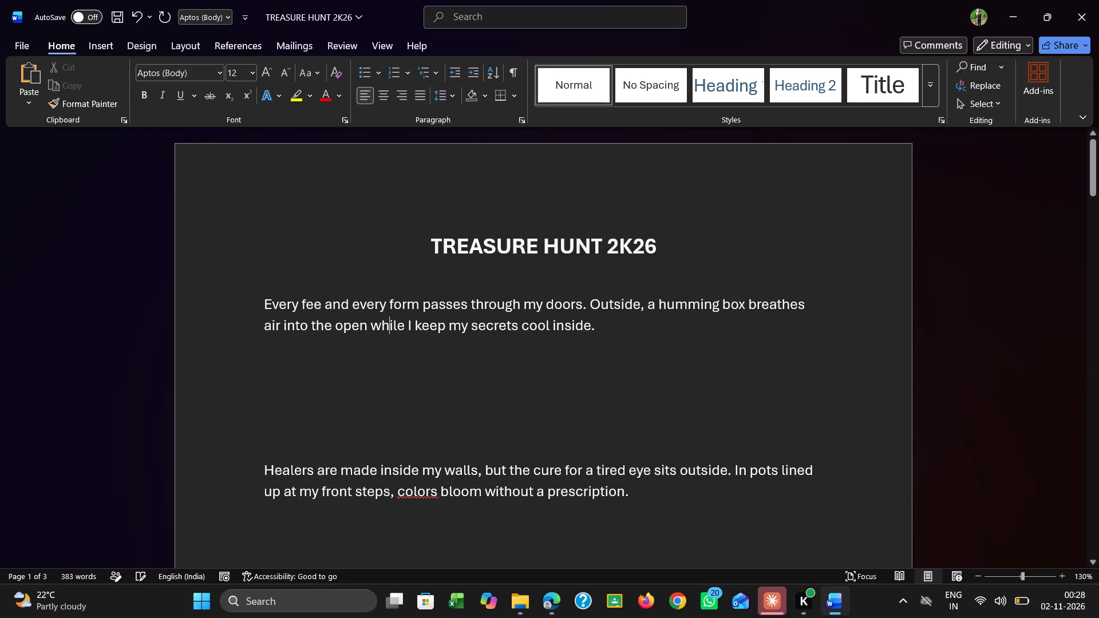
key(ctrl+a)
click(144, 93)
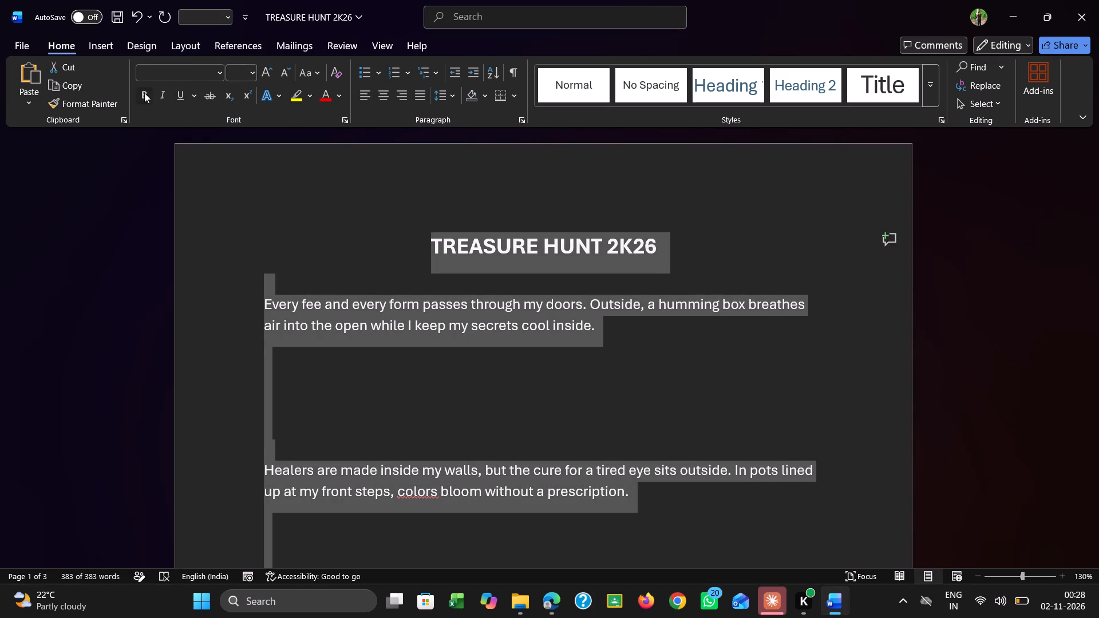
click(144, 93)
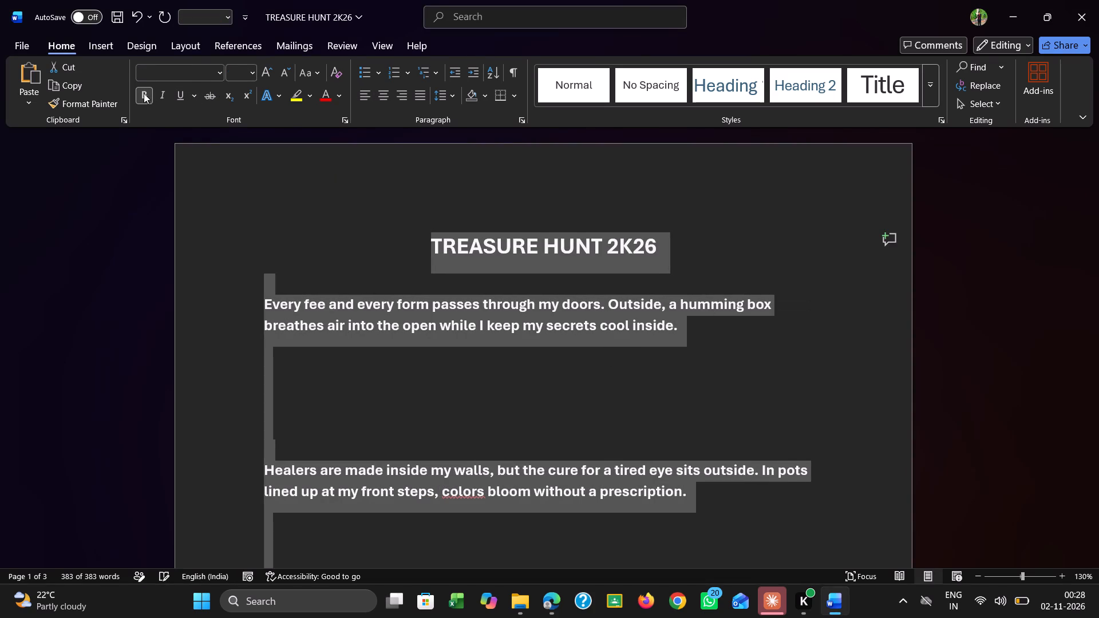
click(220, 74)
click(197, 175)
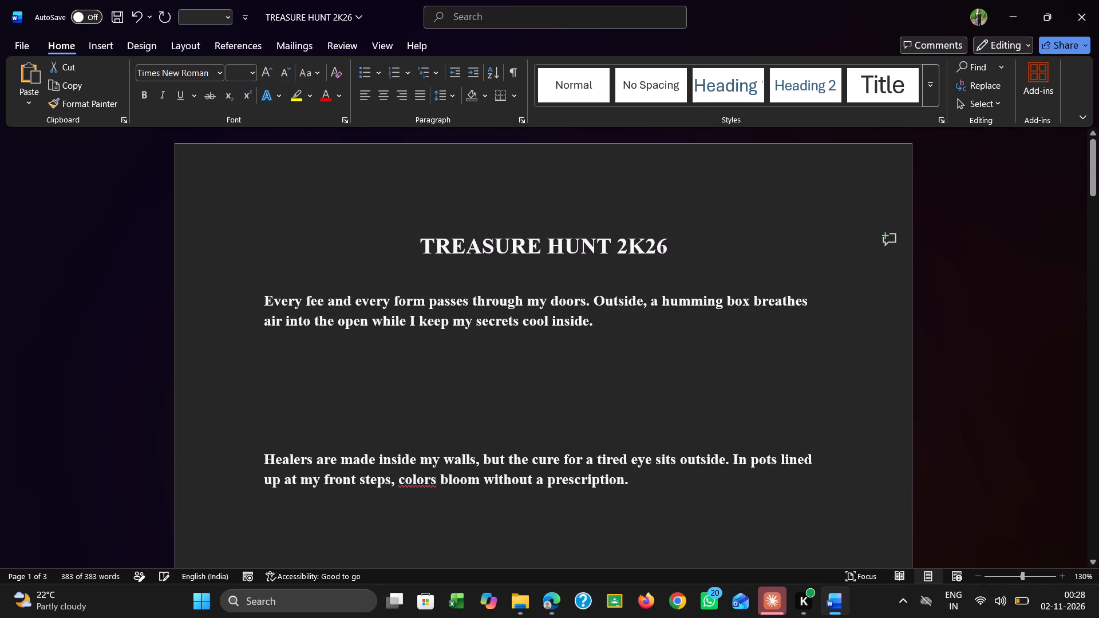
Insert a blank line below the TREASURE HUNT 2K26 title.
click(679, 266)
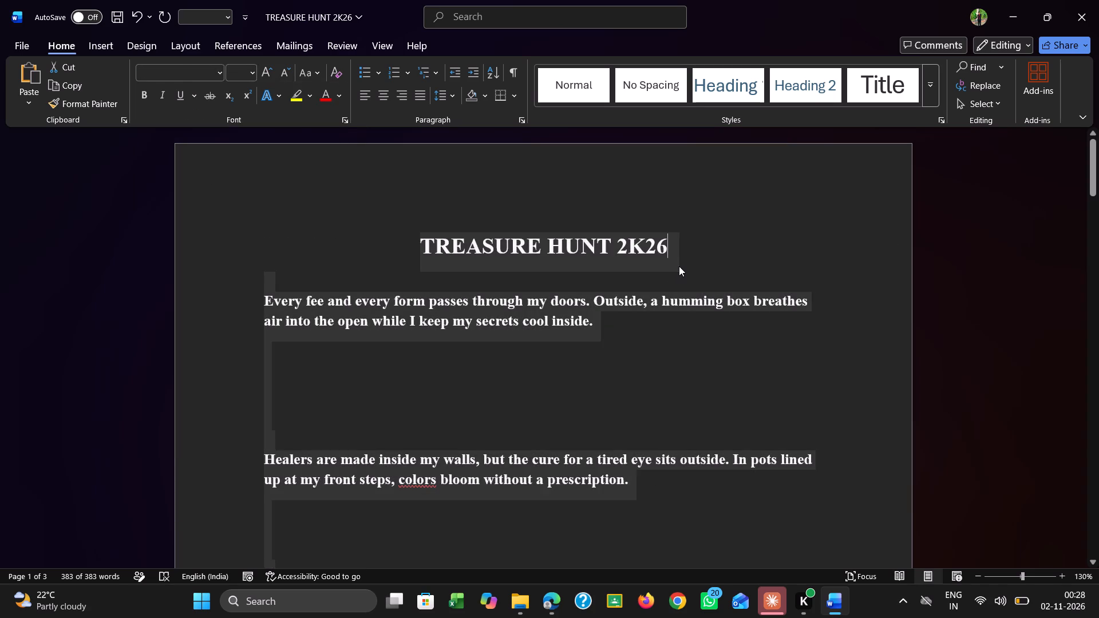
key(Return)
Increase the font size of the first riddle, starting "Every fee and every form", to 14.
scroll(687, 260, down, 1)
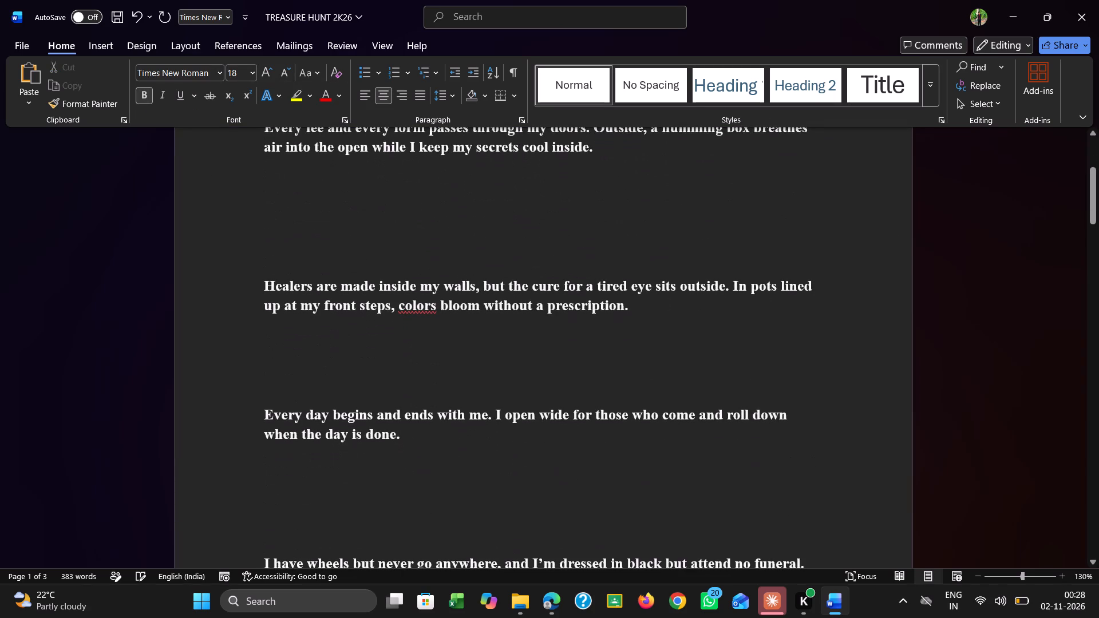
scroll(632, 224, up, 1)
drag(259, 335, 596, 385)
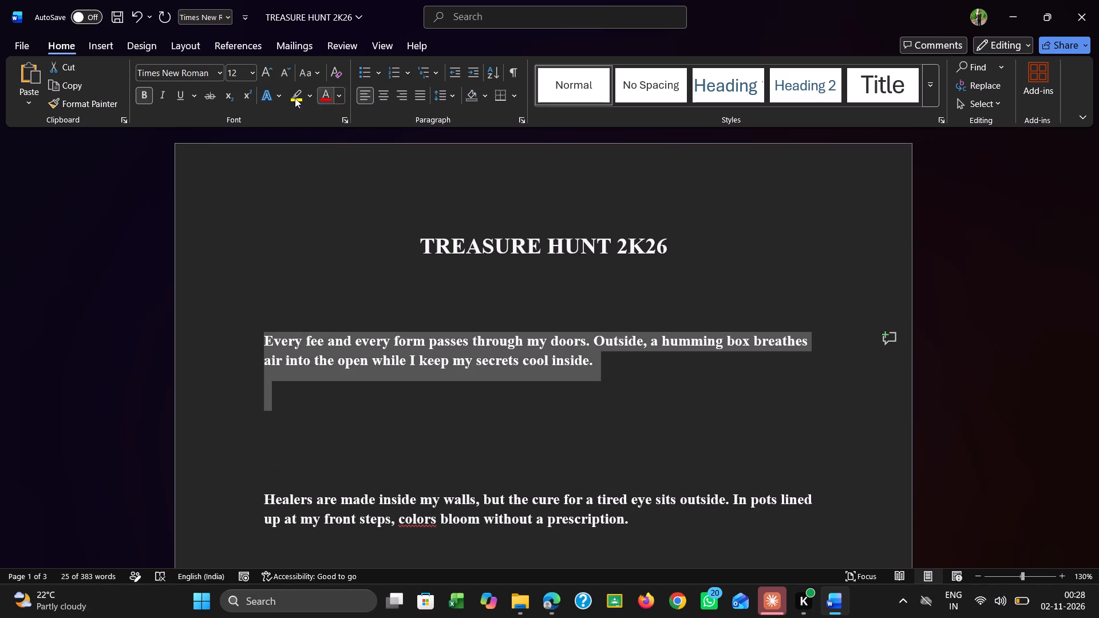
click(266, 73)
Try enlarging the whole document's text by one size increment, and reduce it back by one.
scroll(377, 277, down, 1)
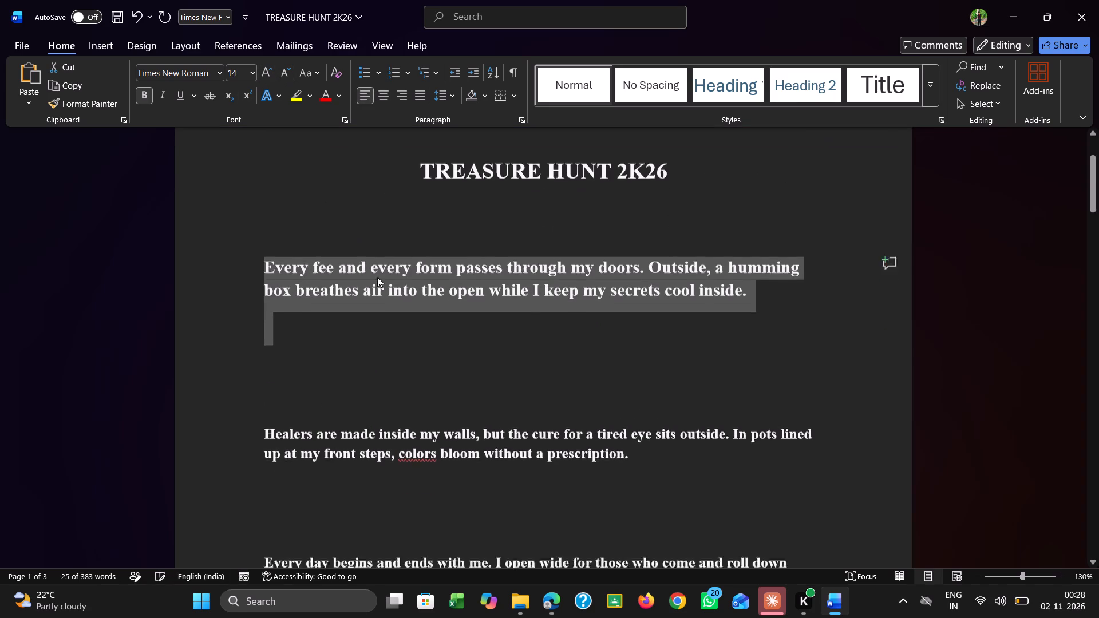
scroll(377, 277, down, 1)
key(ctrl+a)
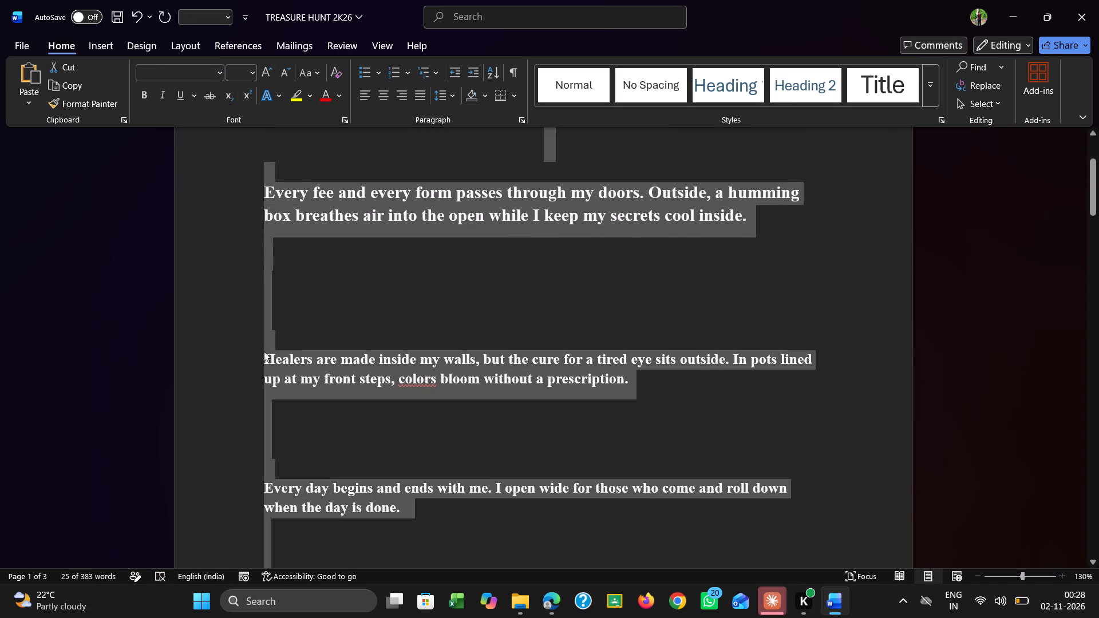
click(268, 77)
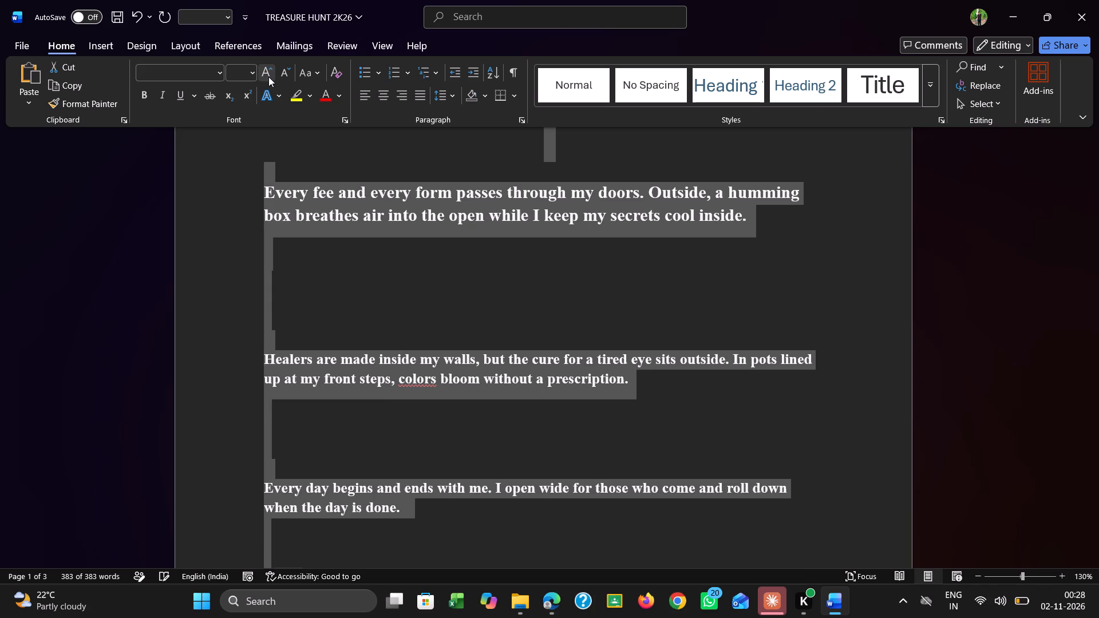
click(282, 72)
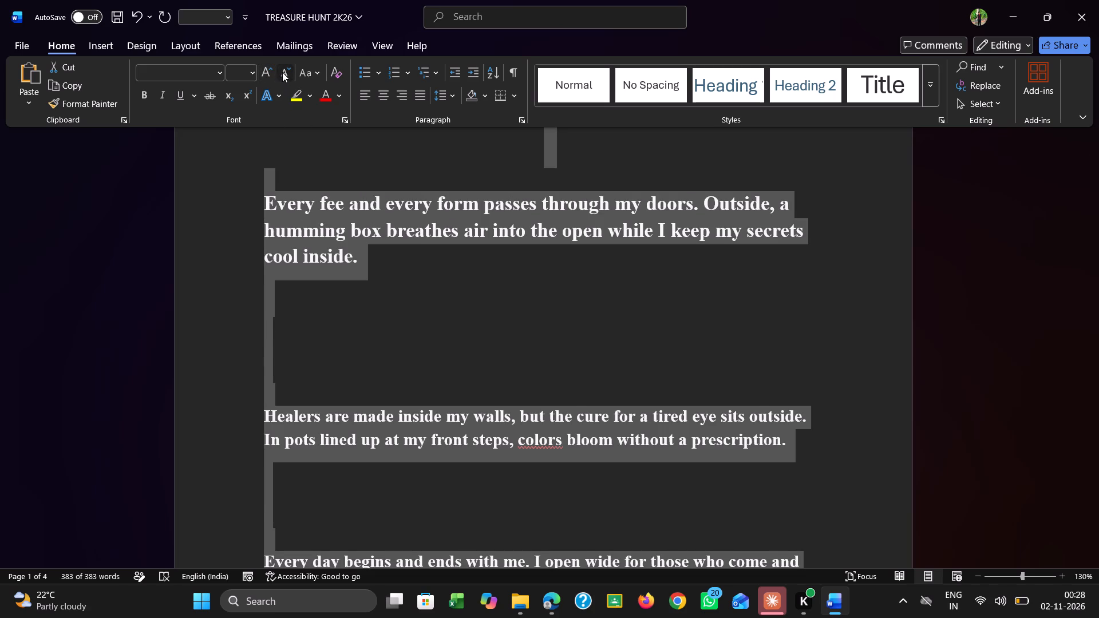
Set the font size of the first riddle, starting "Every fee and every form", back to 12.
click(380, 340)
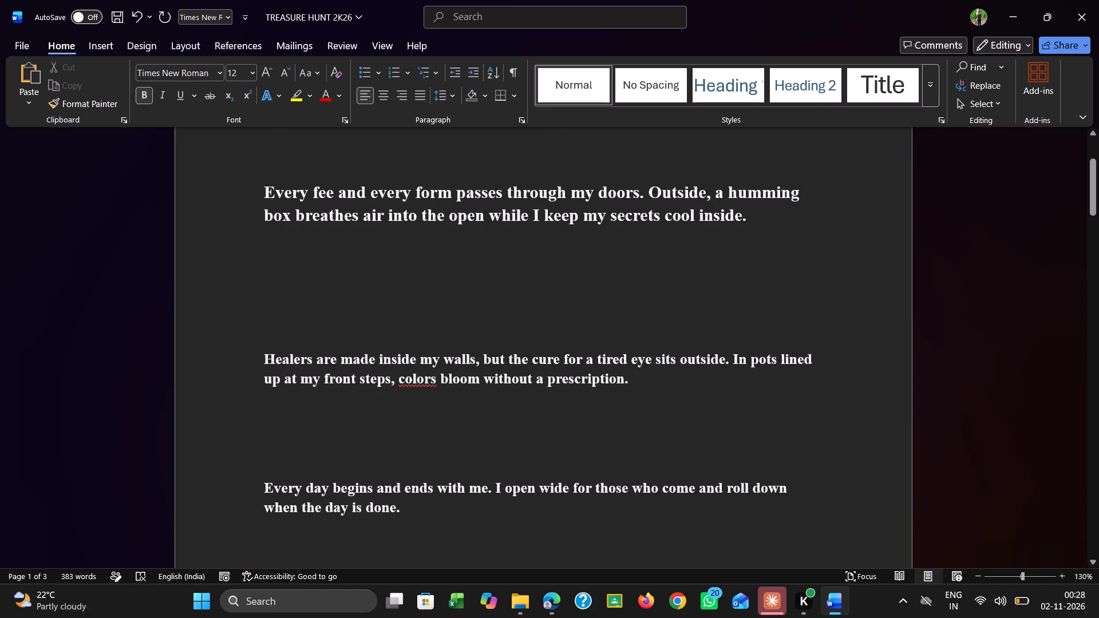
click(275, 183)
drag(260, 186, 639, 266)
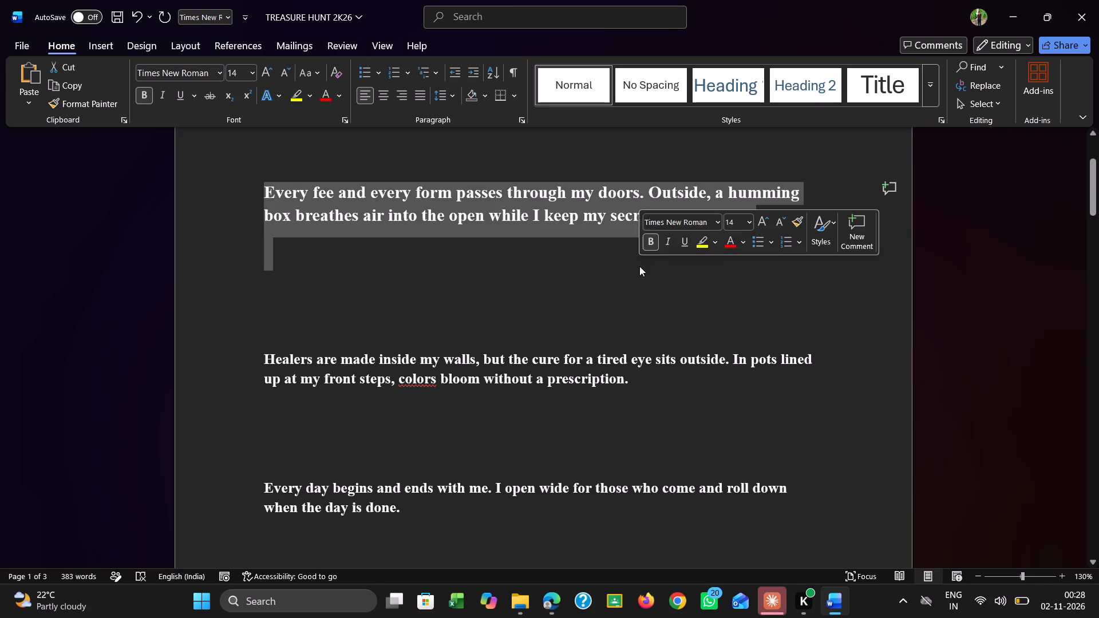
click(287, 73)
Enlarge the whole document's text by one size increment, to 20 for the title and 14 for the riddles.
scroll(352, 215, up, 1)
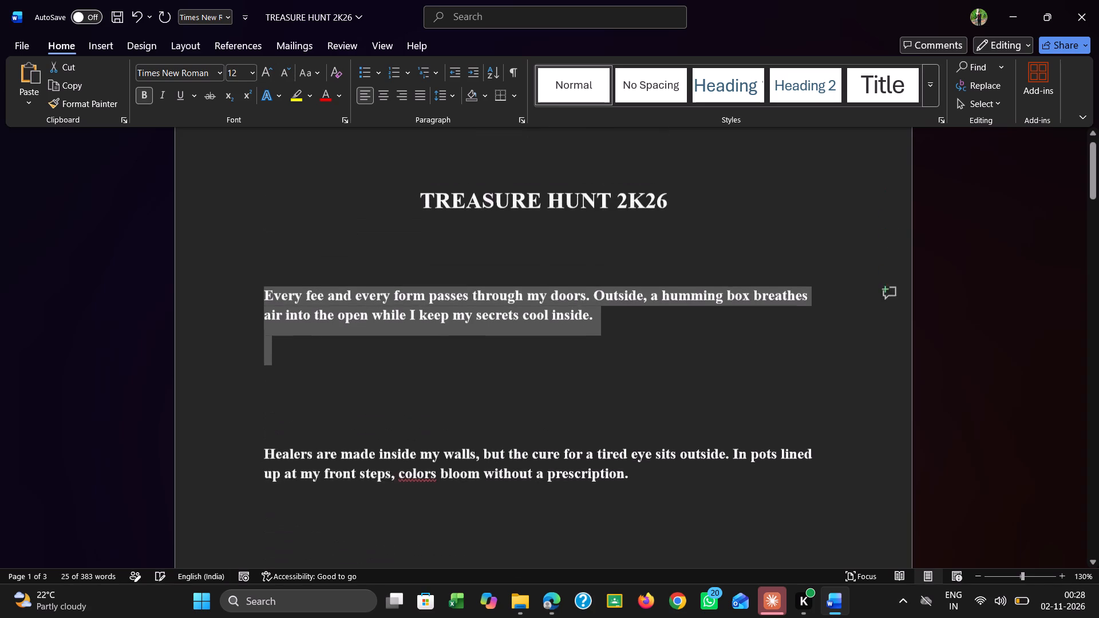
scroll(352, 215, up, 1)
key(ctrl+a)
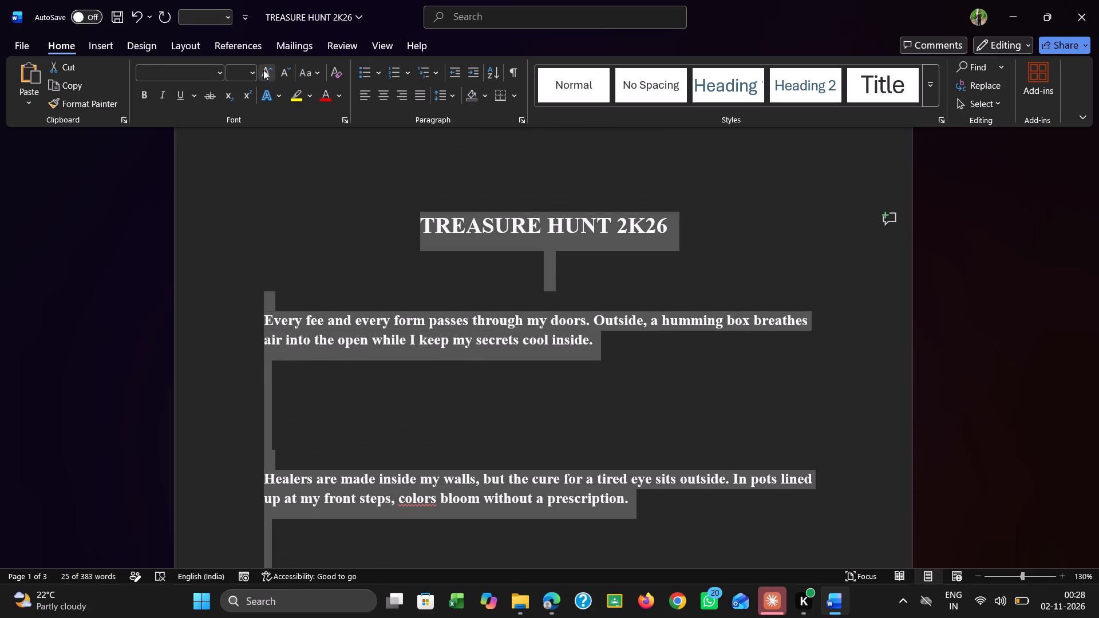
click(263, 70)
click(305, 241)
scroll(305, 241, up, 1)
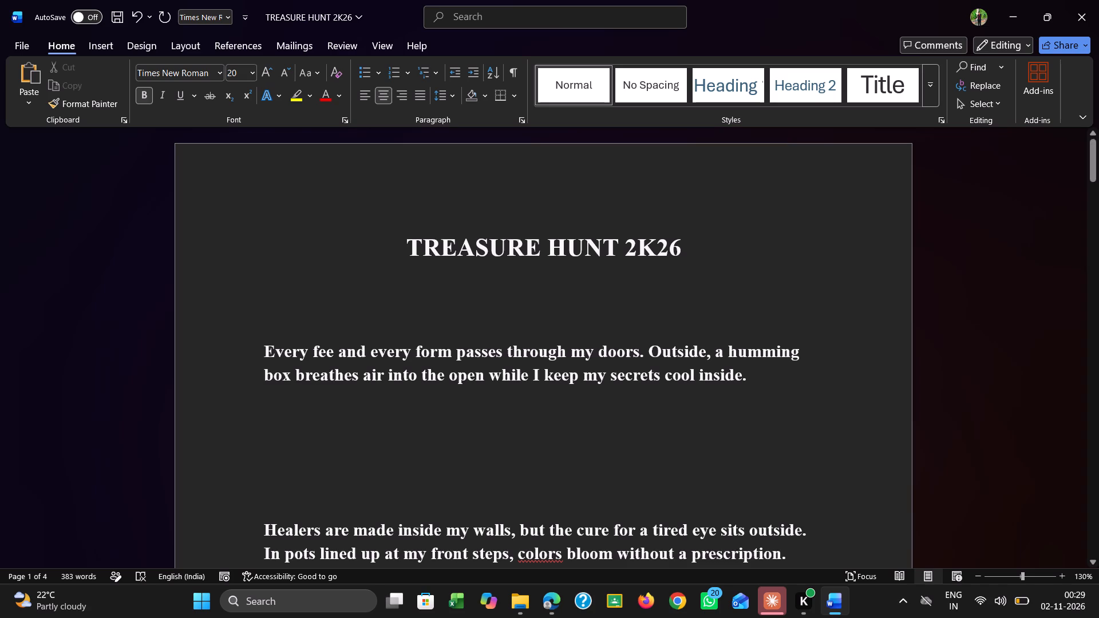
Reduce the gap between the first riddle and the one starting "Healers are made inside my walls" to three blank lines.
scroll(460, 281, down, 1)
click(398, 325)
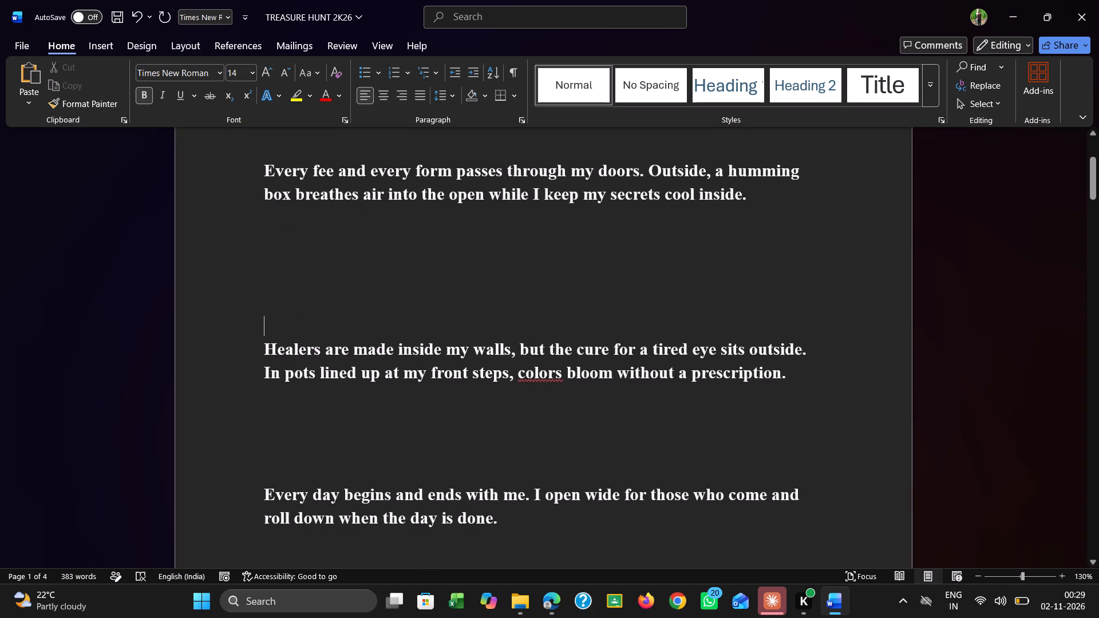
key(BackSpace)
key(BackSpace)
key(BackSpace)
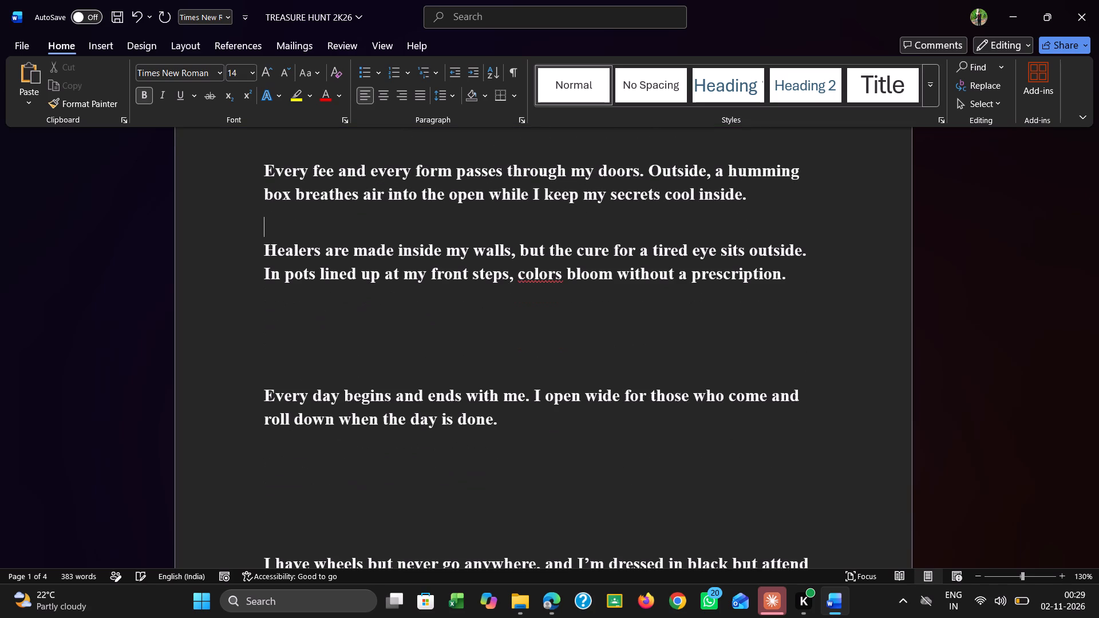
key(BackSpace)
key(Return)
key(Return)
key(Return)
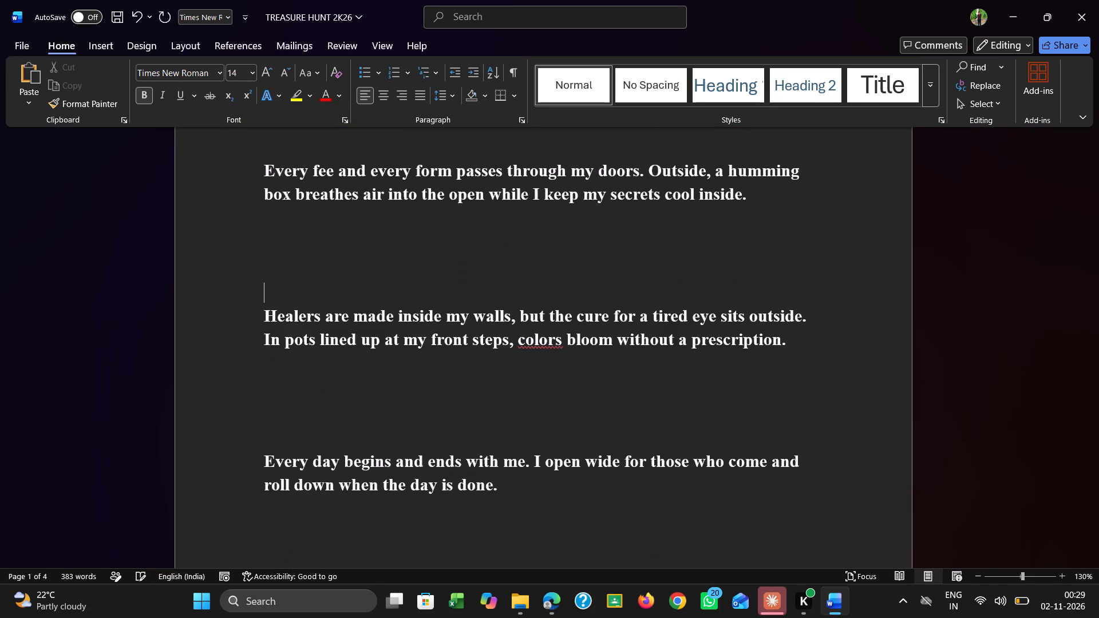
Add one more blank line between the first riddle and the one starting "Healers are made inside my walls".
key(Return)
Set the gap between the riddles starting "Healers are made" and "Every day begins" to four blank lines.
click(320, 403)
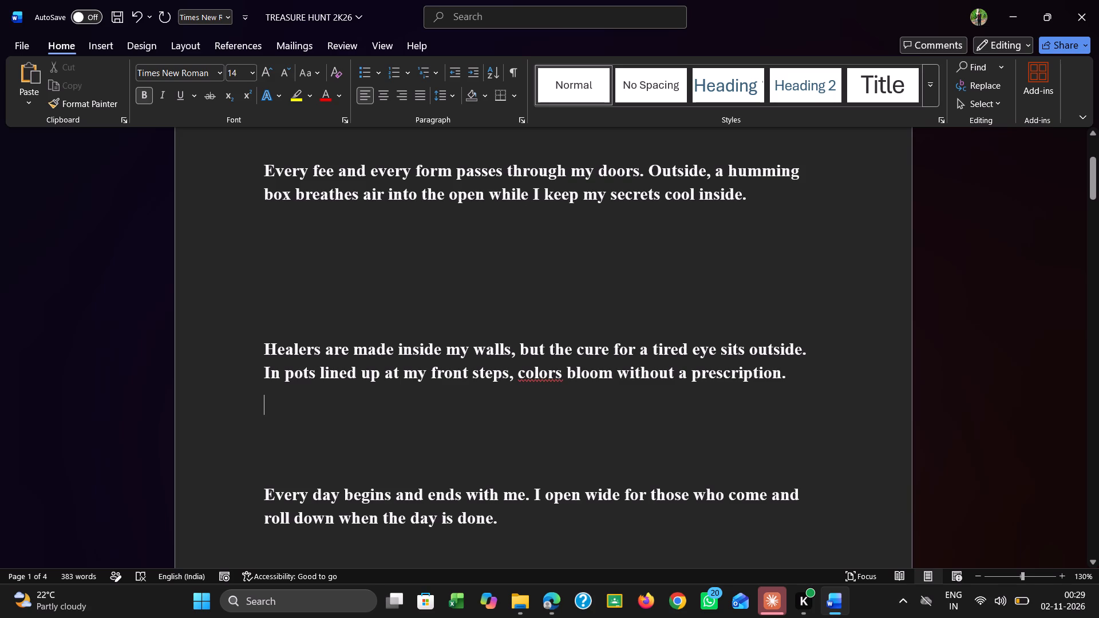
key(BackSpace)
key(BackSpace)
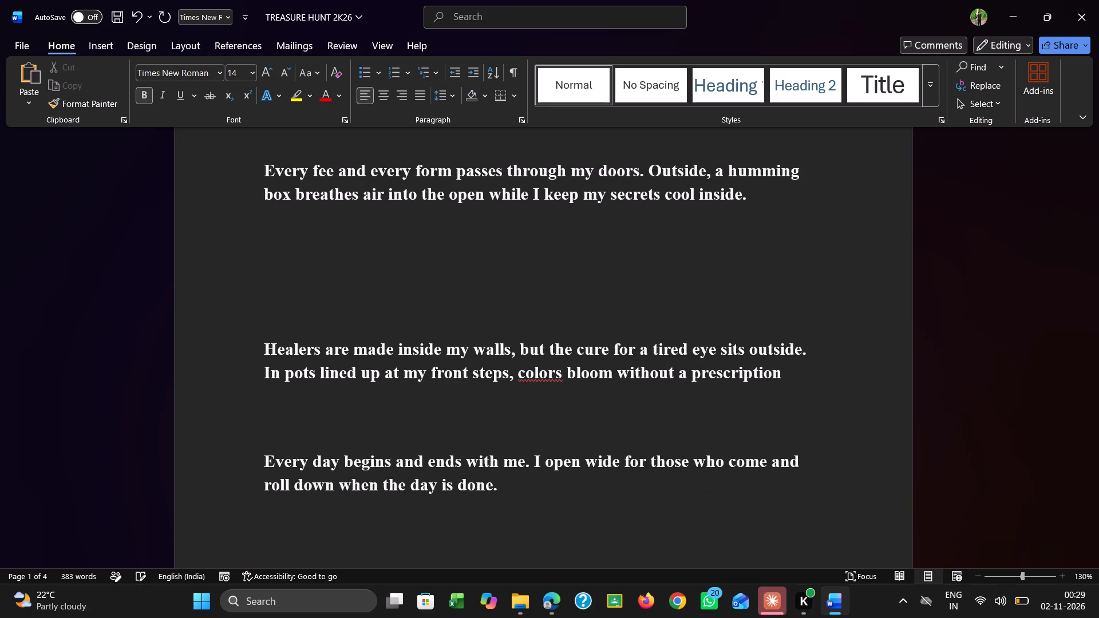
key(ctrl+z)
click(279, 442)
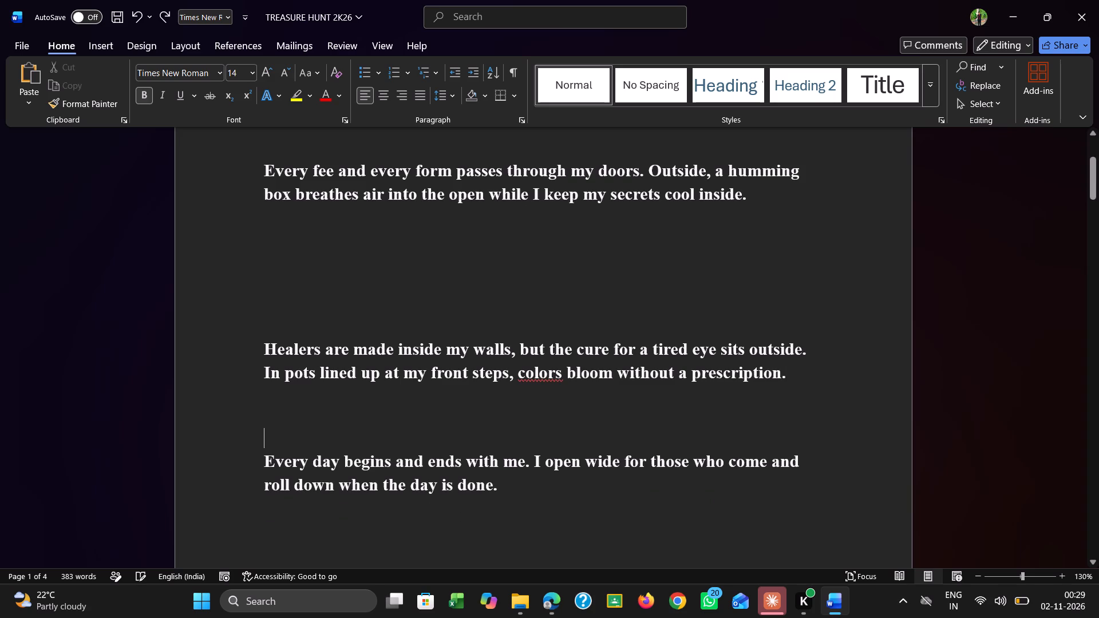
key(BackSpace)
key(BackSpace)
key(Return)
key(Return)
key(Return)
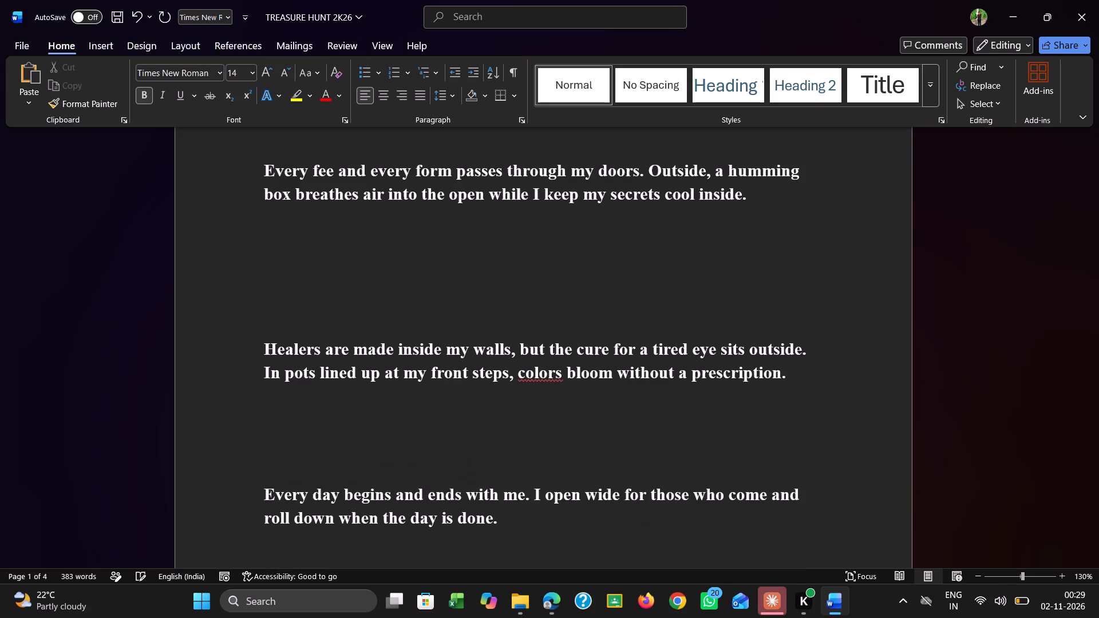
key(Return)
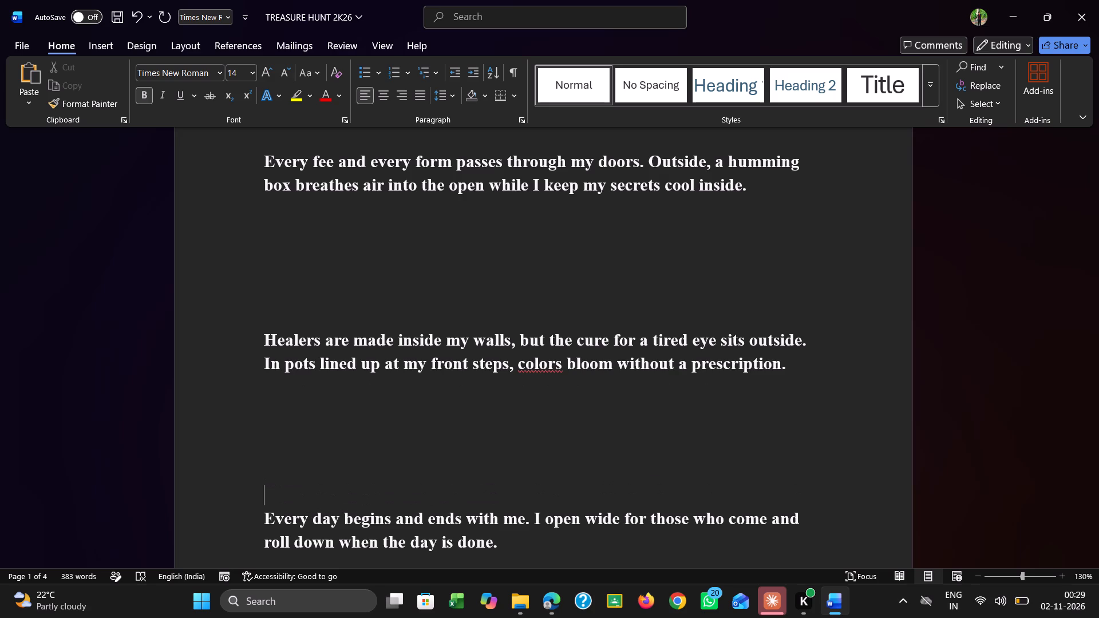
key(BackSpace)
key(BackSpace)
key(BackSpace)
key(BackSpace)
key(Return)
key(Return)
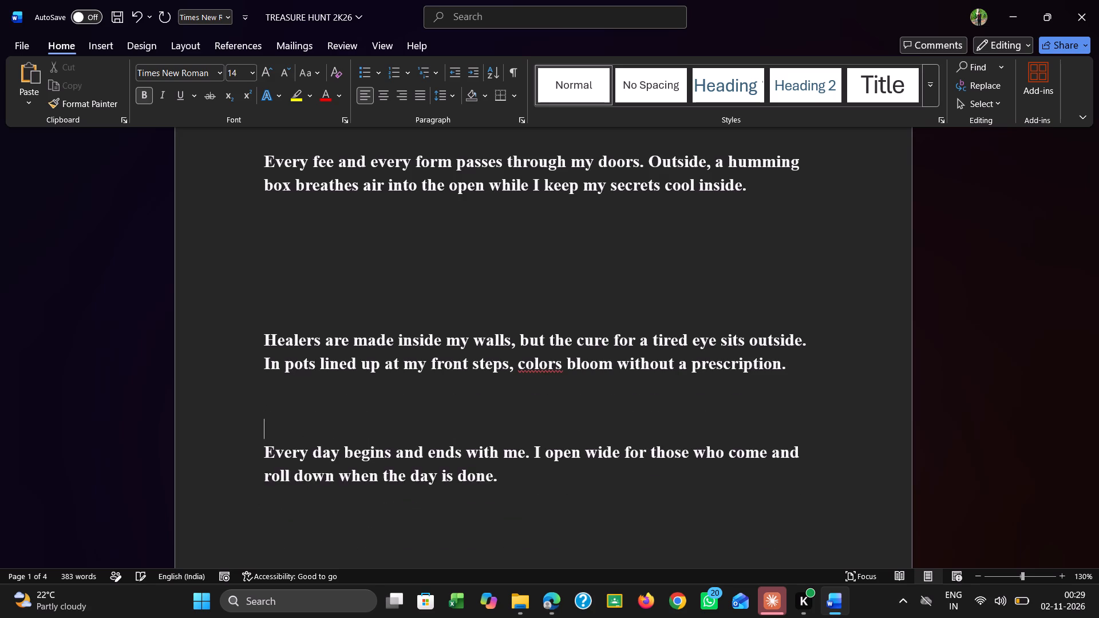
key(Return)
key(Return)
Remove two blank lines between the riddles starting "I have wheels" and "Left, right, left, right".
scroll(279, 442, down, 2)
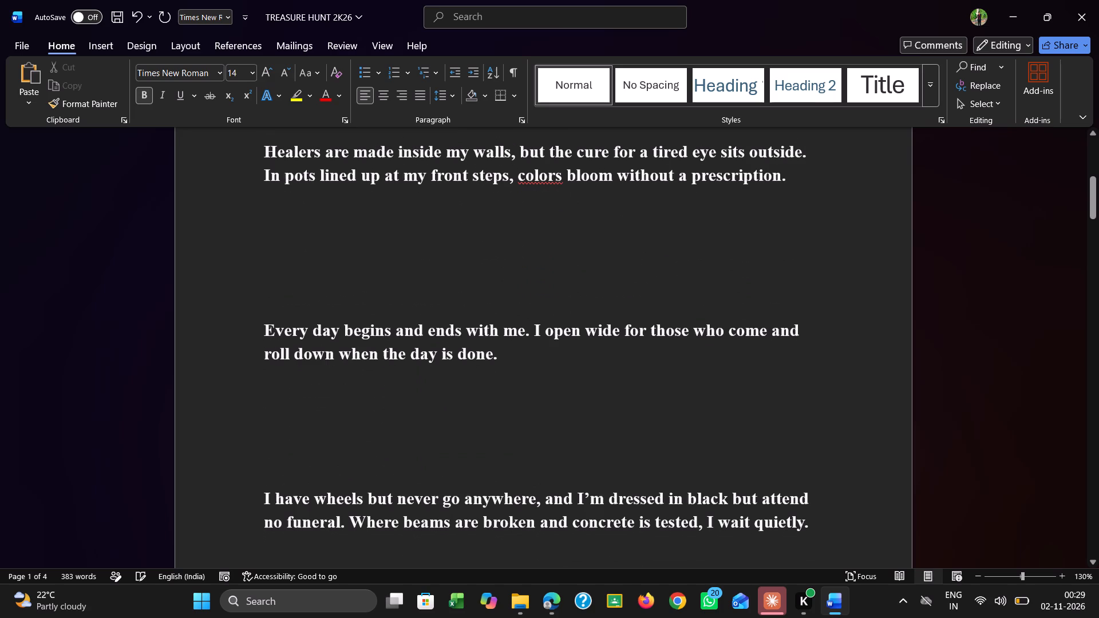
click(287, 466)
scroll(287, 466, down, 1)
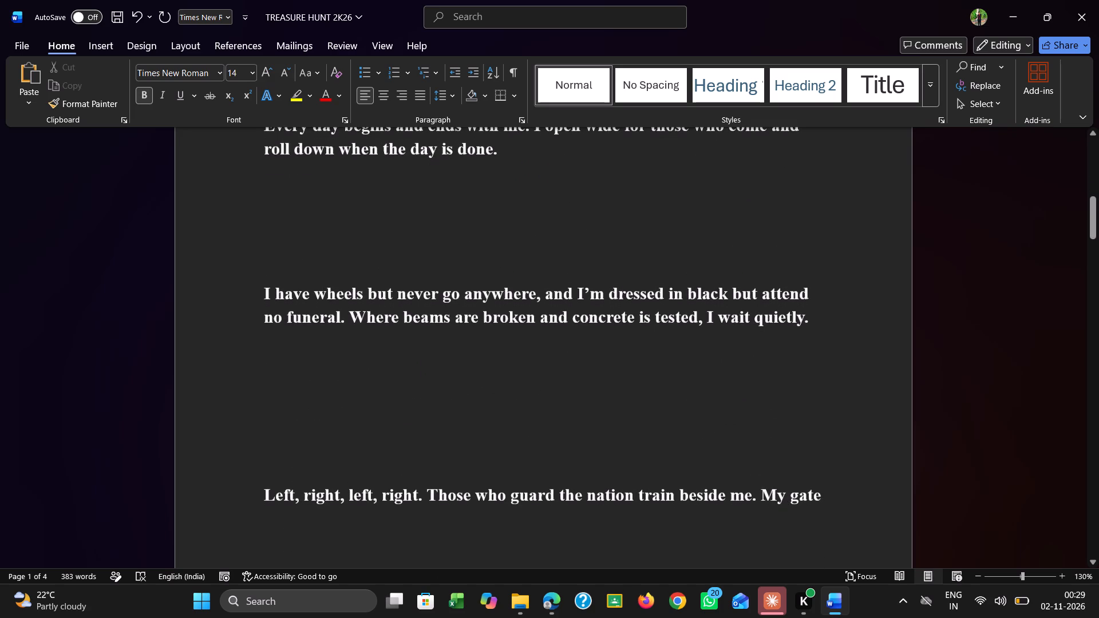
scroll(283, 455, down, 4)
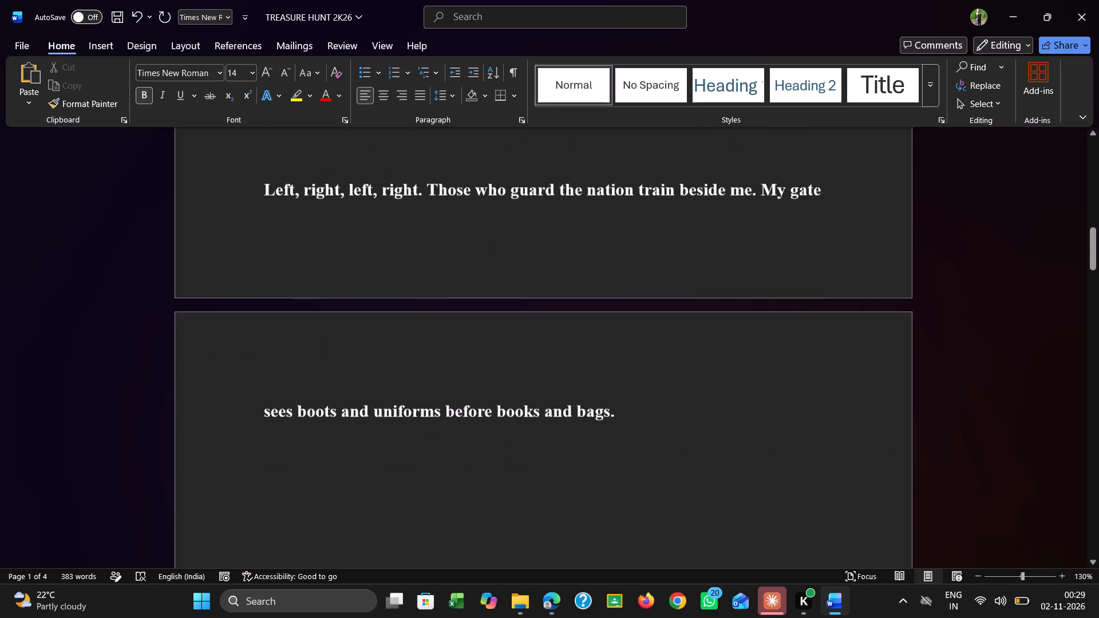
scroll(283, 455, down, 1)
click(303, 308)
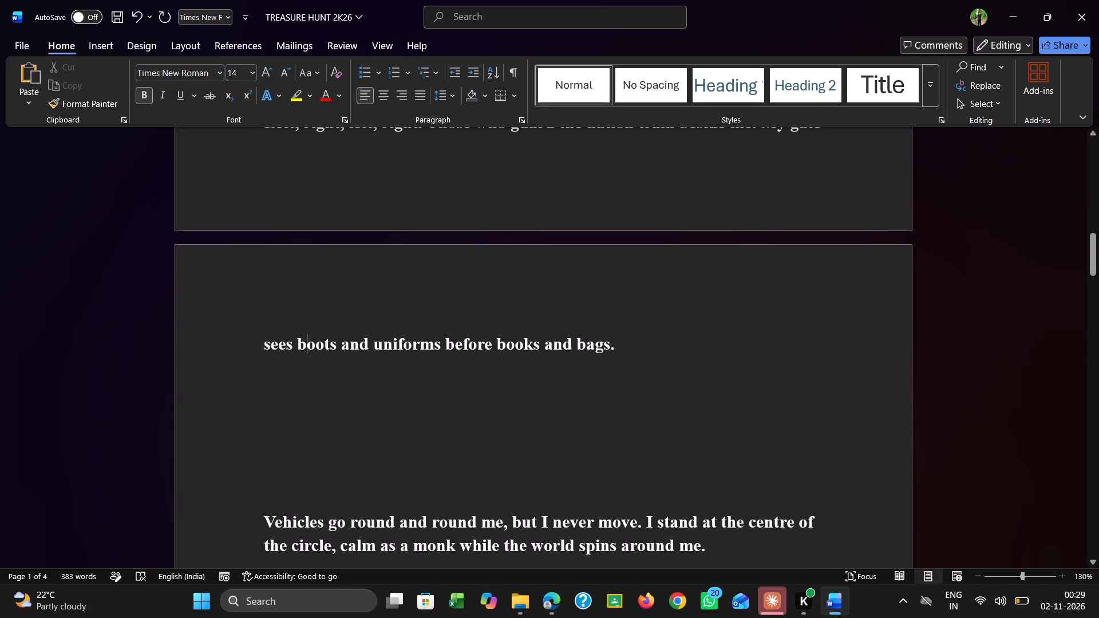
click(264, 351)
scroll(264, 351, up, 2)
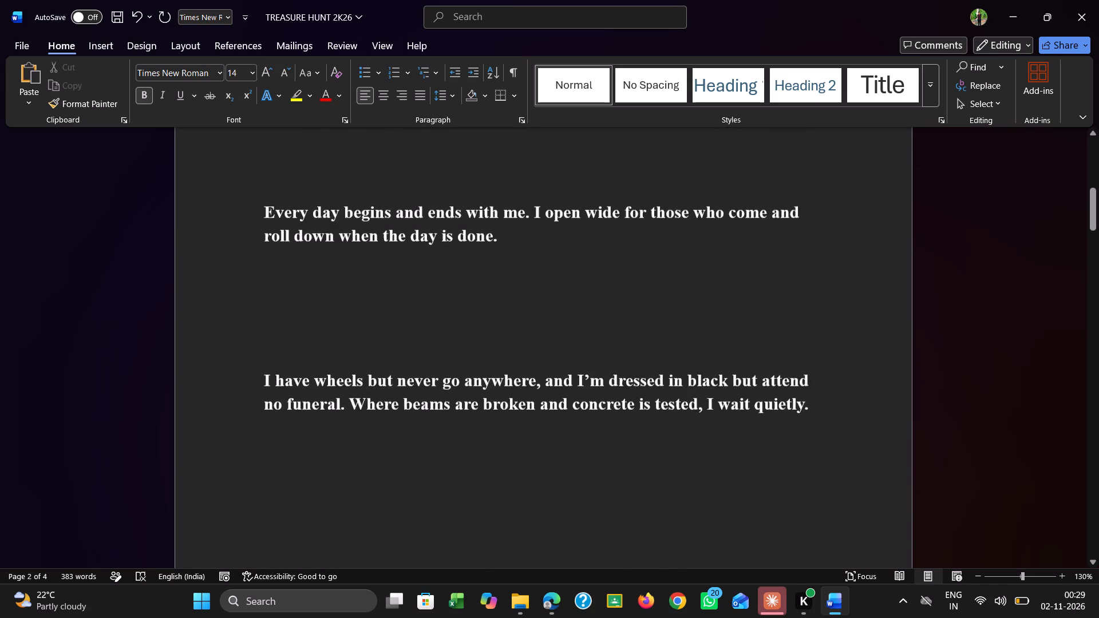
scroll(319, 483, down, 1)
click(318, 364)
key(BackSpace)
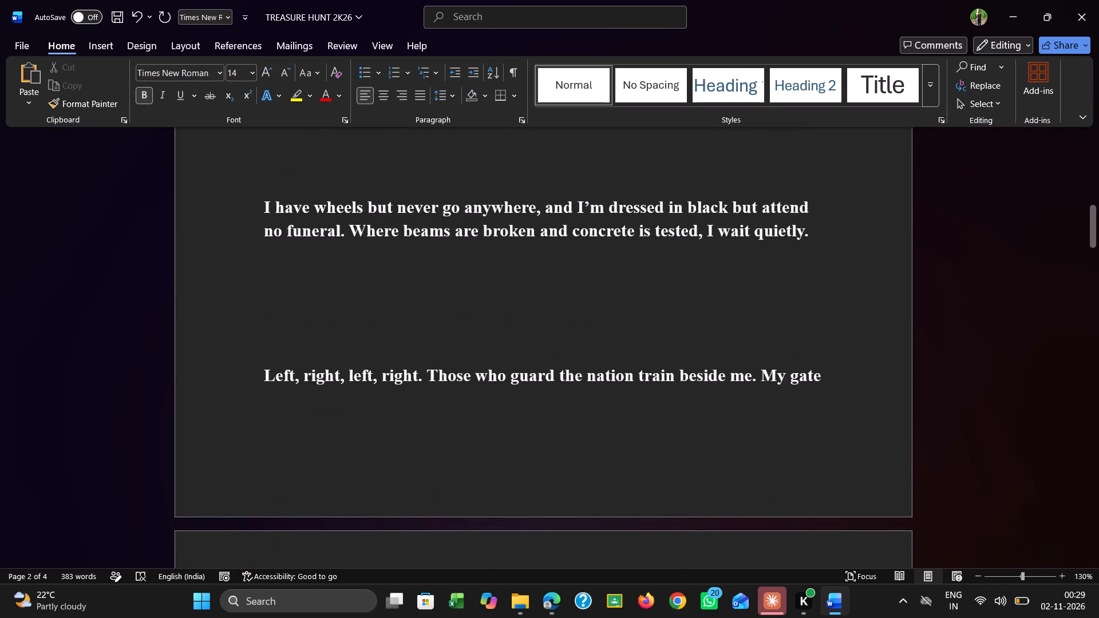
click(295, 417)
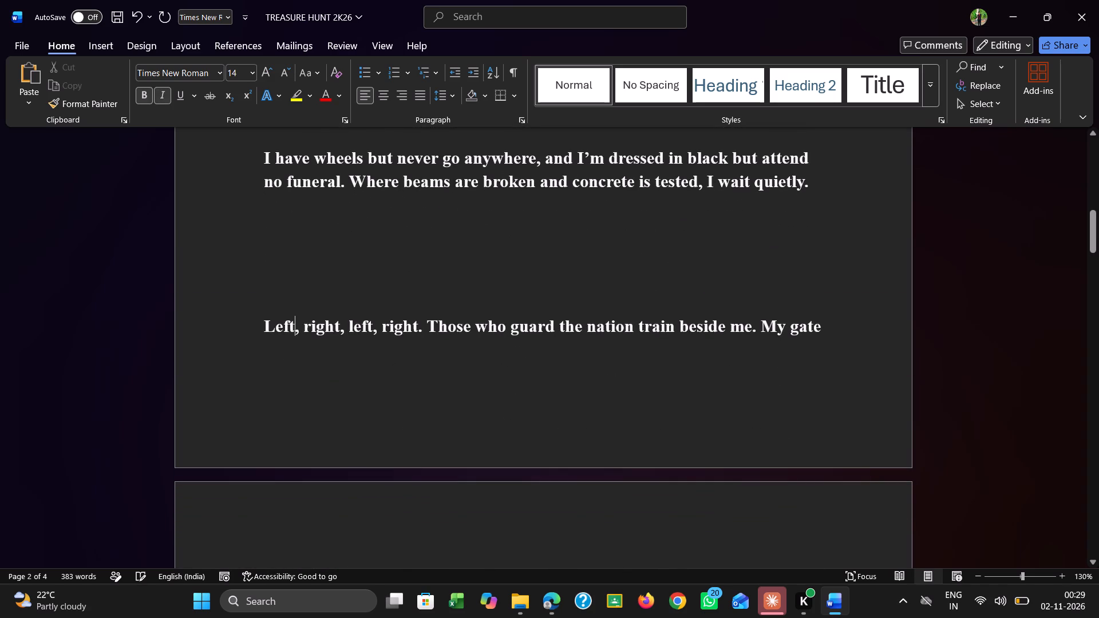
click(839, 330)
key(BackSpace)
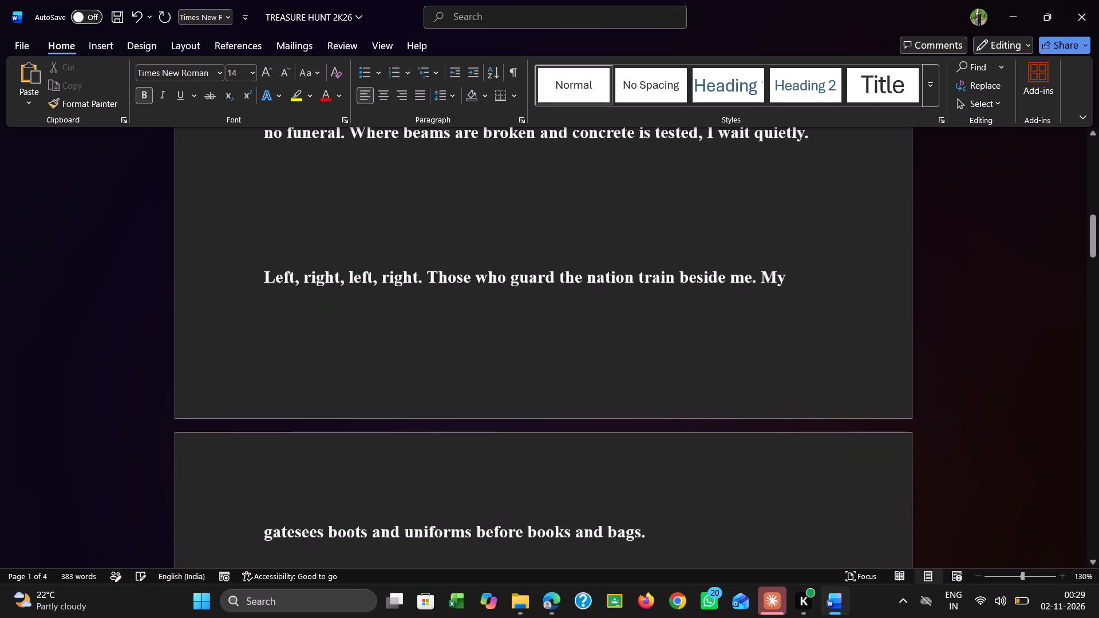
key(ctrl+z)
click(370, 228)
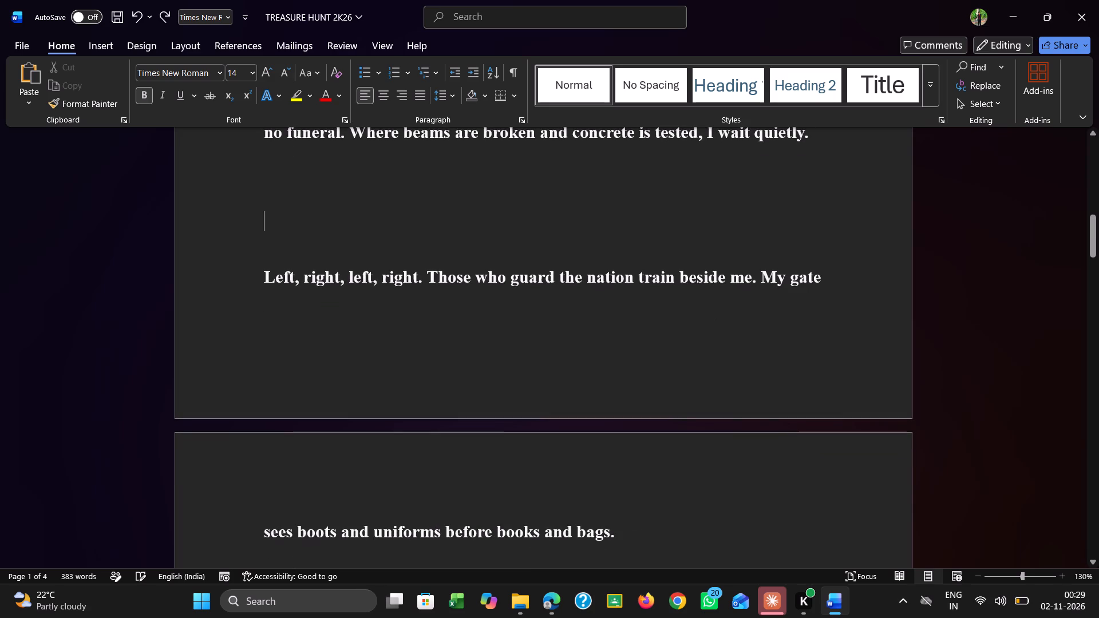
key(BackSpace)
Remove two blank lines between the TREASURE HUNT 2K26 title and the first riddle.
scroll(370, 228, up, 2)
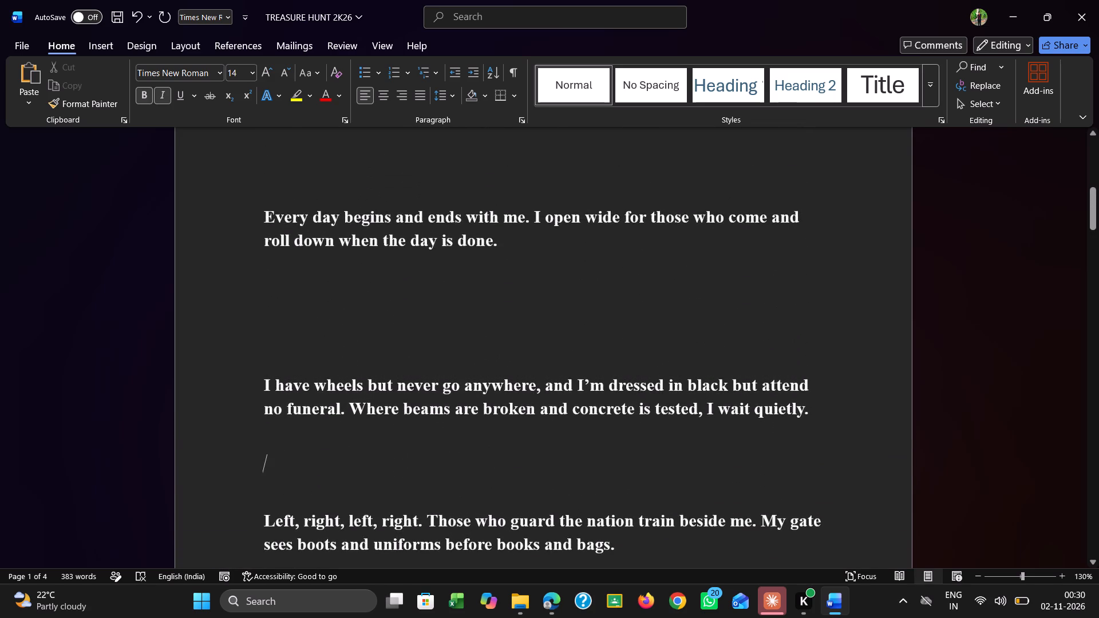
scroll(378, 172, up, 2)
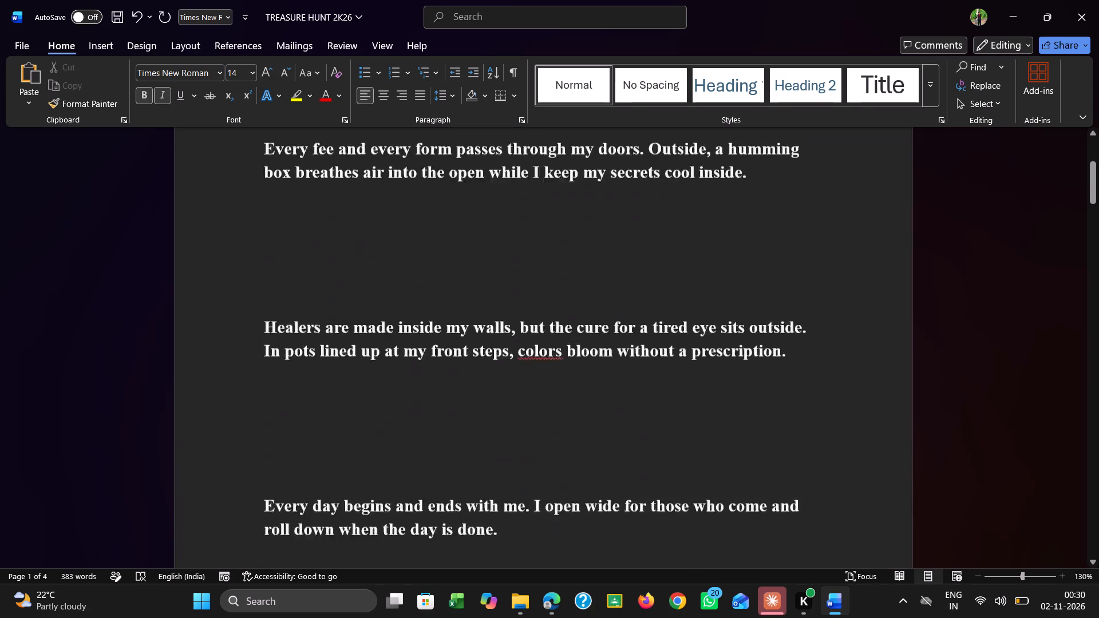
scroll(378, 172, up, 1)
click(319, 217)
key(BackSpace)
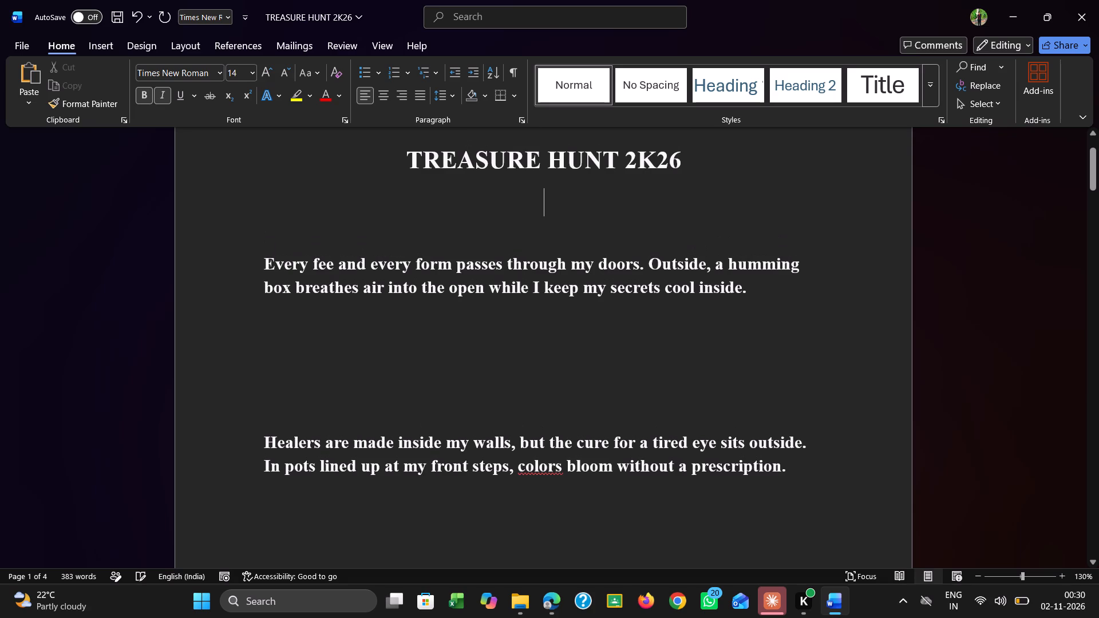
key(BackSpace)
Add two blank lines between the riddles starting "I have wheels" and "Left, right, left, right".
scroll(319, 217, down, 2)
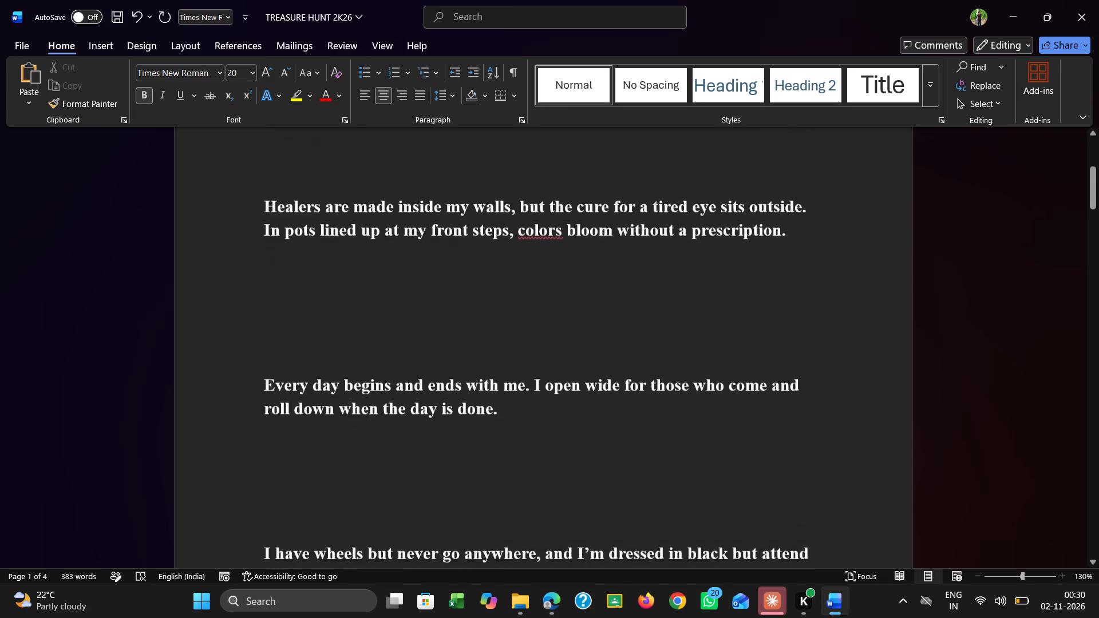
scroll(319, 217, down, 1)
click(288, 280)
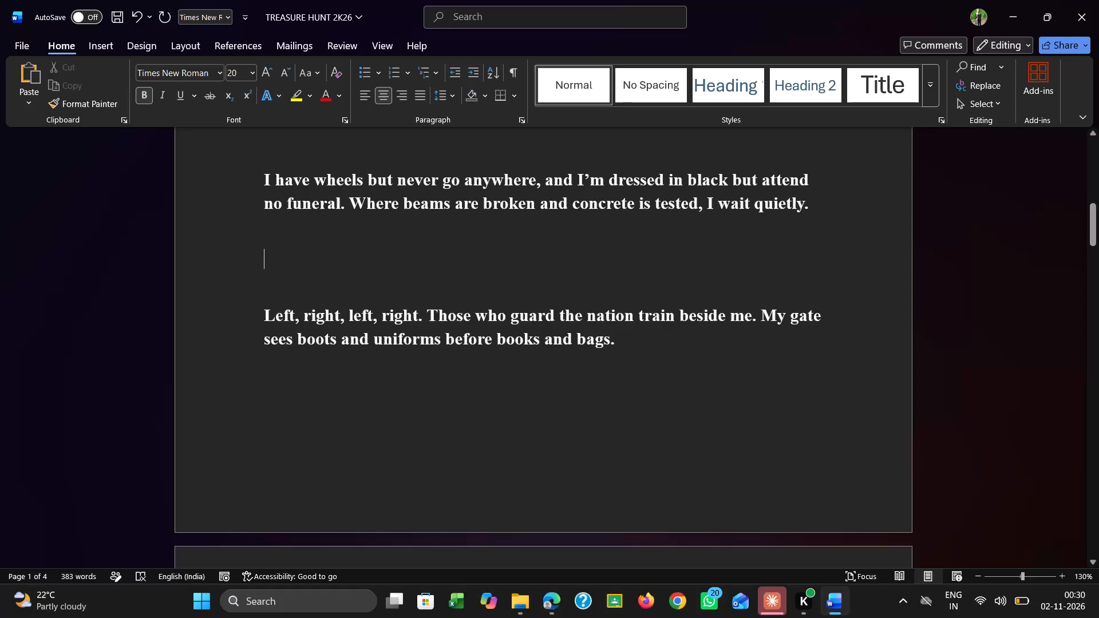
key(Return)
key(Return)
Remove four blank lines above the riddle starting "Vehicles go round and round me" on the second page.
scroll(288, 280, up, 2)
click(275, 434)
scroll(275, 434, up, 1)
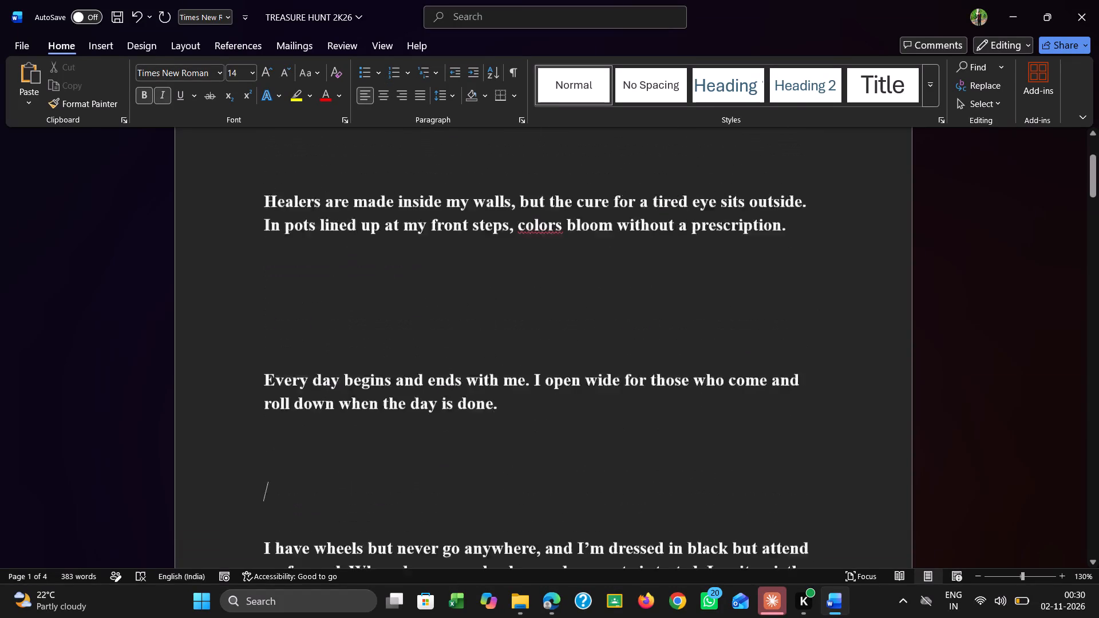
scroll(275, 434, up, 1)
scroll(275, 434, down, 6)
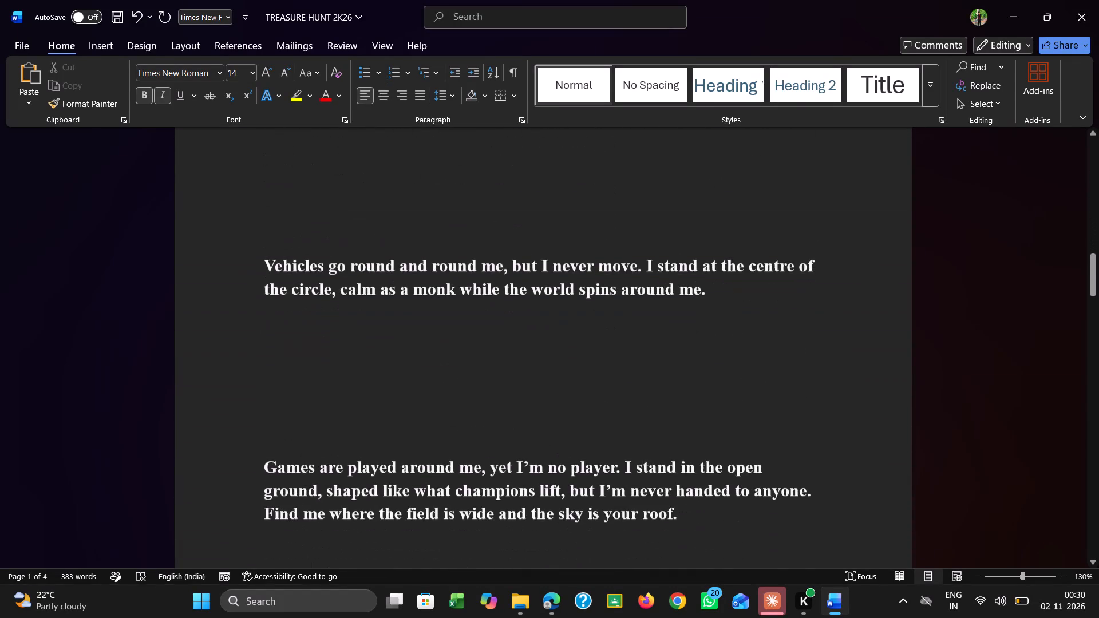
scroll(275, 434, down, 1)
click(309, 200)
scroll(309, 200, up, 1)
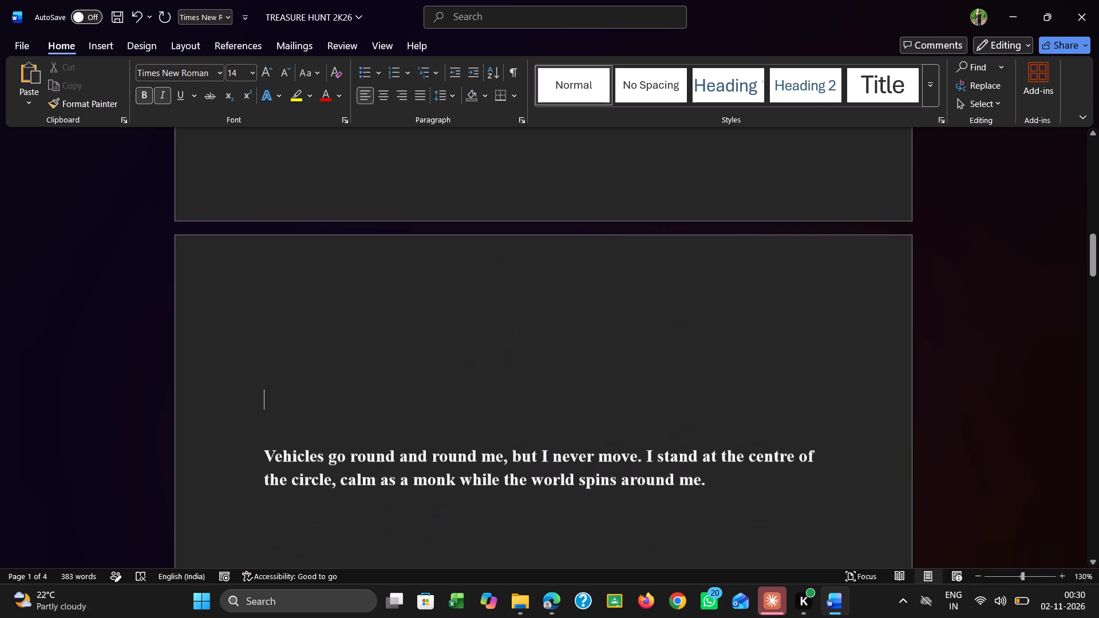
scroll(309, 200, up, 1)
key(BackSpace)
key(BackSpace)
key(BackSpace)
key(BackSpace)
Add two blank lines above the riddle starting "I'm lit by lamps" so it starts on the following page.
scroll(309, 200, up, 1)
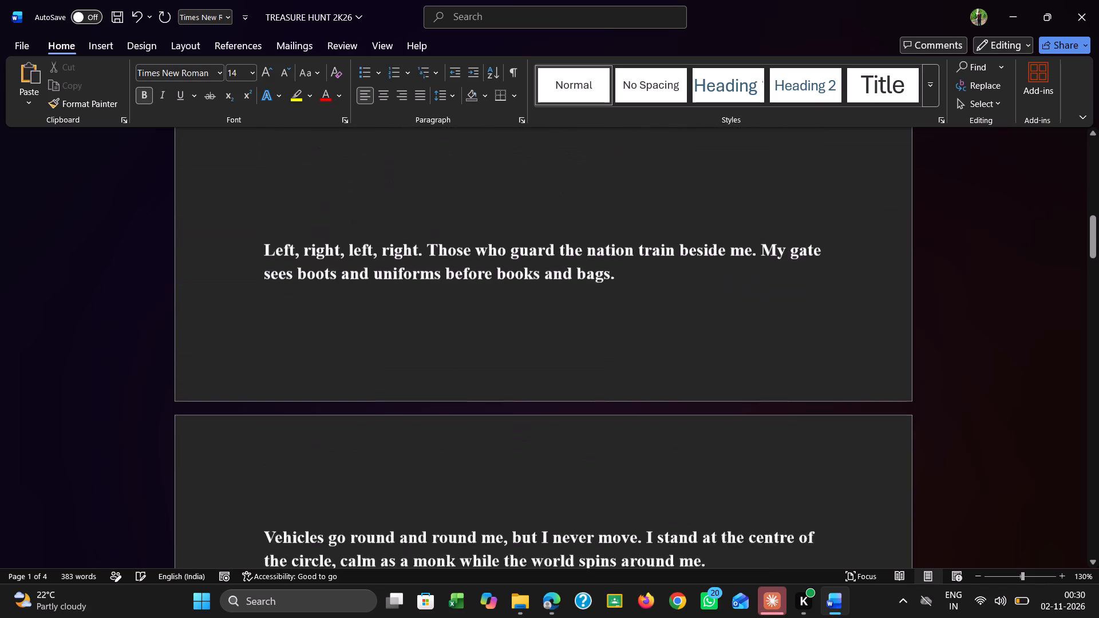
scroll(309, 200, up, 1)
scroll(309, 200, down, 3)
scroll(230, 445, down, 3)
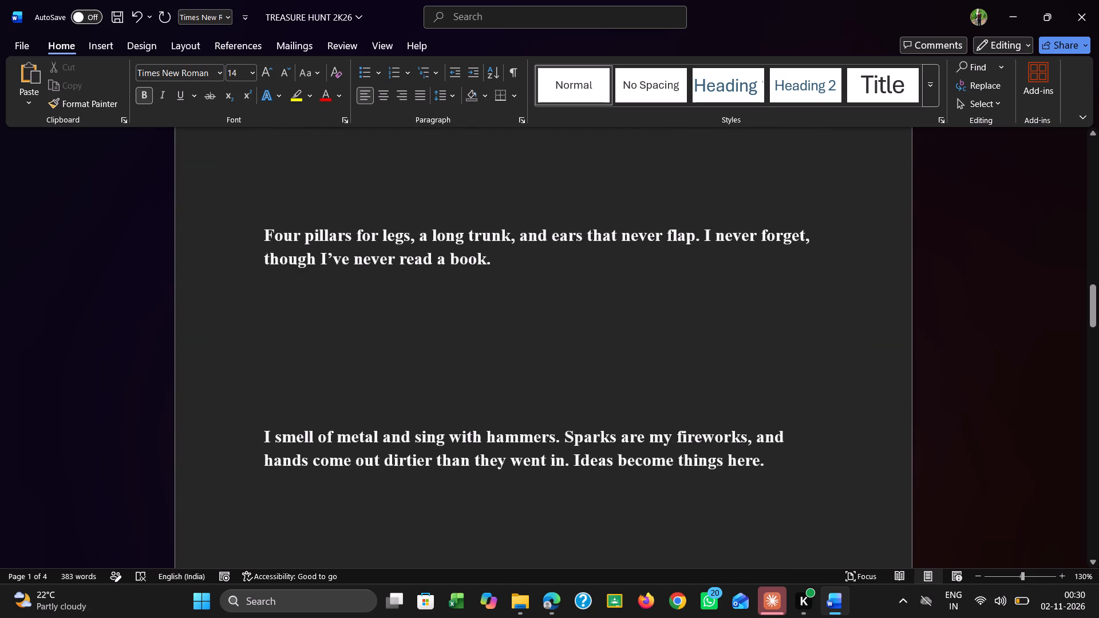
scroll(230, 445, down, 2)
scroll(317, 375, down, 1)
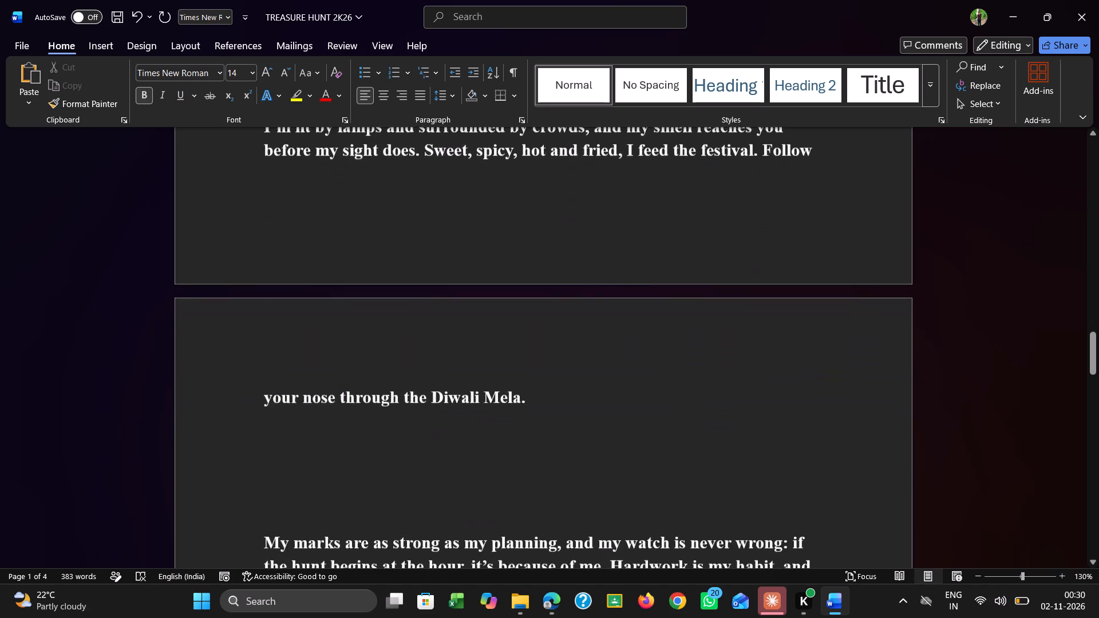
scroll(317, 375, down, 1)
scroll(317, 375, up, 2)
click(321, 339)
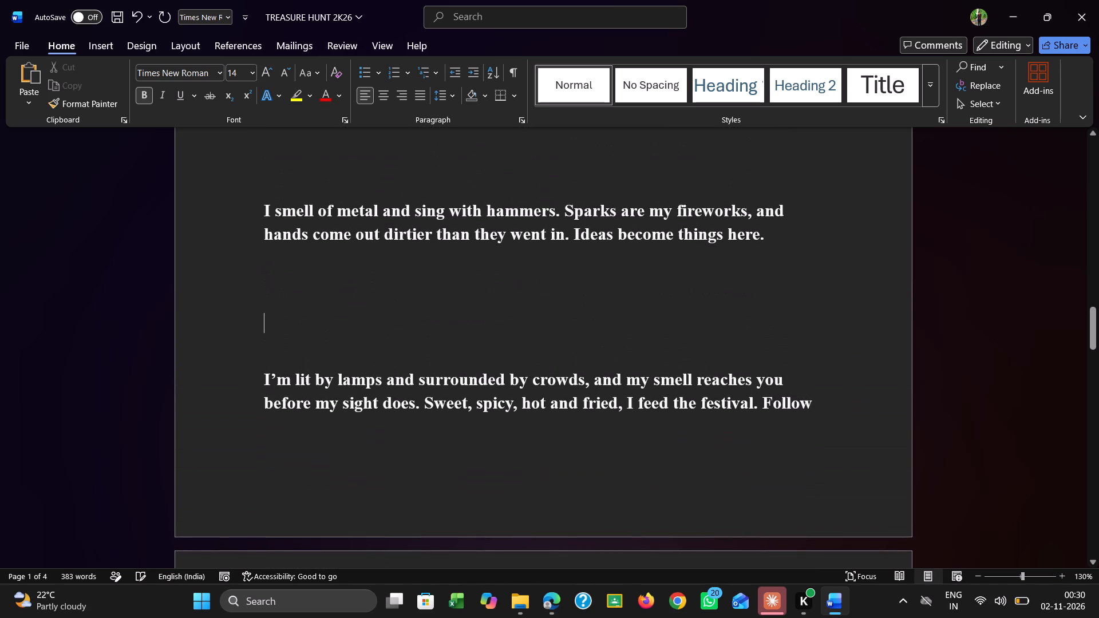
key(Return)
key(Return)
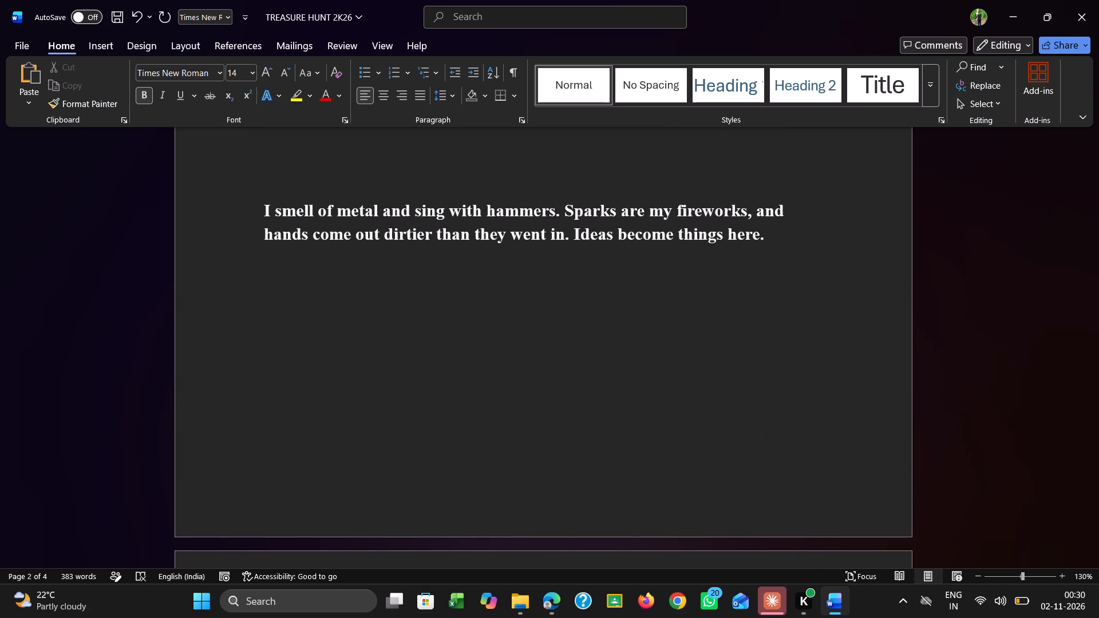
Add one blank line above the riddle starting "I smell of metal".
click(305, 175)
key(Return)
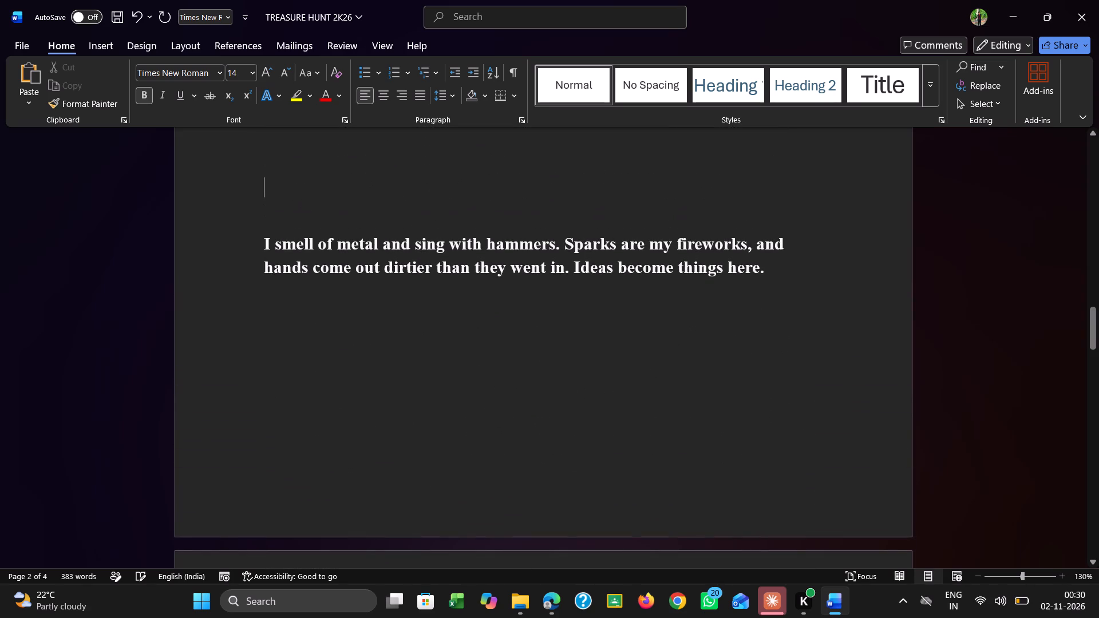
Trim the gap below the riddle starting "I smell of metal" by one blank line.
click(307, 409)
key(BackSpace)
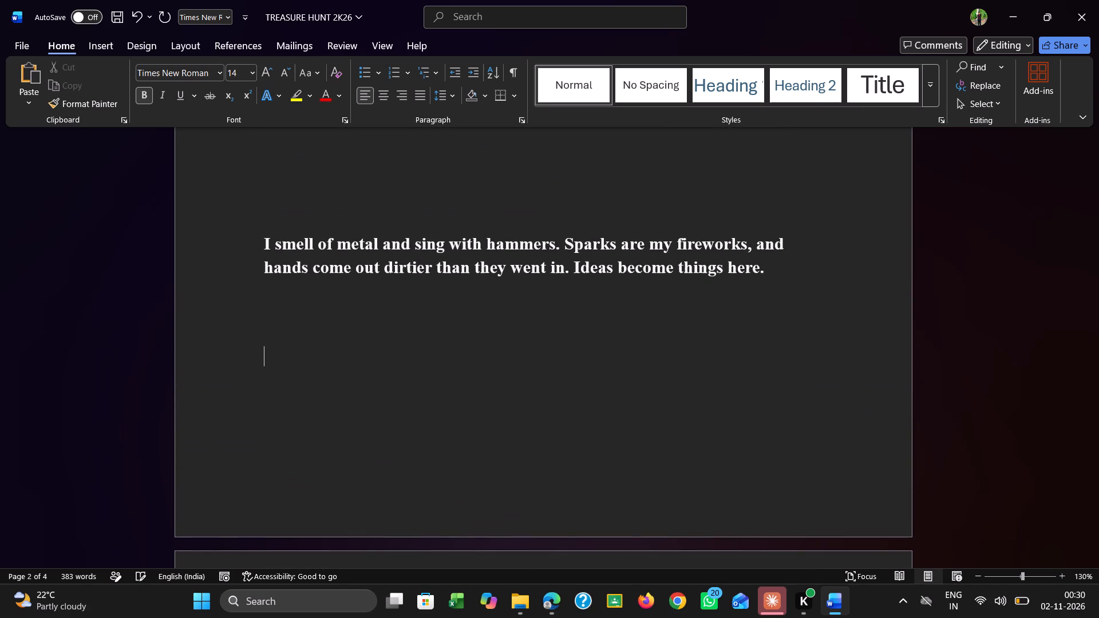
key(BackSpace)
key(Return)
Widen the gap between the riddles starting "Games are played" and "Four pillars for legs" by one blank line.
scroll(307, 409, up, 1)
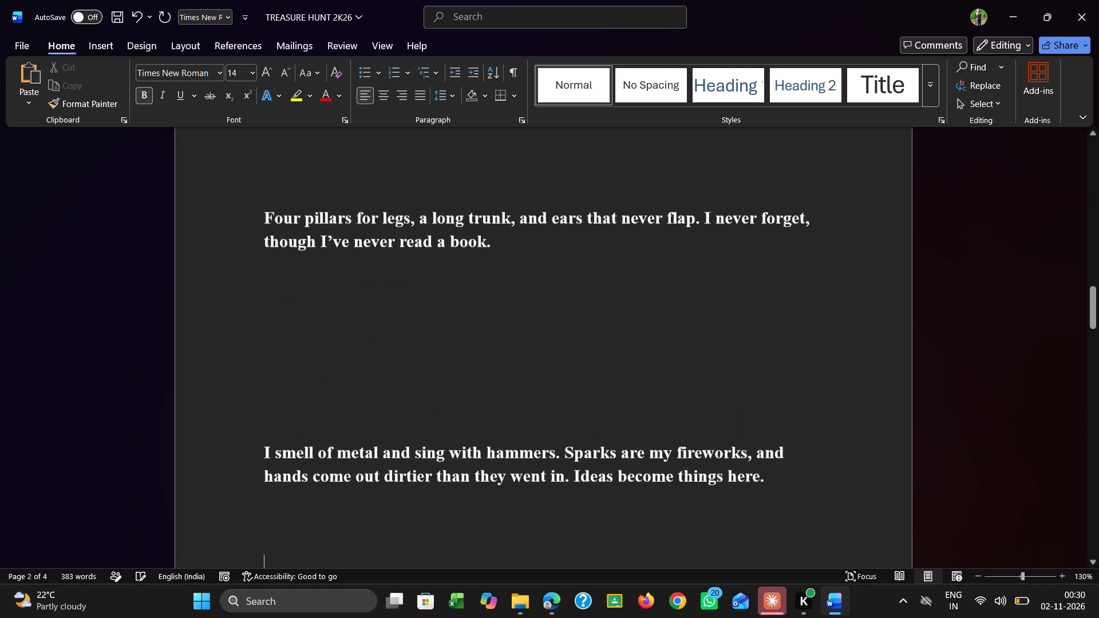
scroll(214, 485, up, 1)
click(343, 454)
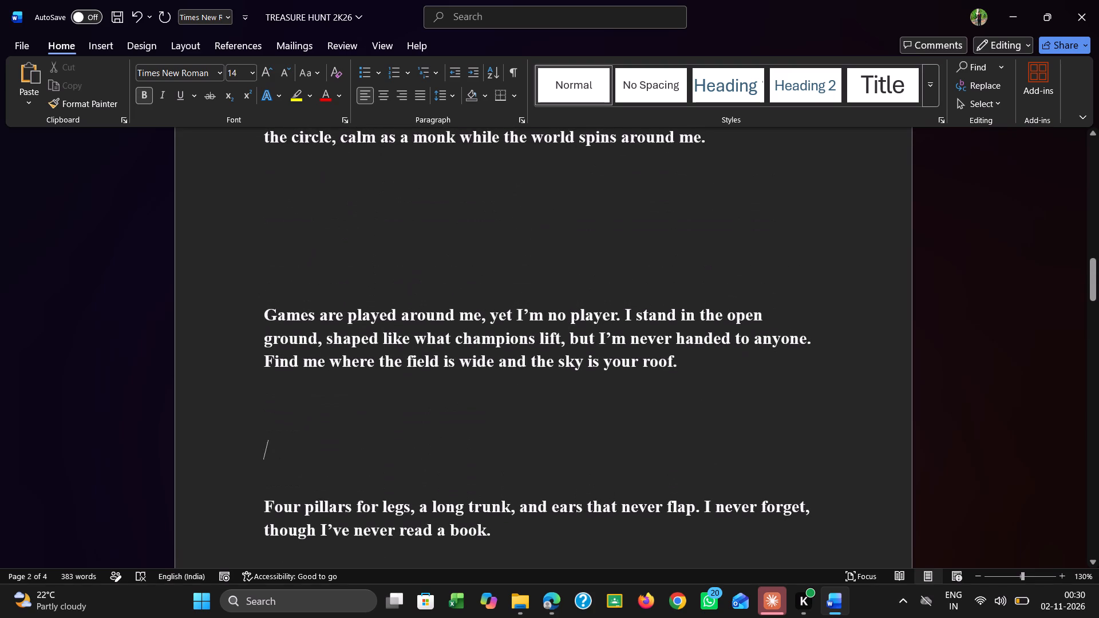
key(BackSpace)
key(Return)
key(Return)
scroll(343, 454, down, 1)
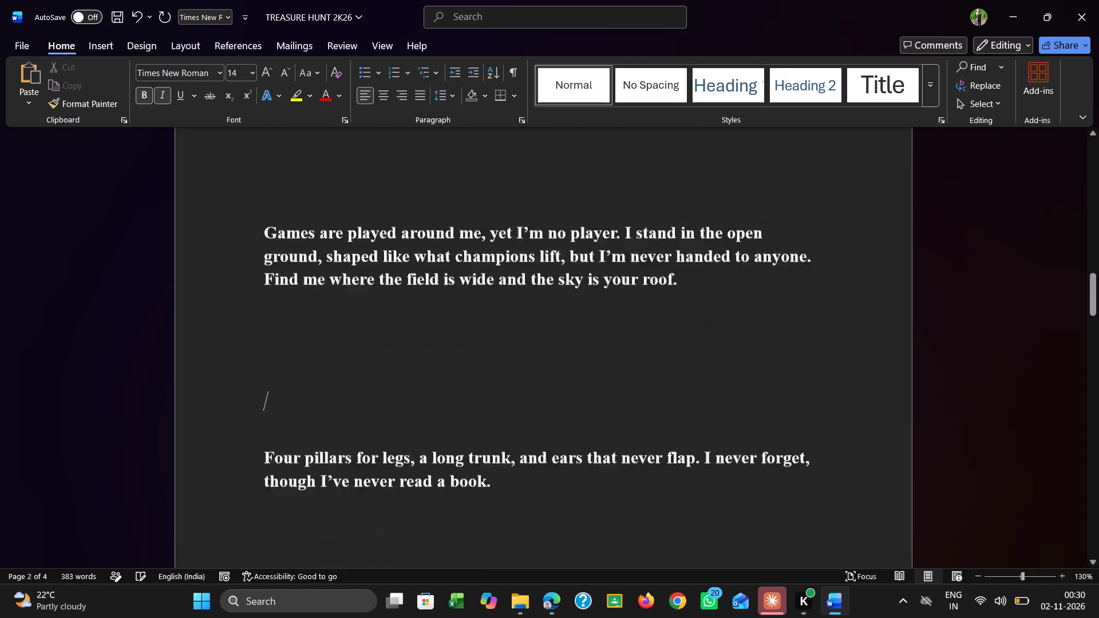
Trim the gap between the riddles starting "Four pillars for legs" and "I smell of metal" by one blank line.
scroll(343, 454, down, 1)
click(303, 359)
key(BackSpace)
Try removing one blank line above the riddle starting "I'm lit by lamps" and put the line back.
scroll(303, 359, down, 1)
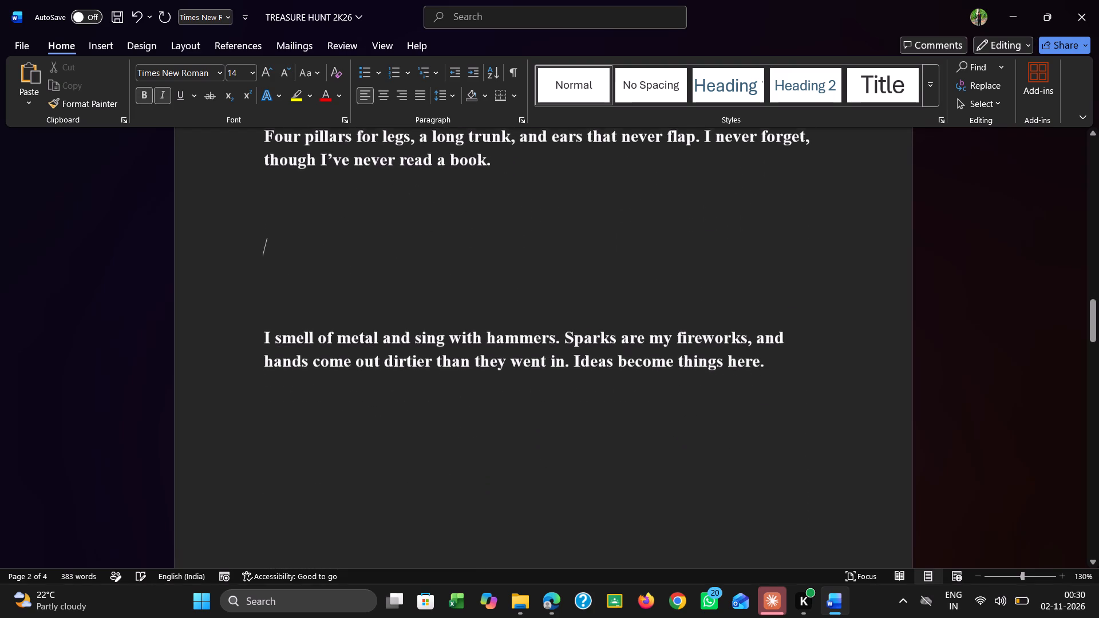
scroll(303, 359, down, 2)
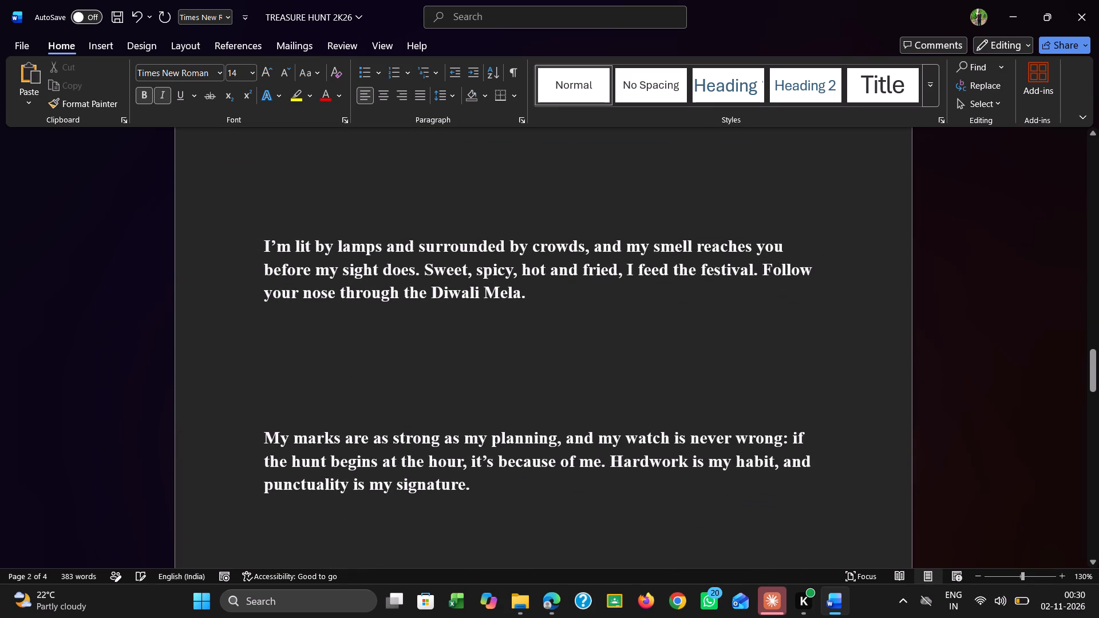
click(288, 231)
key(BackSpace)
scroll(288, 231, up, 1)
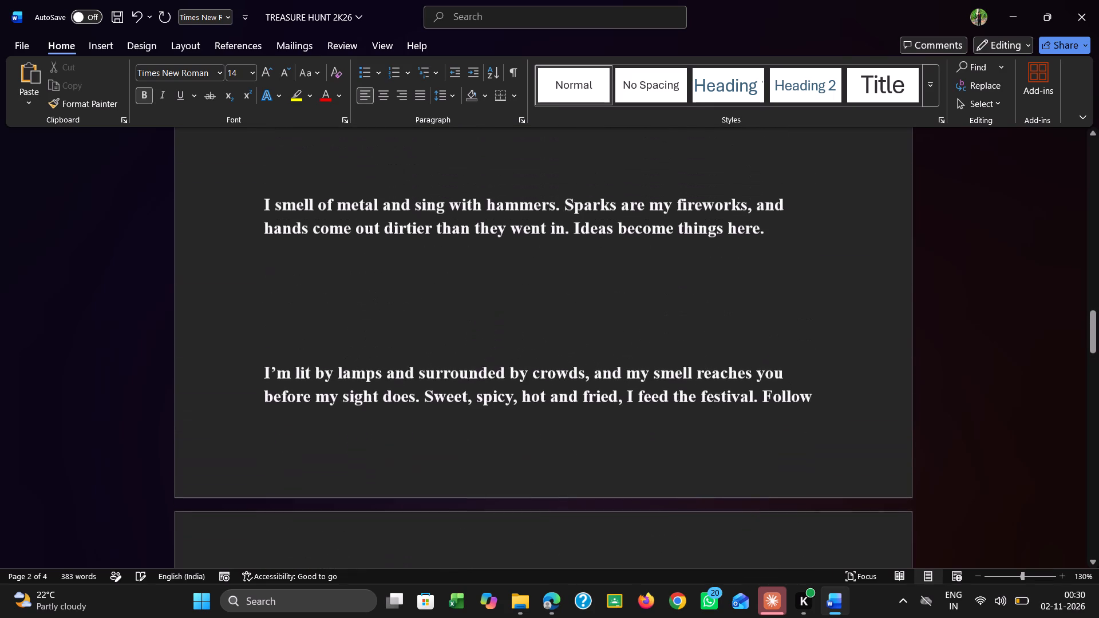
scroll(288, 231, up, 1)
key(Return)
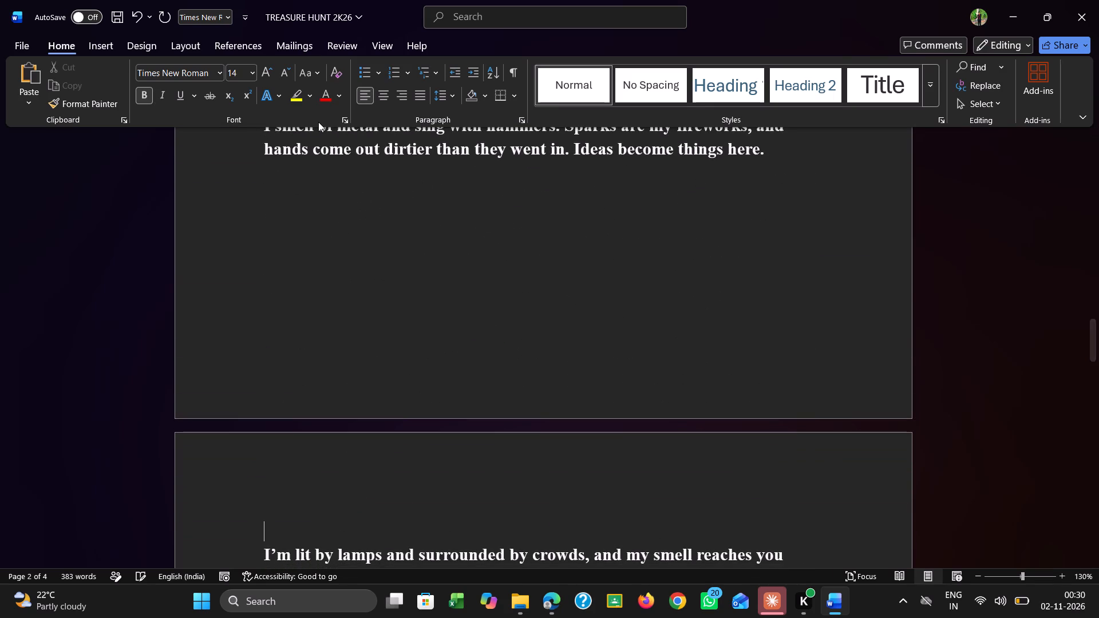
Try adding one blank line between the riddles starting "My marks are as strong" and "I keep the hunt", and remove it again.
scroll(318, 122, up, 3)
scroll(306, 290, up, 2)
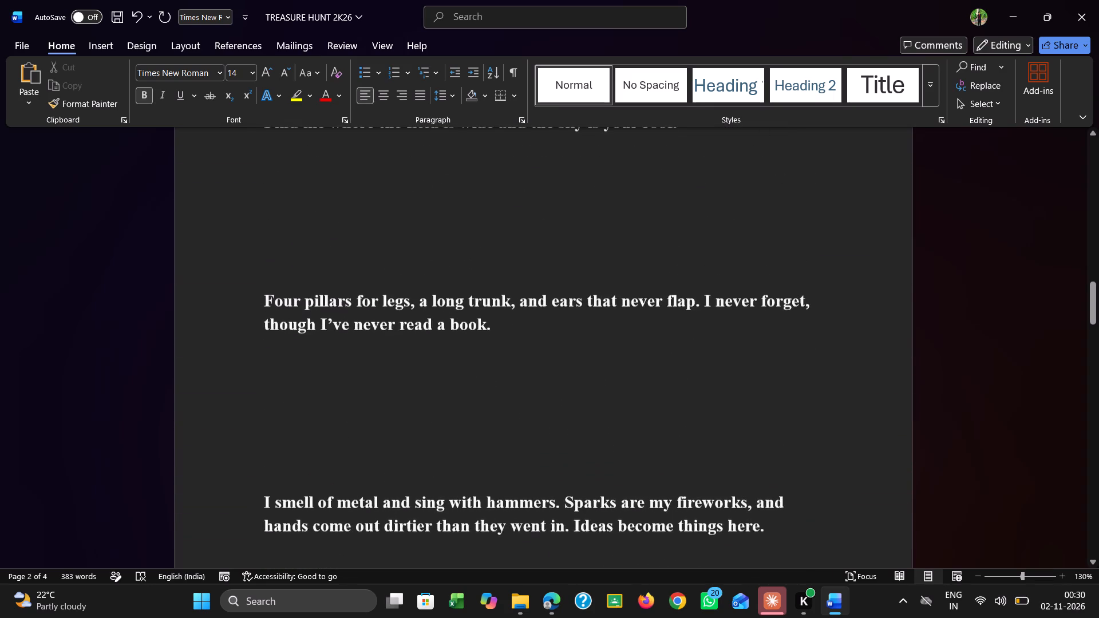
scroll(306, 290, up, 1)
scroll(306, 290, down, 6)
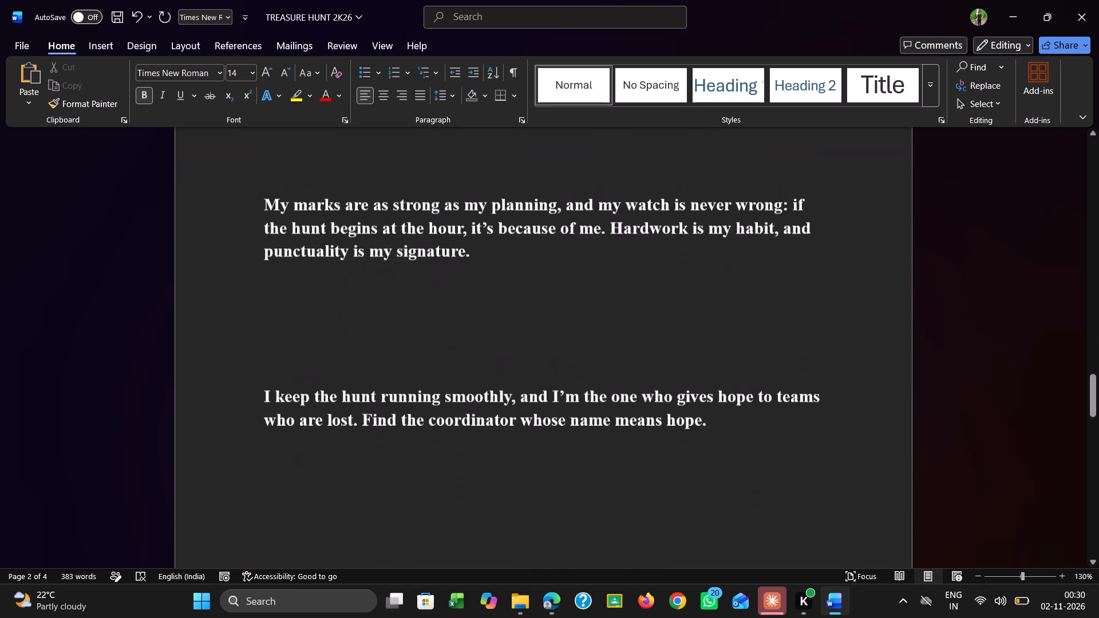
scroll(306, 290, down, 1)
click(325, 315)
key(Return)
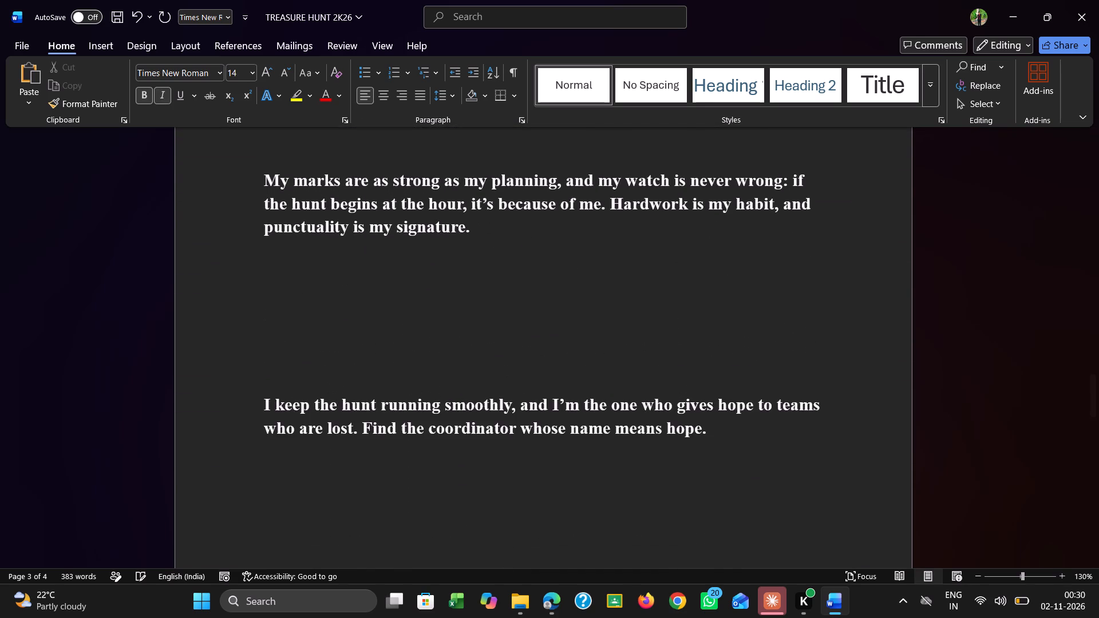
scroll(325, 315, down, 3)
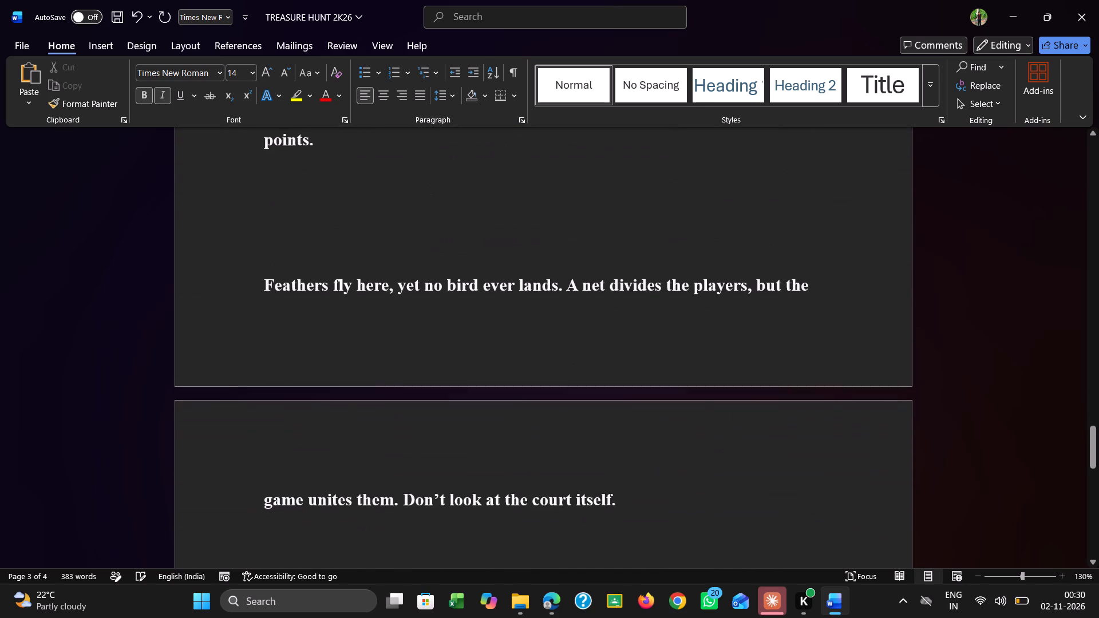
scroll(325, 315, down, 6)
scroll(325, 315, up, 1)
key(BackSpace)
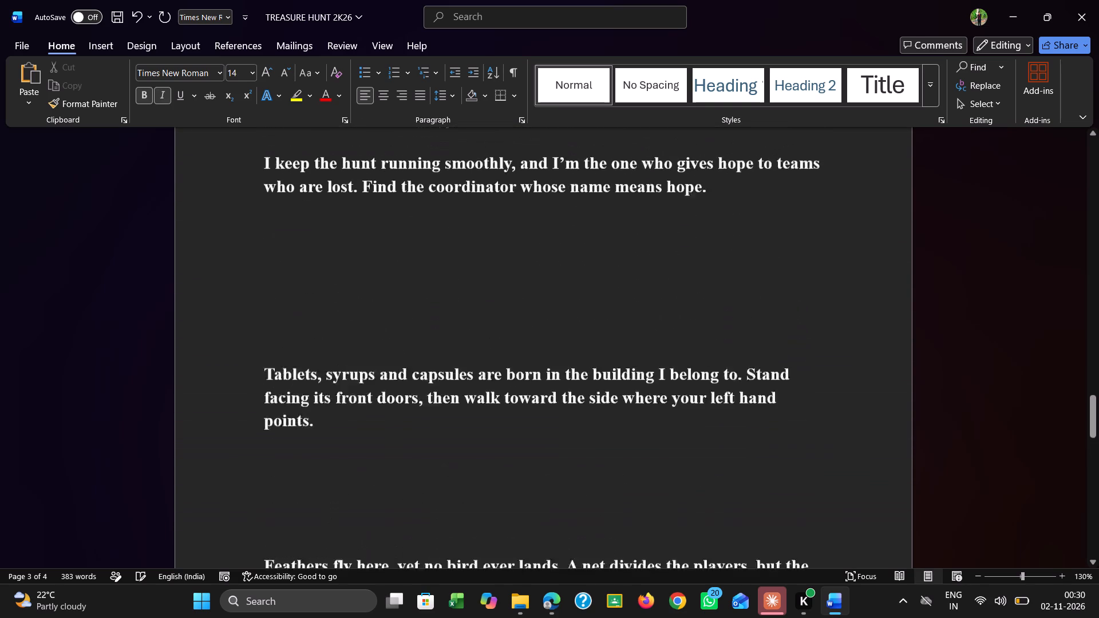
Remove three blank lines between the riddles starting "I smell of metal" and "I'm lit by lamps".
scroll(325, 315, up, 2)
scroll(325, 315, down, 11)
scroll(325, 315, up, 2)
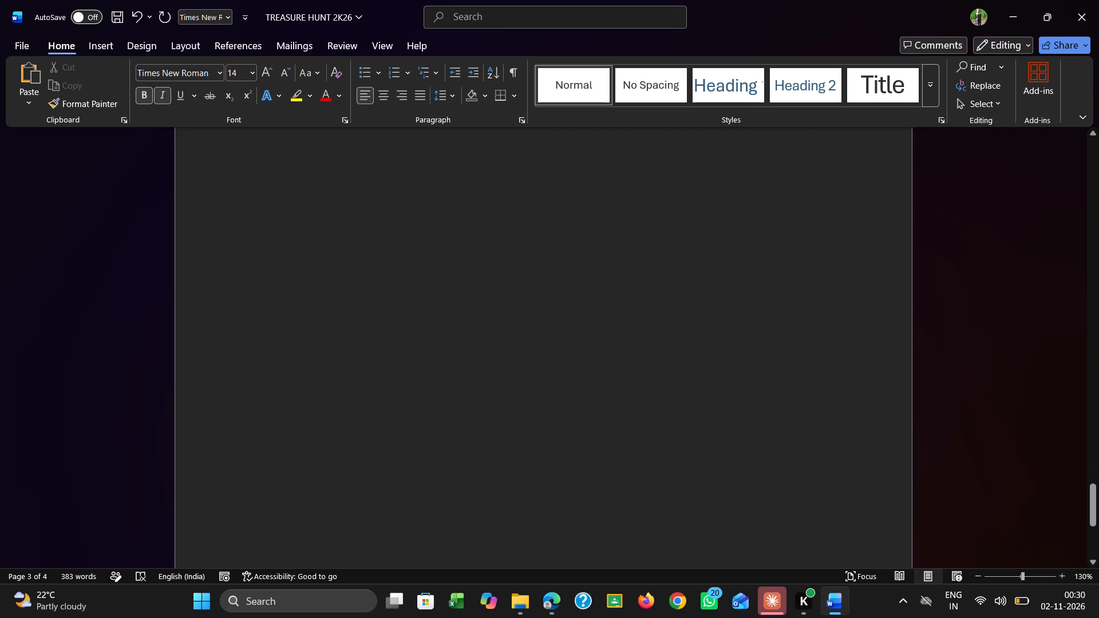
scroll(325, 315, up, 6)
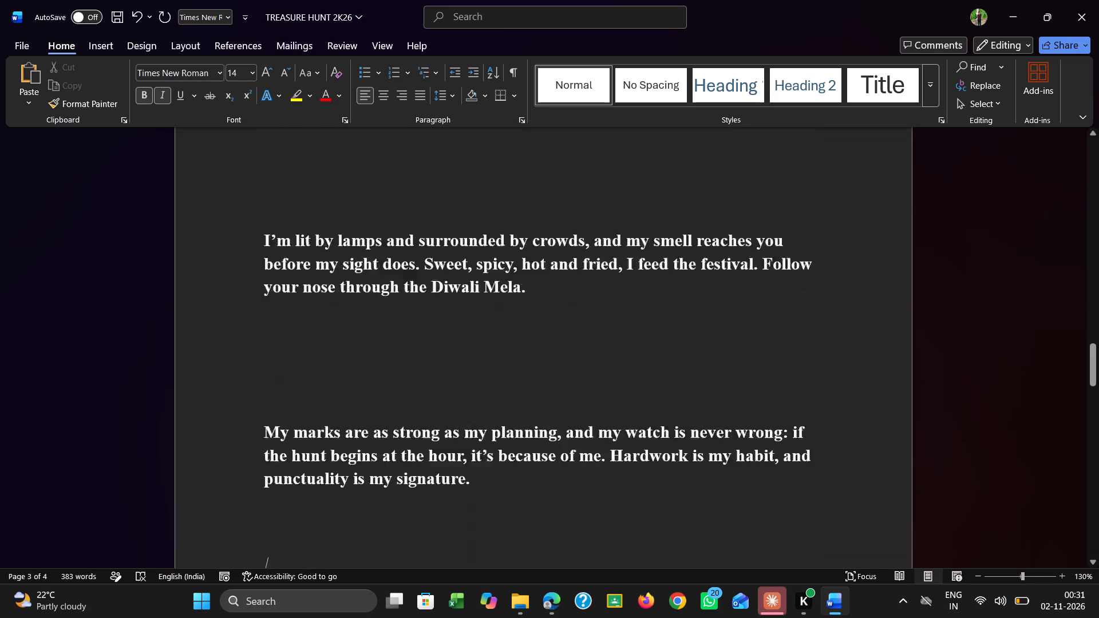
scroll(325, 315, up, 2)
click(312, 290)
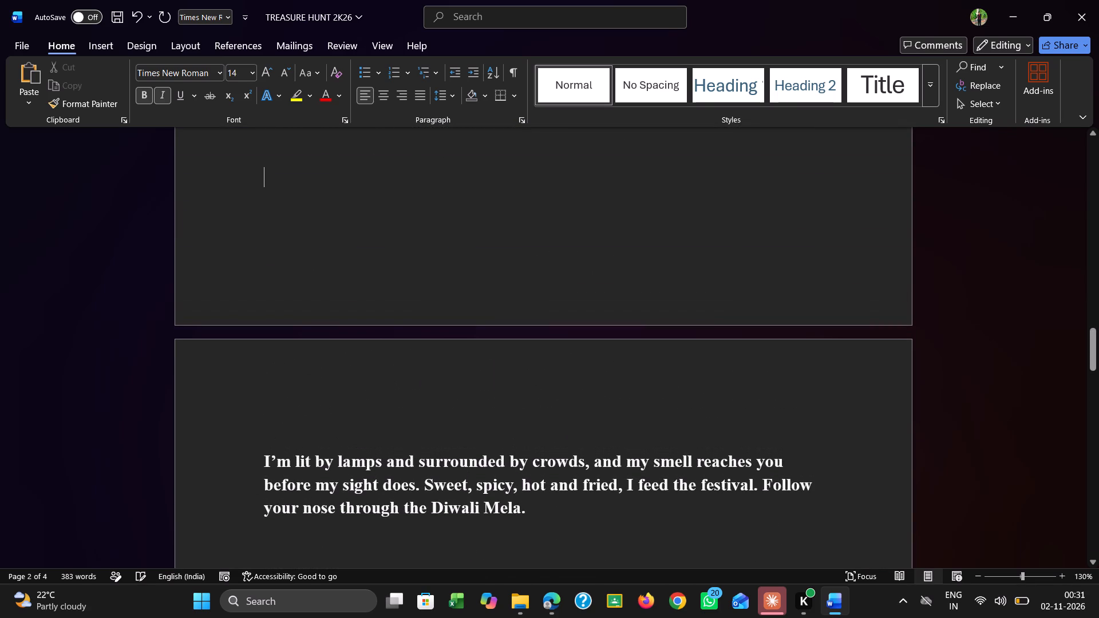
key(BackSpace)
scroll(312, 290, up, 1)
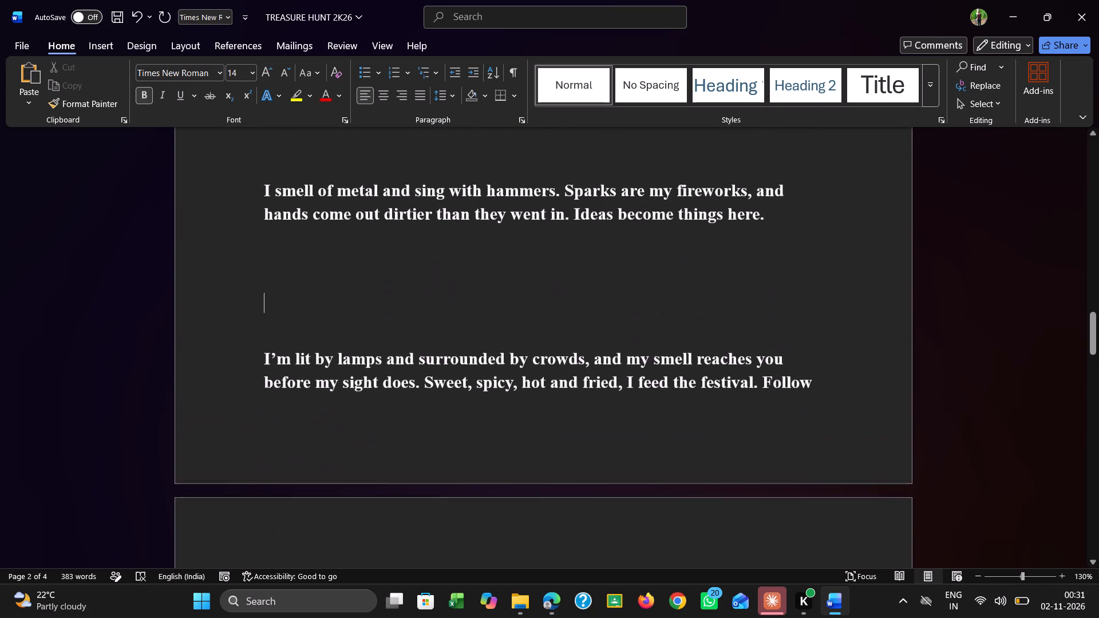
key(BackSpace)
key(BackSpace)
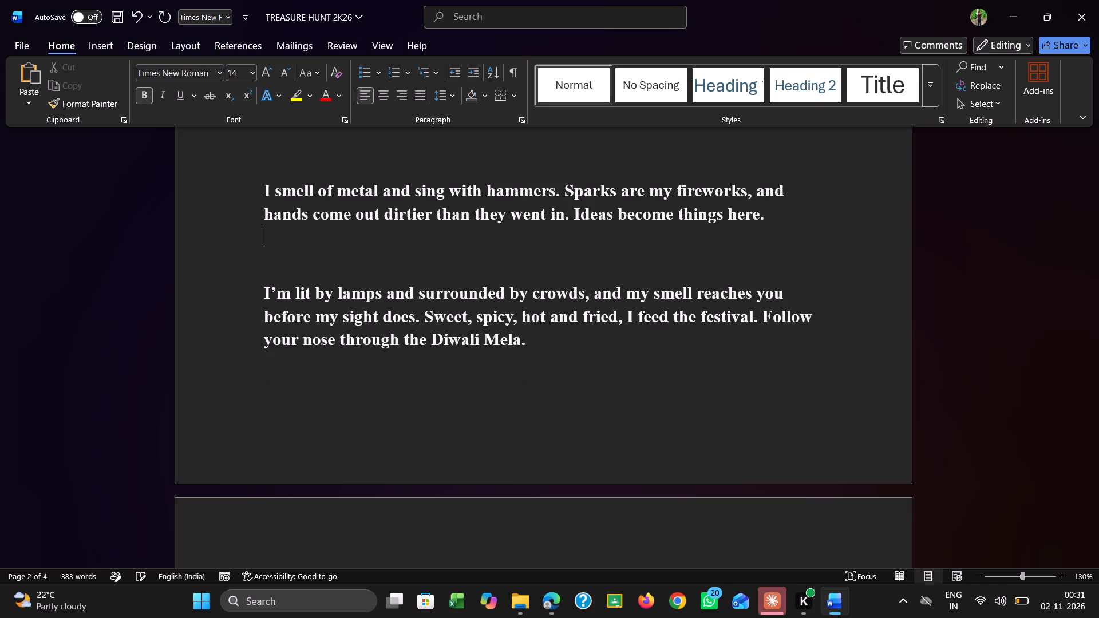
Trim the gap between the riddles starting "Four pillars for legs" and "I smell of metal" by two blank lines.
scroll(350, 298, up, 2)
click(306, 379)
key(BackSpace)
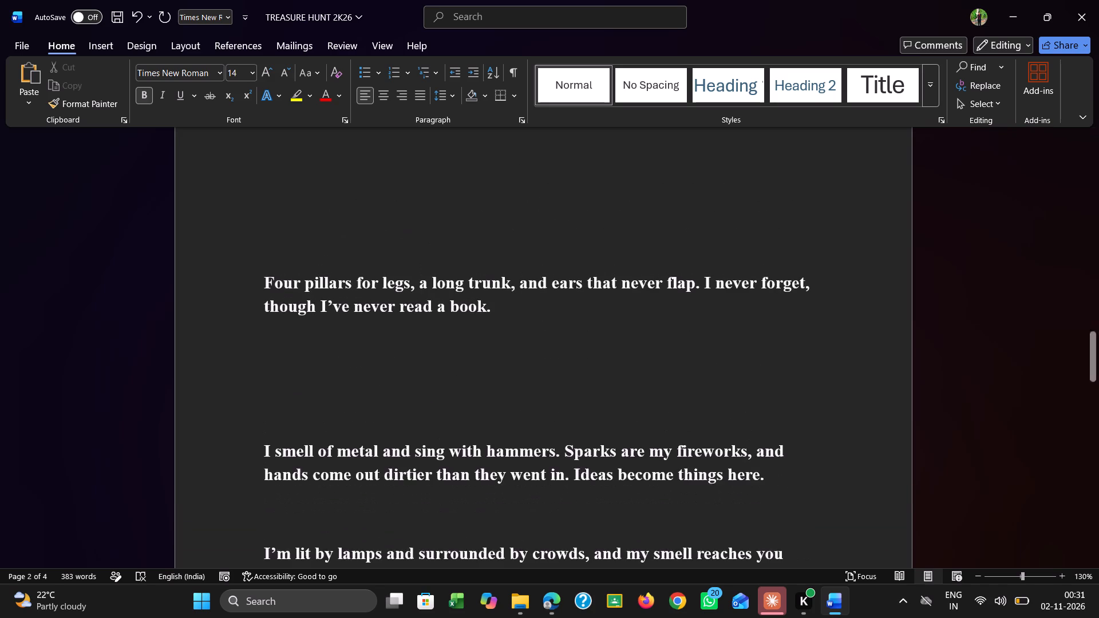
key(BackSpace)
Add two blank lines above the riddle starting "I'm lit by lamps".
click(285, 515)
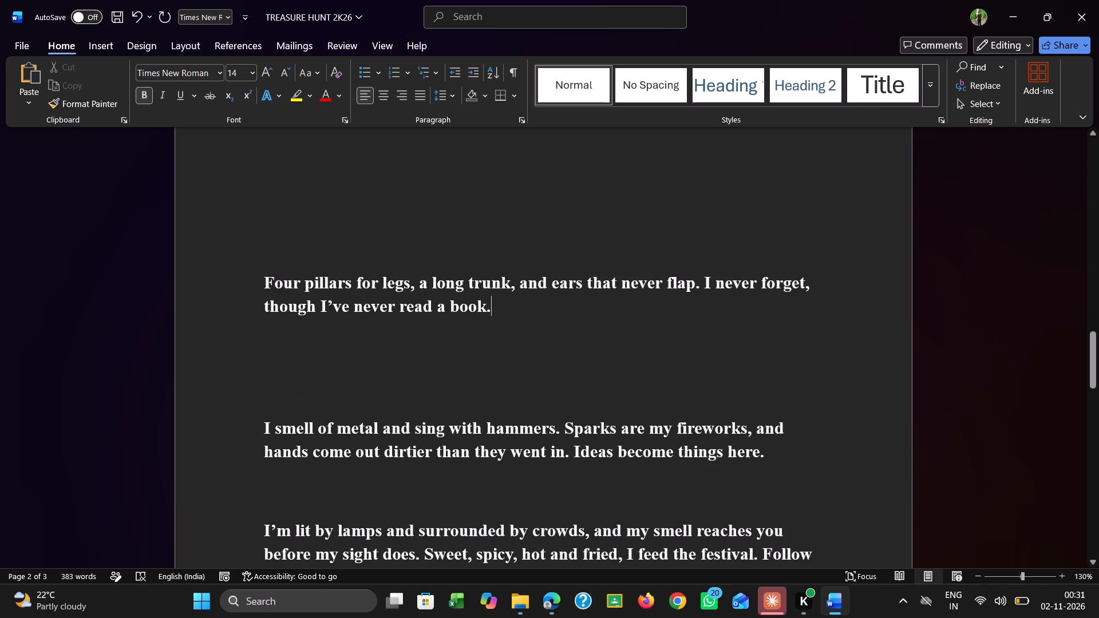
key(Return)
key(Return)
Check the spacing of the earlier riddles, from "Four pillars for legs" back to "I have wheels".
scroll(285, 515, up, 1)
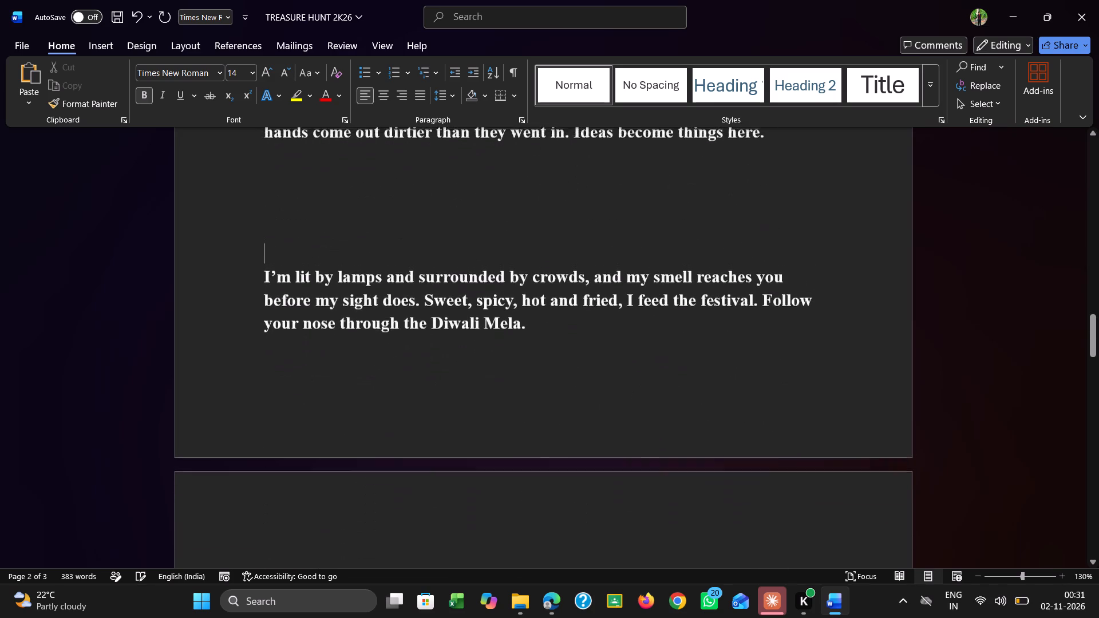
scroll(285, 515, up, 1)
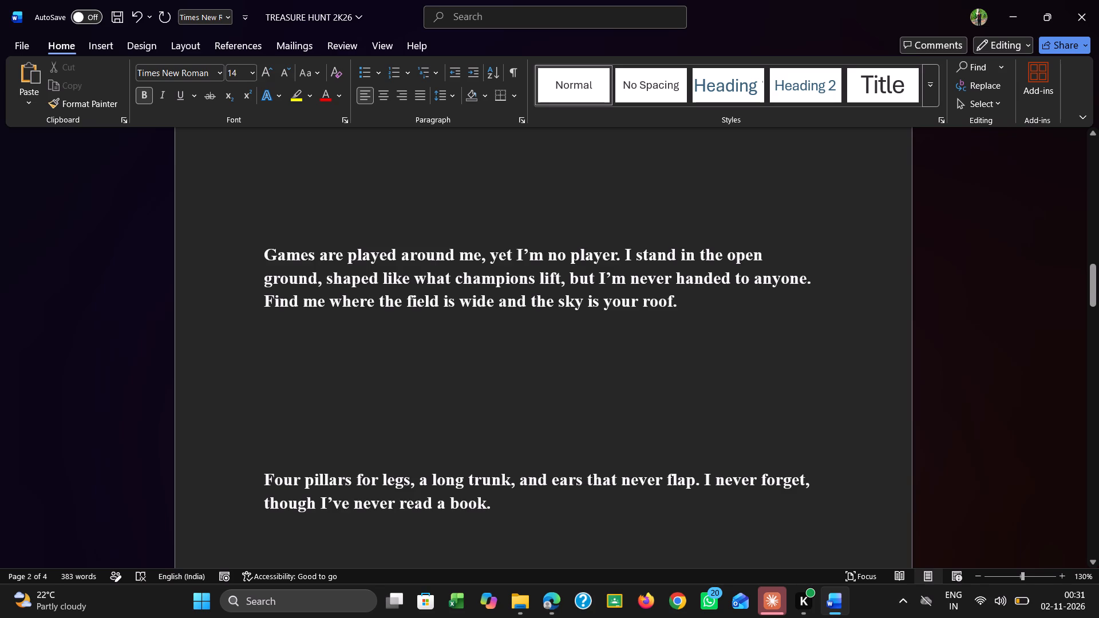
scroll(319, 436, right, 2)
scroll(319, 436, up, 1)
scroll(319, 436, right, 1)
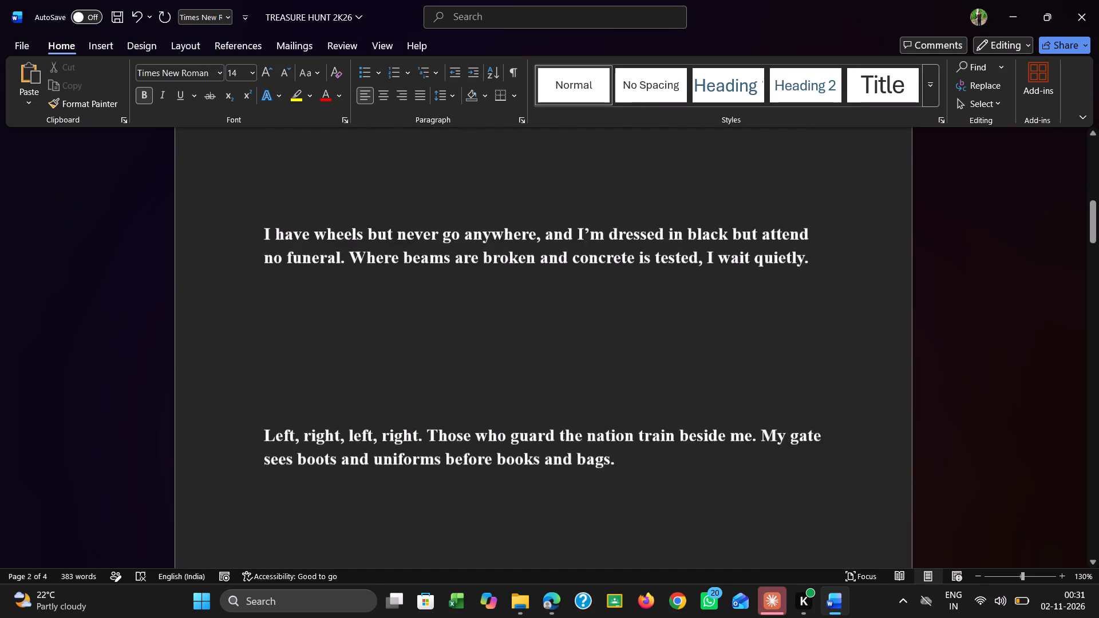
scroll(319, 436, right, 2)
Reduce the gap between the riddles starting "I'm lit by lamps" and "My marks are as strong" to two blank lines.
scroll(319, 436, down, 1)
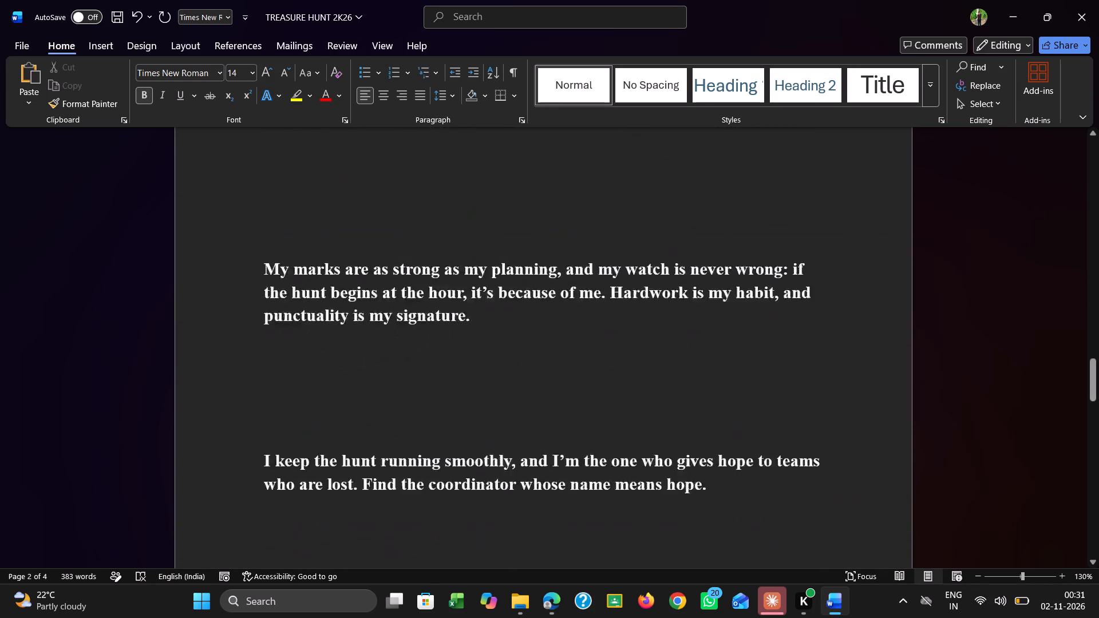
scroll(319, 436, down, 1)
scroll(319, 436, up, 1)
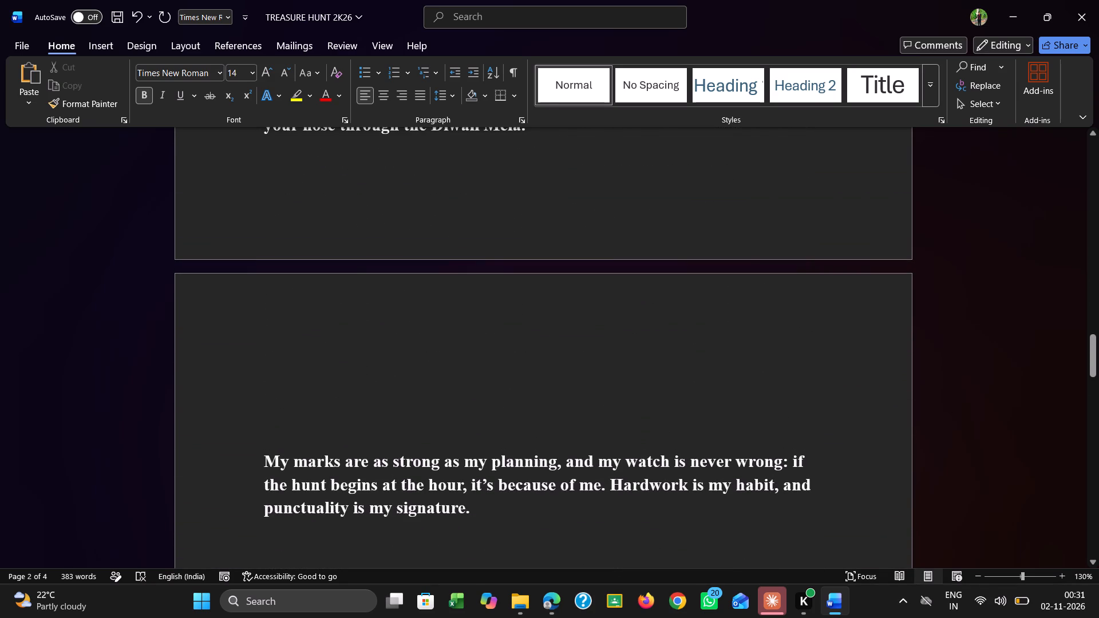
click(285, 451)
click(288, 437)
key(BackSpace)
key(BackSpace)
key(BackSpace)
key(BackSpace)
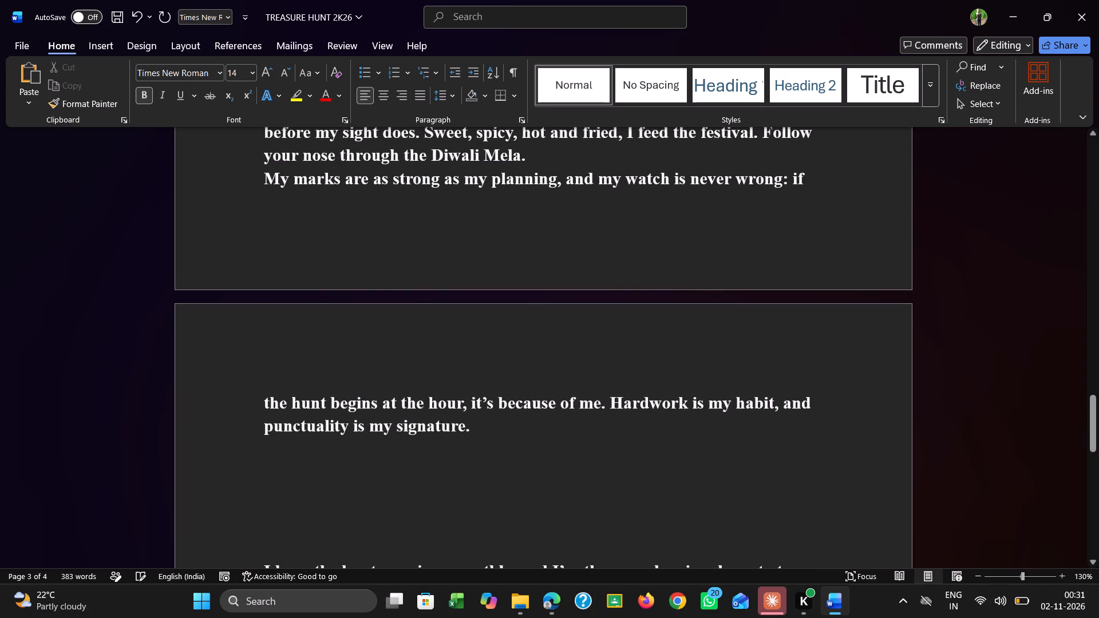
key(Return)
key(Return)
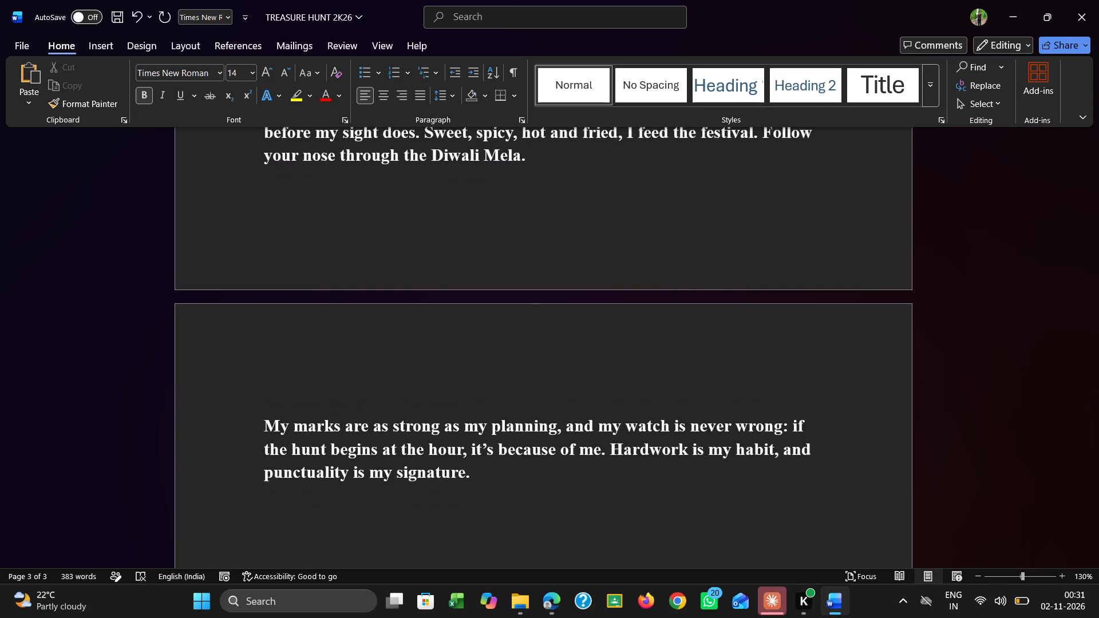
Add one blank line above the riddle starting "Feathers fly here".
scroll(288, 437, down, 4)
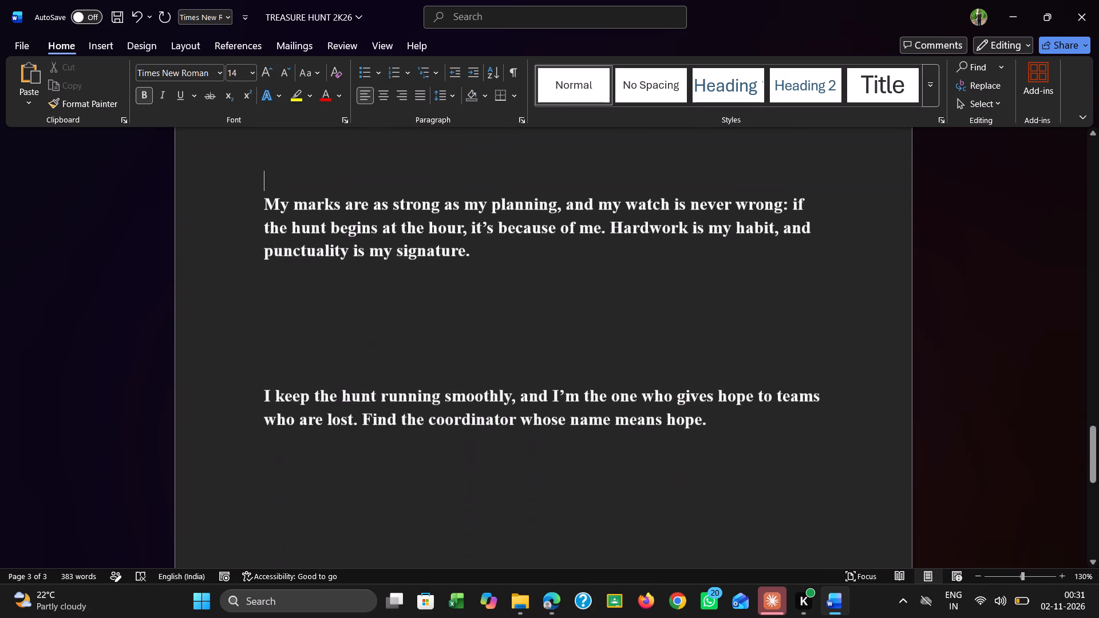
scroll(288, 437, down, 3)
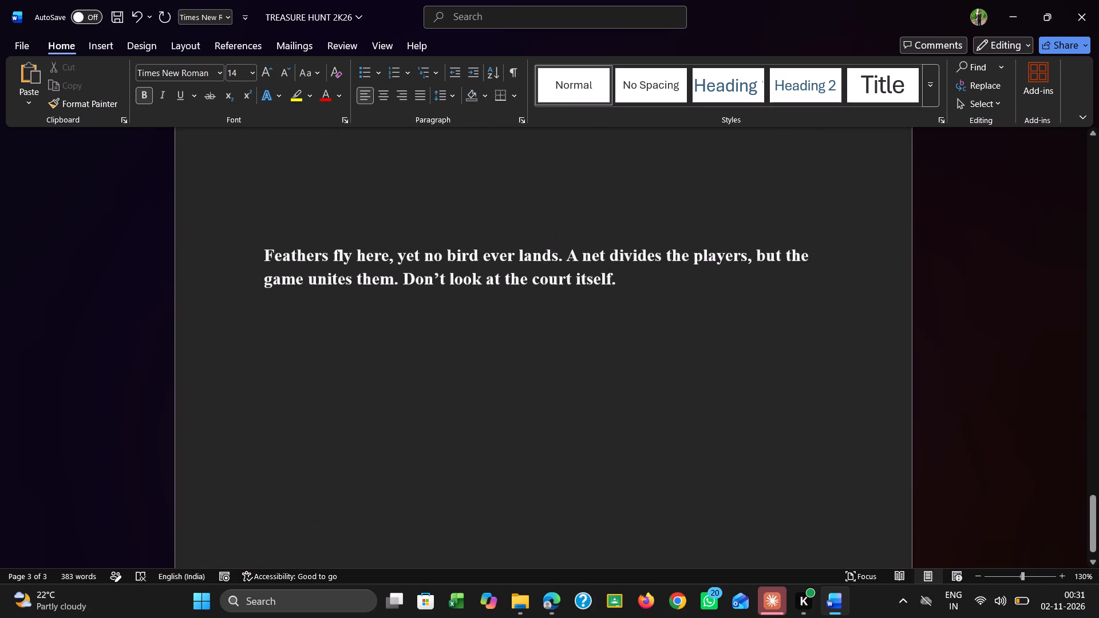
click(315, 230)
key(Return)
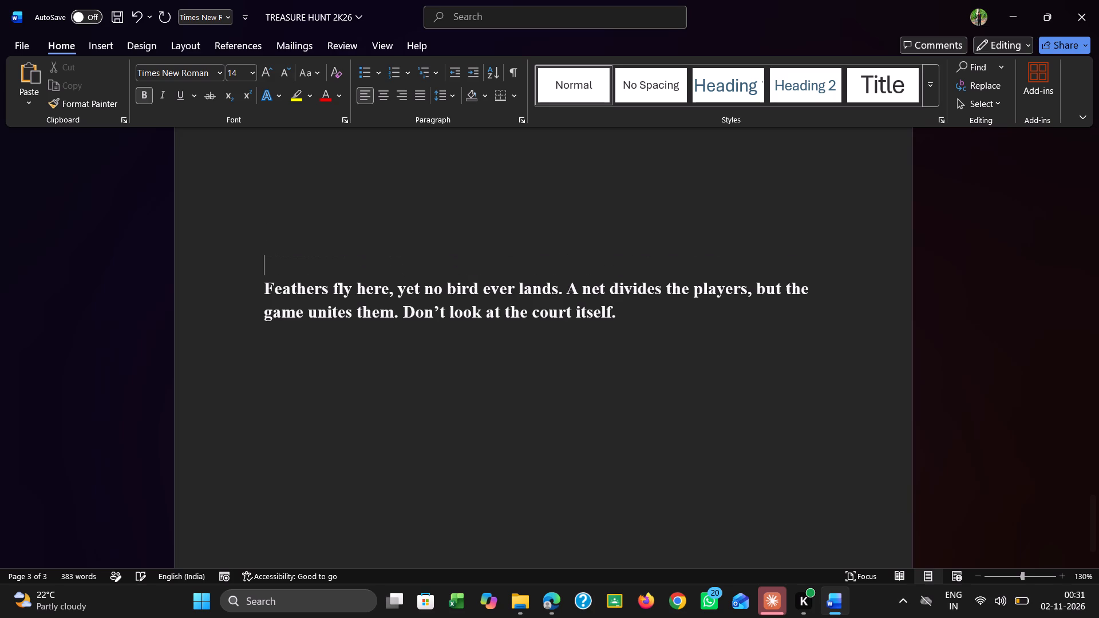
Save the document.
key(ctrl+s)
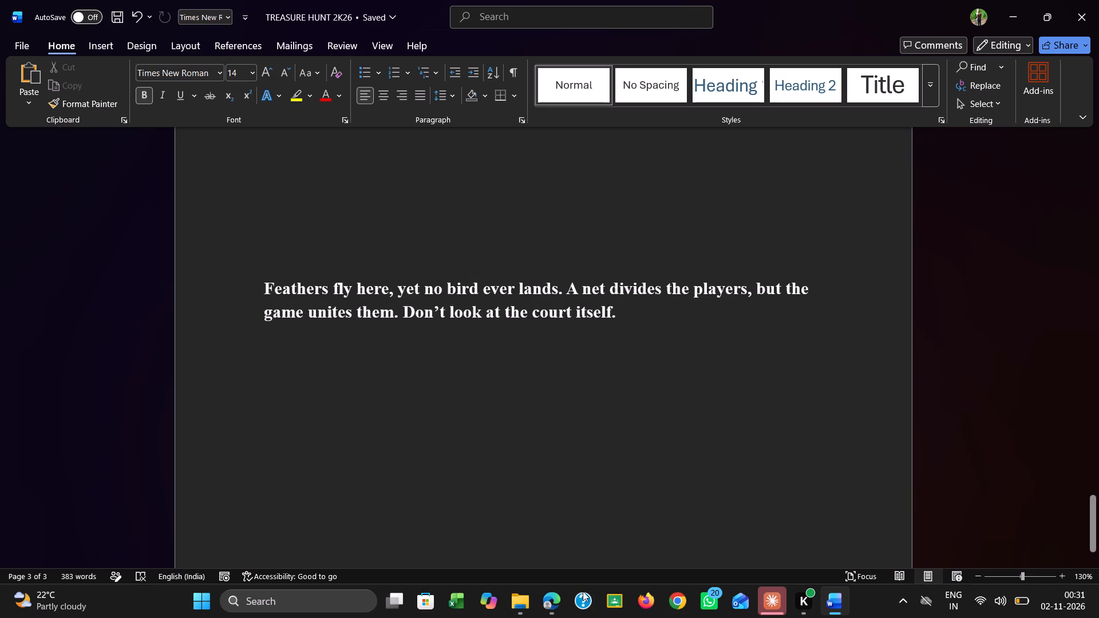
Switch to iLovePDF in Edge and convert TREASURE HUNT 2K26.docx from Word to PDF.
click(553, 607)
click(264, 4)
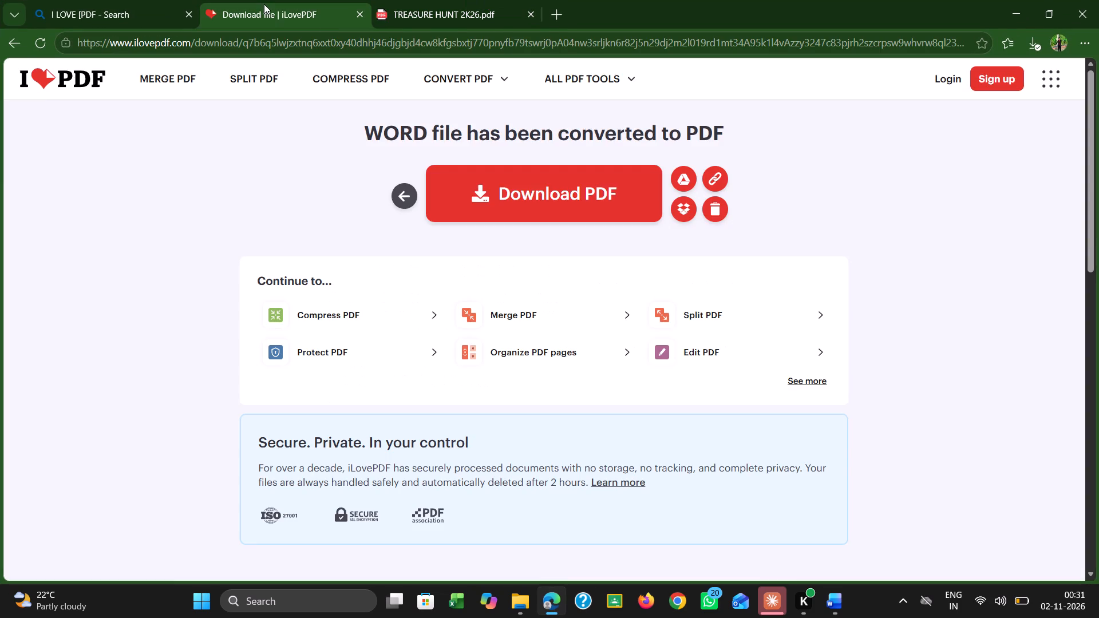
click(358, 199)
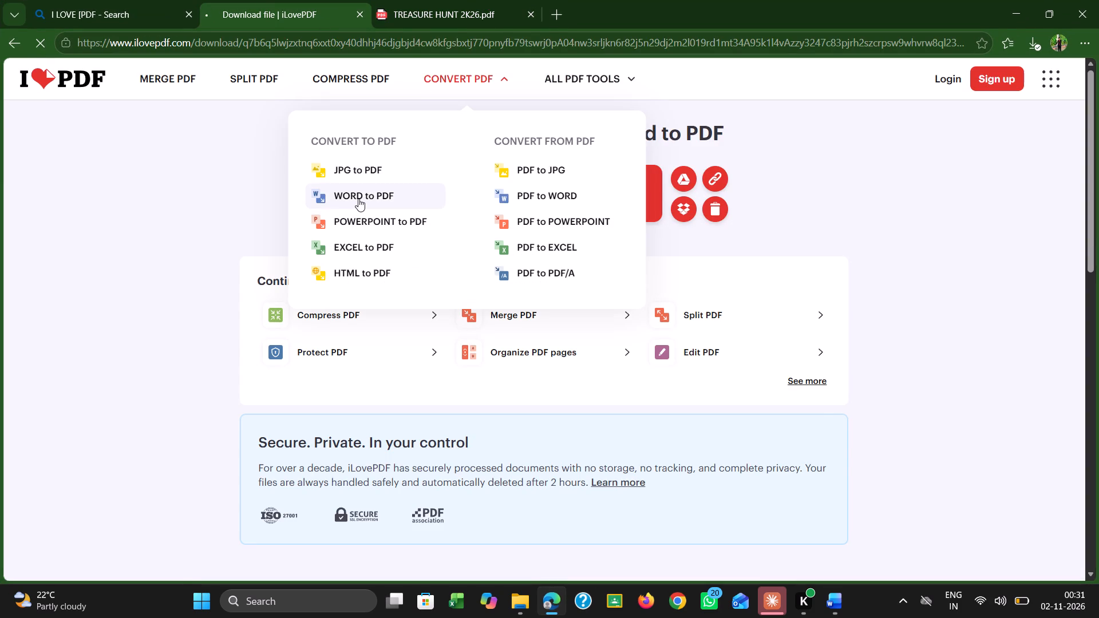
click(507, 244)
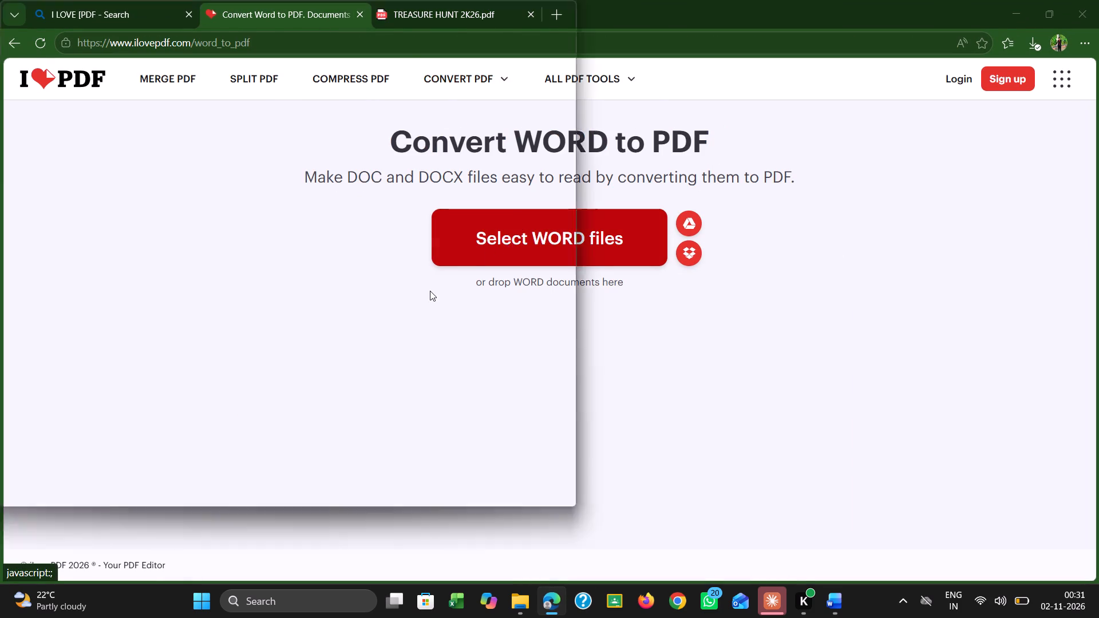
scroll(430, 291, down, 1)
double_click(216, 351)
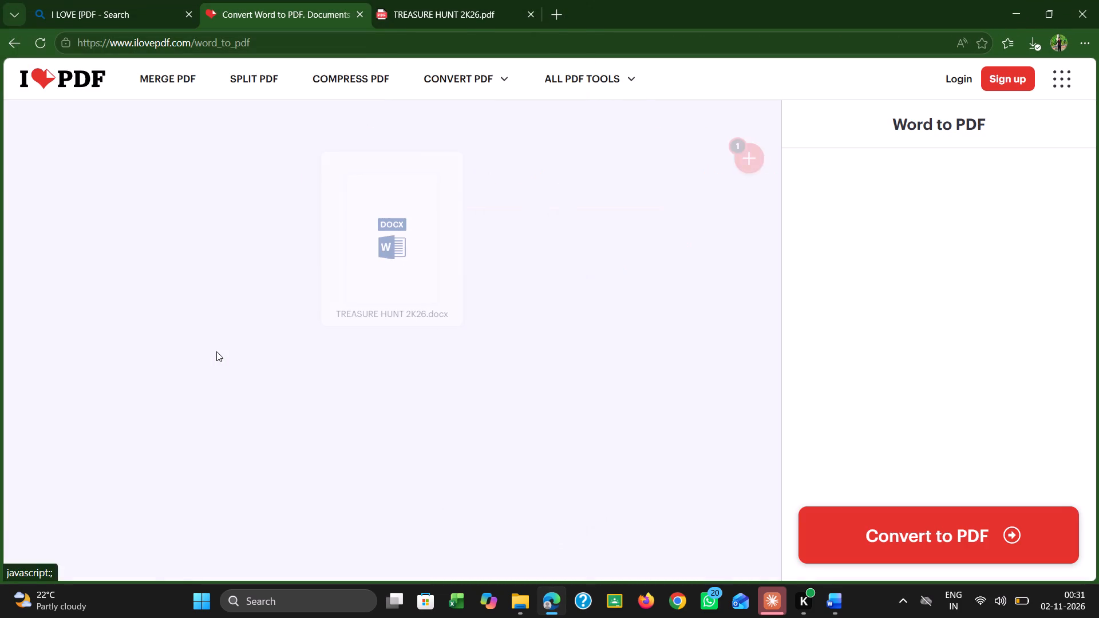
click(815, 550)
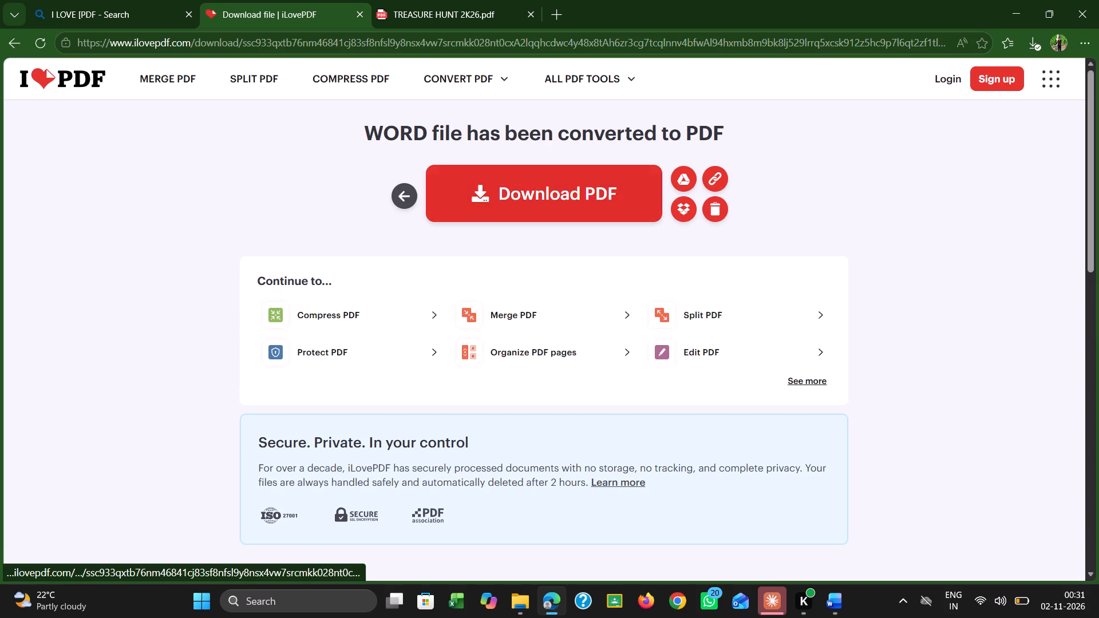
Download the converted treasure hunt PDF and open the new copy.
click(520, 217)
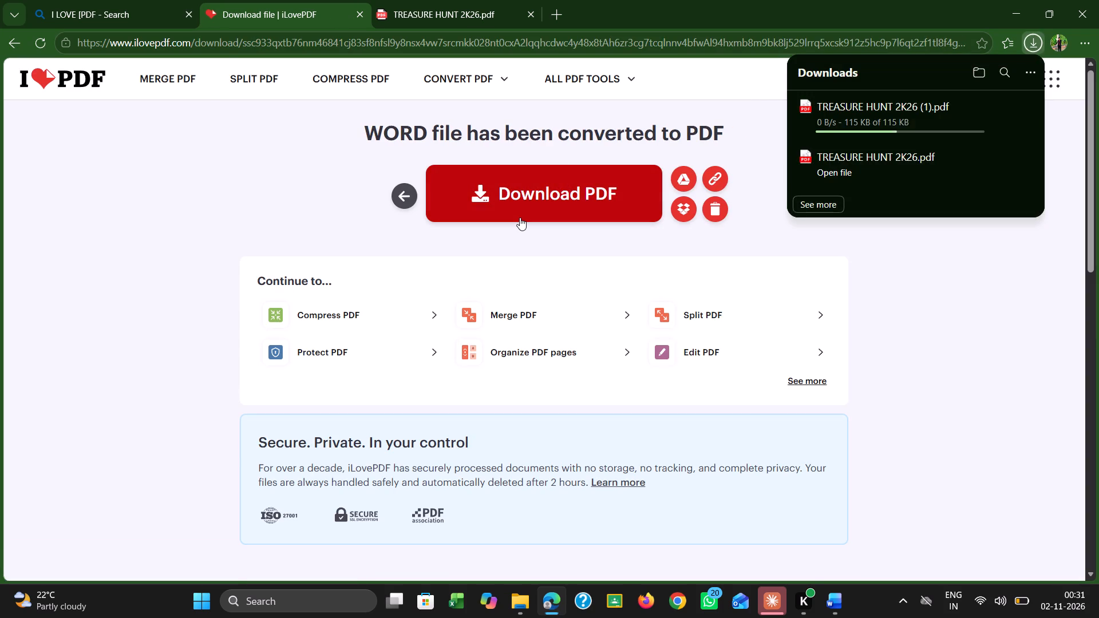
click(851, 128)
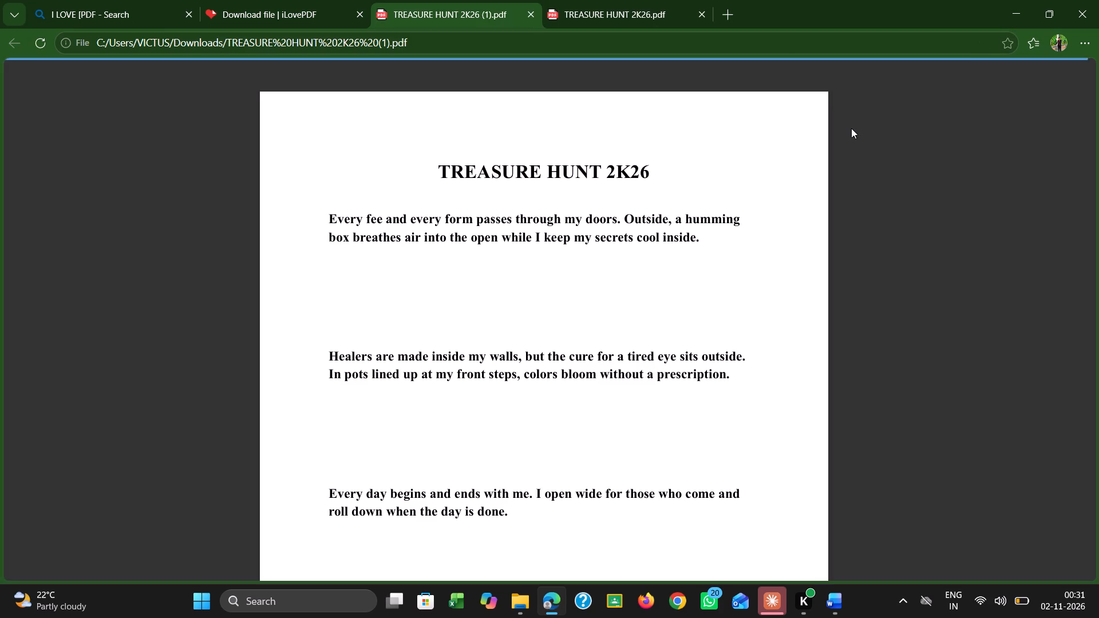
Review the spacing between riddles and the page breaks throughout the TREASURE HUNT 2K26 (1) PDF.
scroll(697, 255, down, 3)
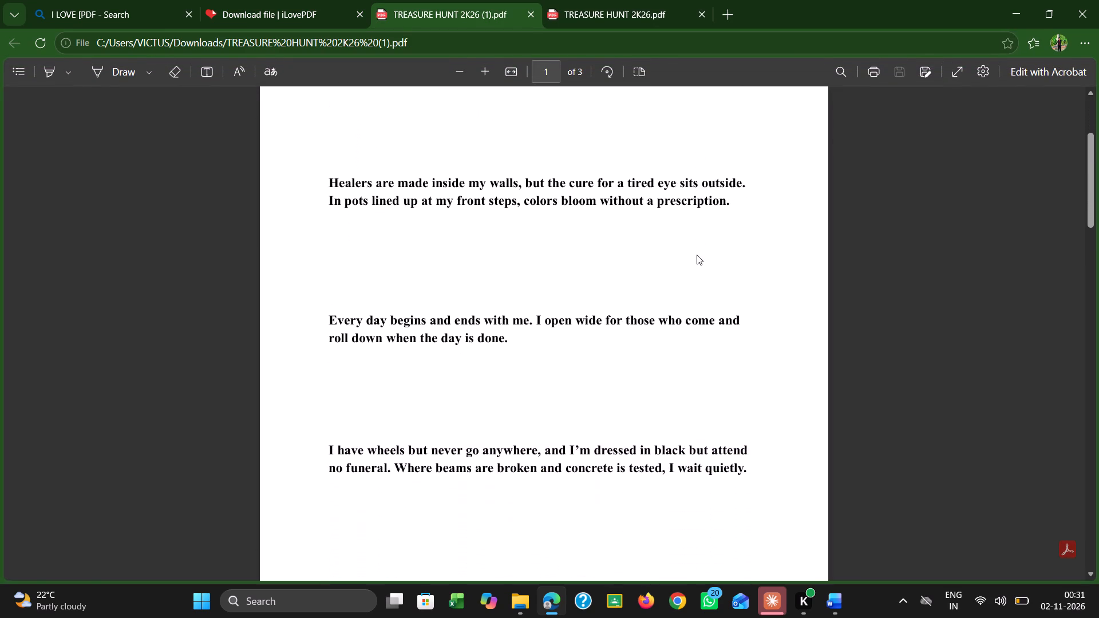
scroll(697, 255, down, 6)
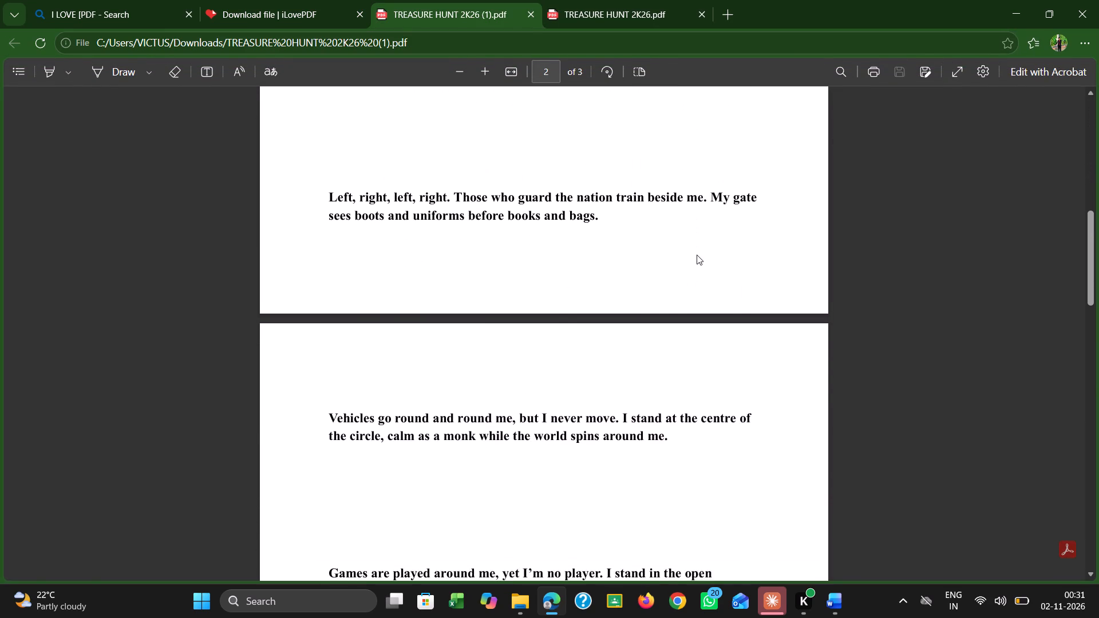
scroll(697, 255, down, 2)
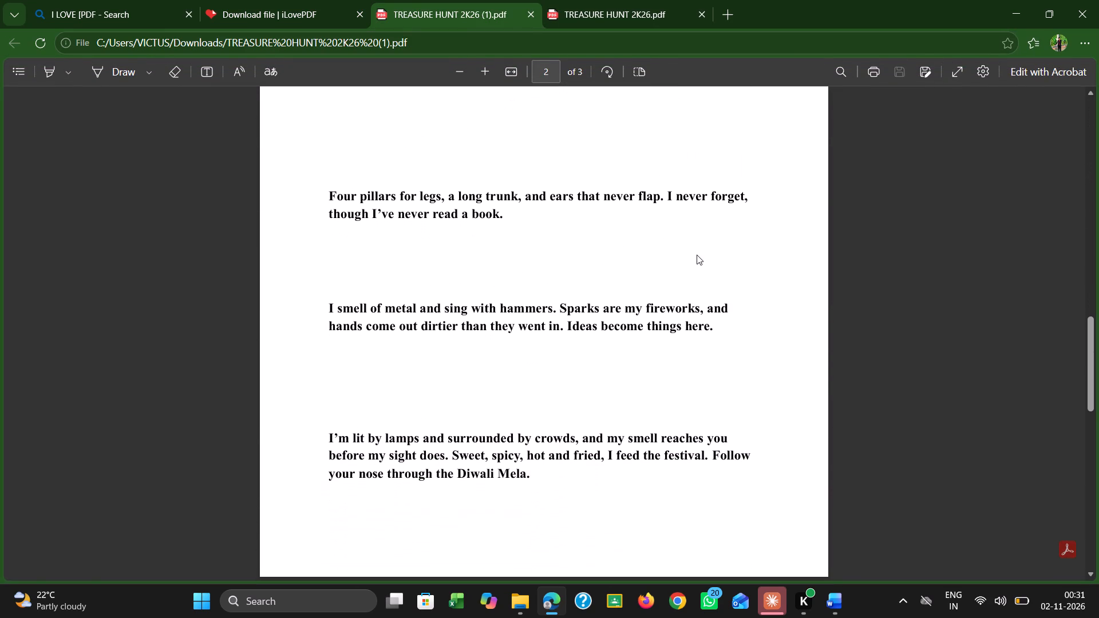
scroll(697, 255, down, 2)
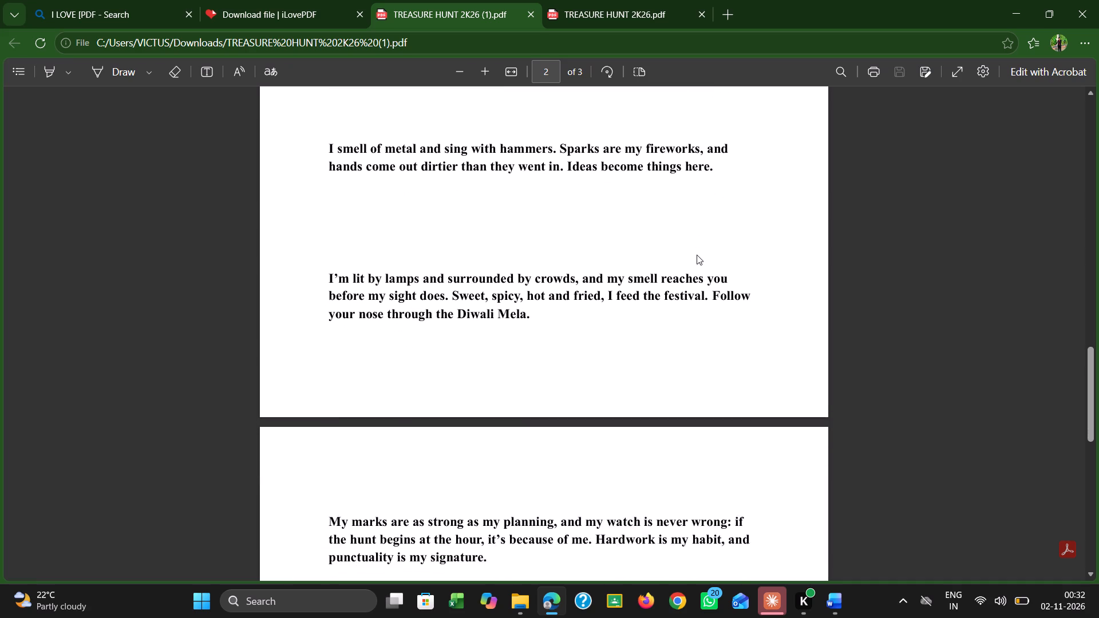
scroll(697, 255, down, 1)
scroll(697, 255, up, 4)
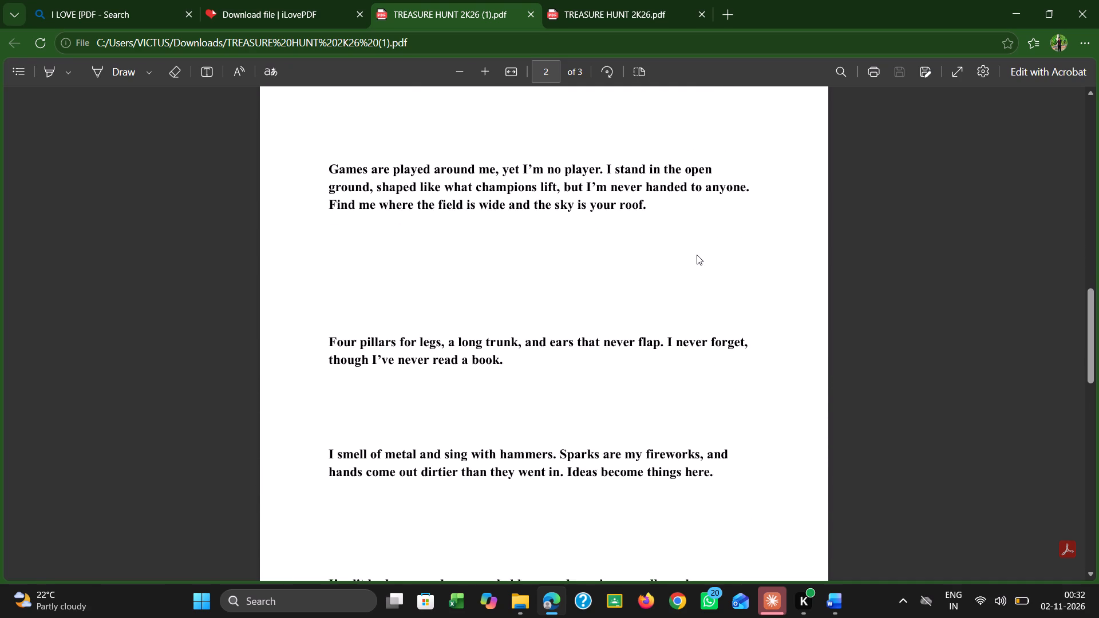
scroll(697, 255, up, 4)
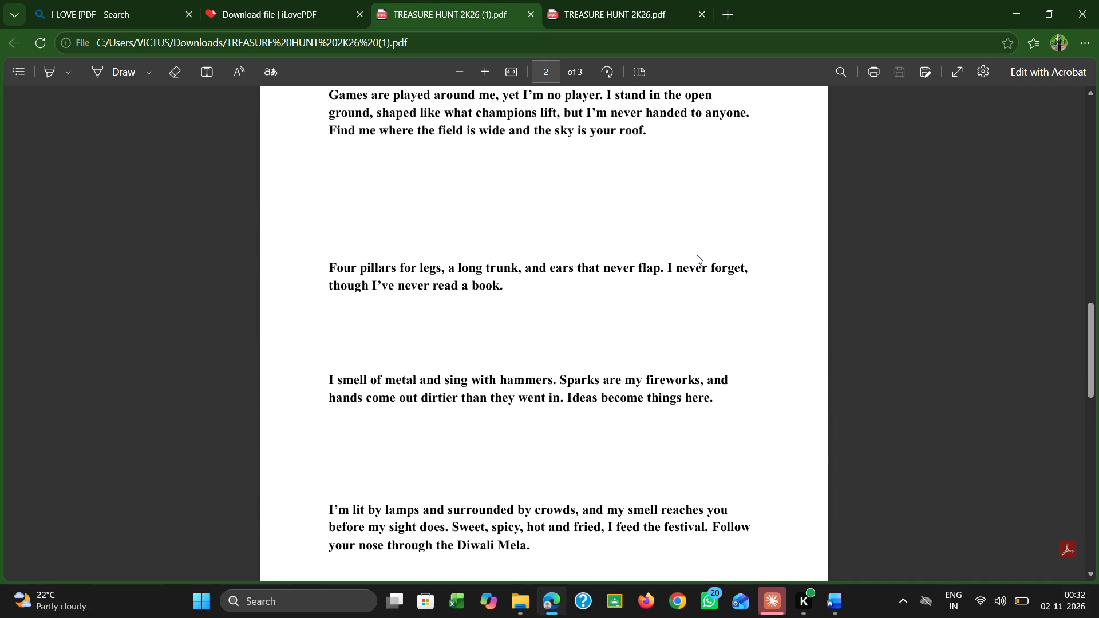
scroll(697, 255, down, 2)
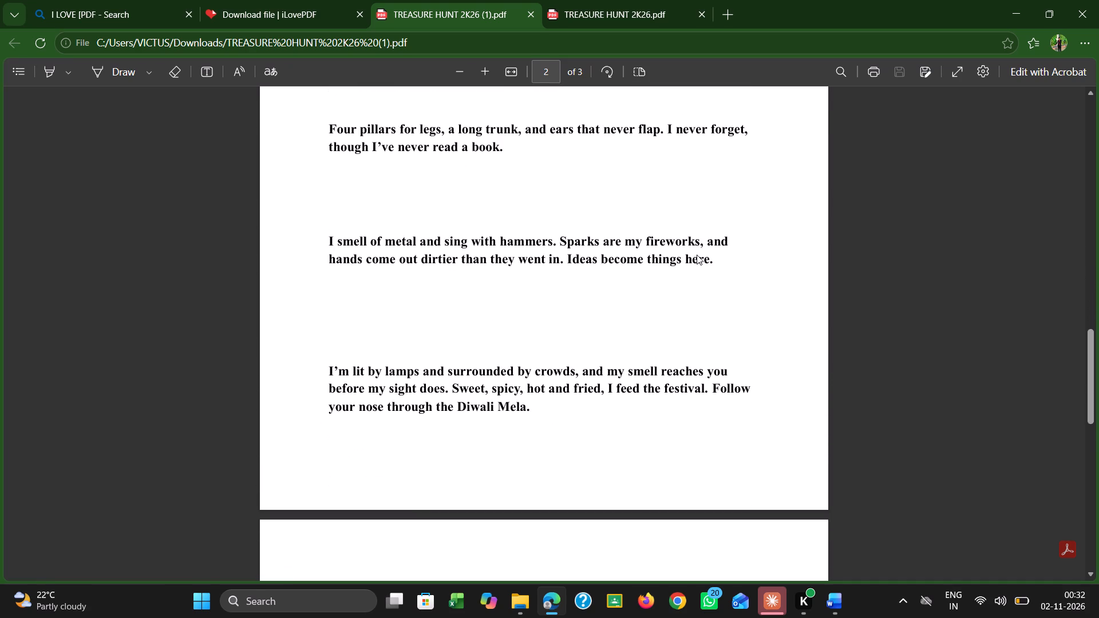
scroll(697, 255, down, 2)
scroll(697, 255, up, 1)
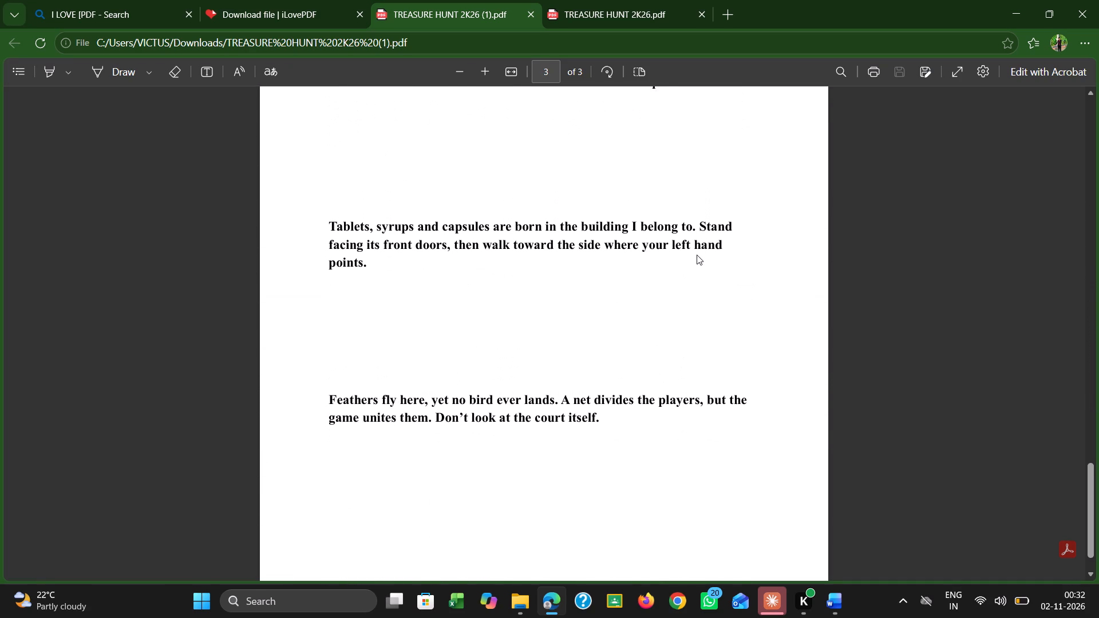
scroll(697, 255, up, 5)
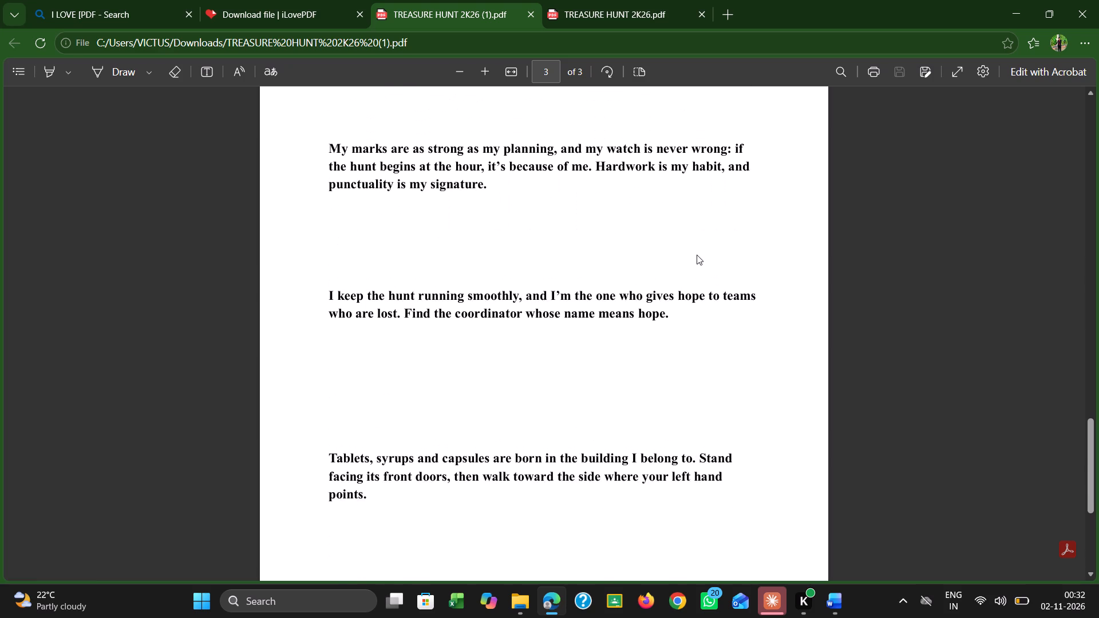
scroll(697, 255, up, 6)
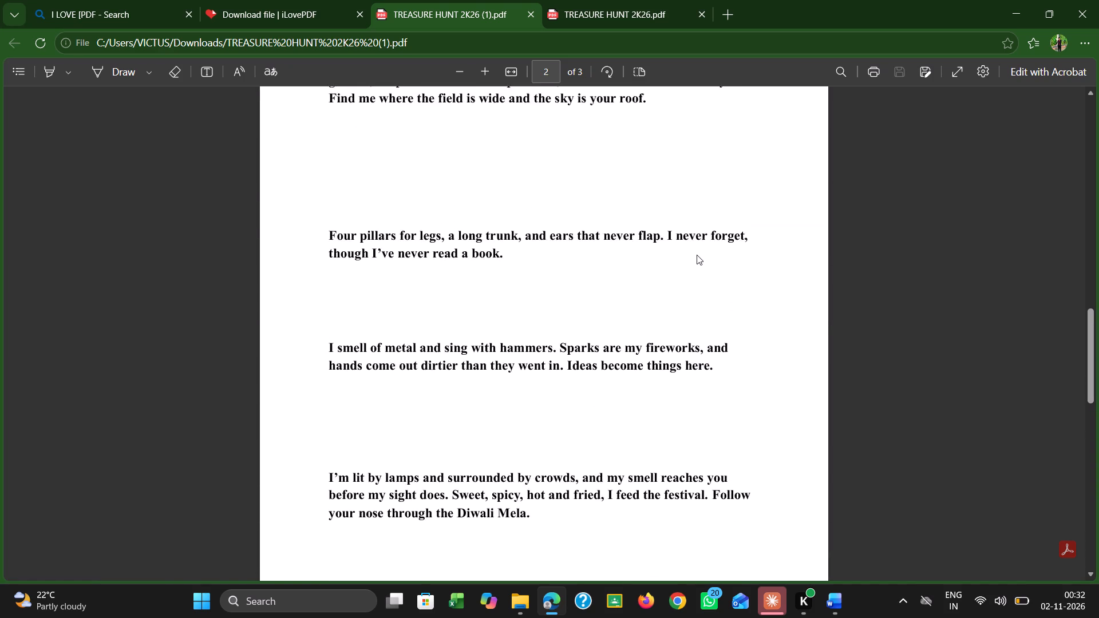
scroll(697, 255, up, 3)
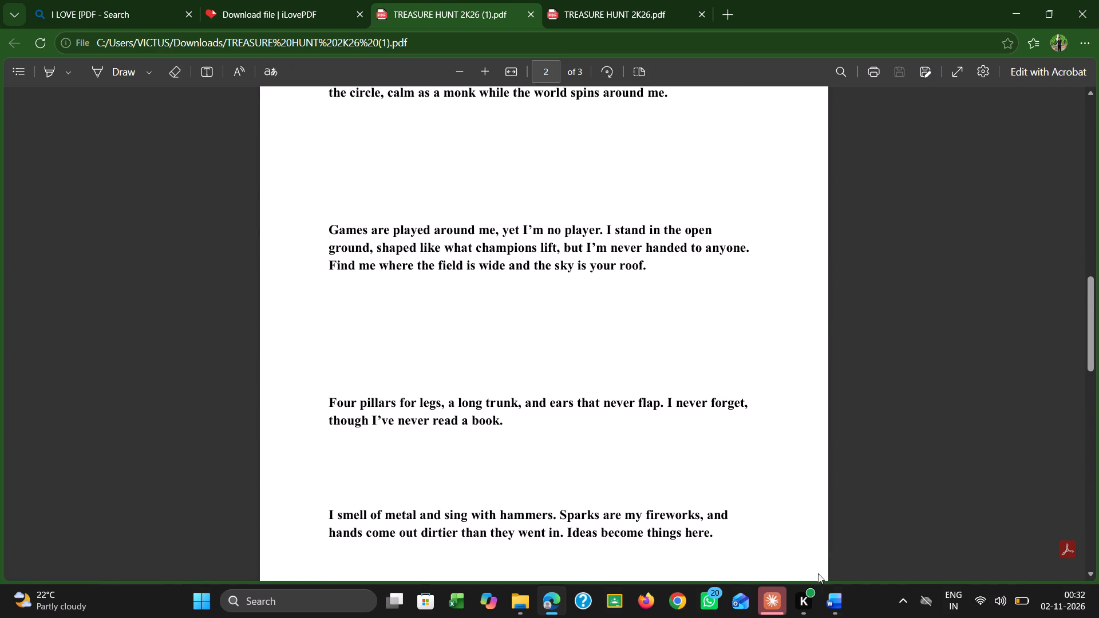
Switch to the Word document and remove one blank line above the riddle starting "Four pillars for legs".
click(834, 606)
scroll(446, 252, up, 3)
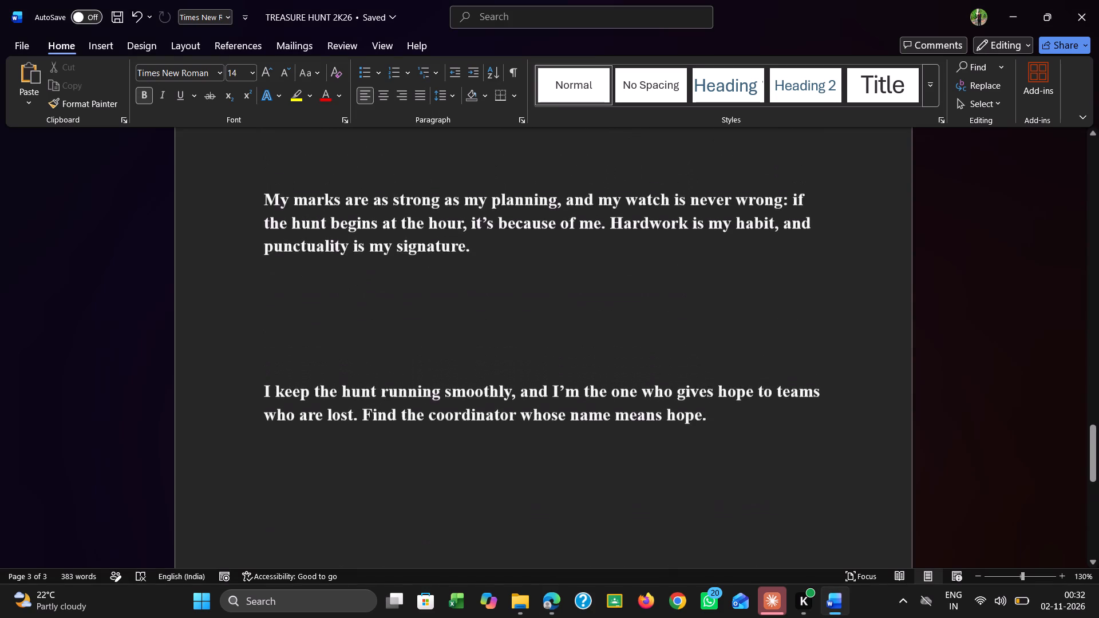
scroll(446, 252, up, 5)
scroll(349, 211, up, 1)
click(315, 238)
key(BackSpace)
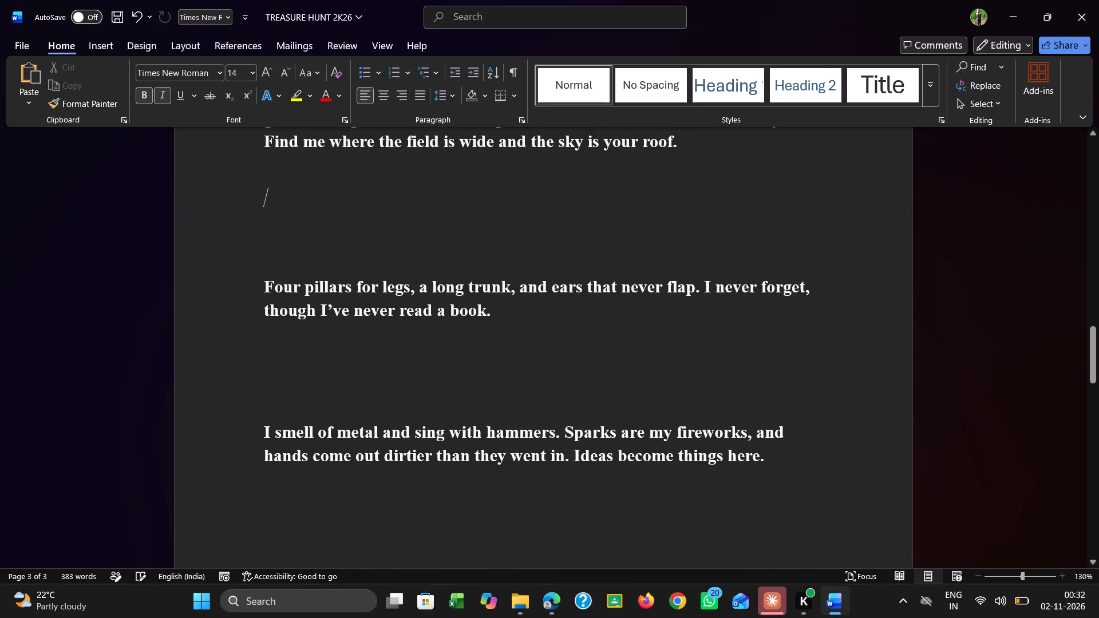
Add one blank line above the riddle starting "I smell of metal" and save the document.
click(270, 368)
key(Return)
key(ctrl+s)
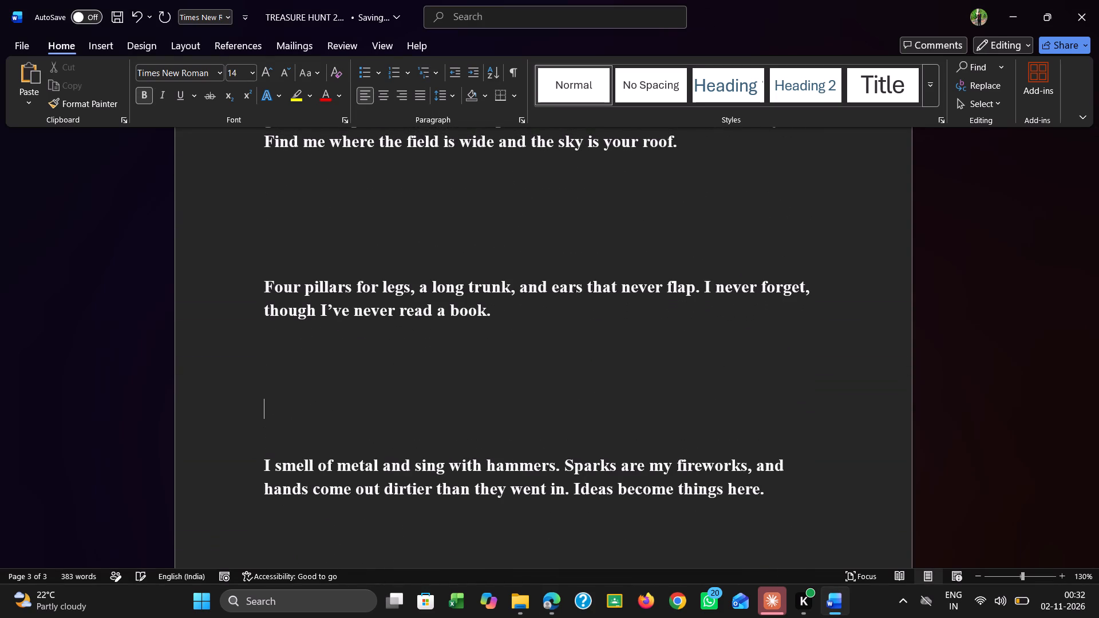
click(541, 598)
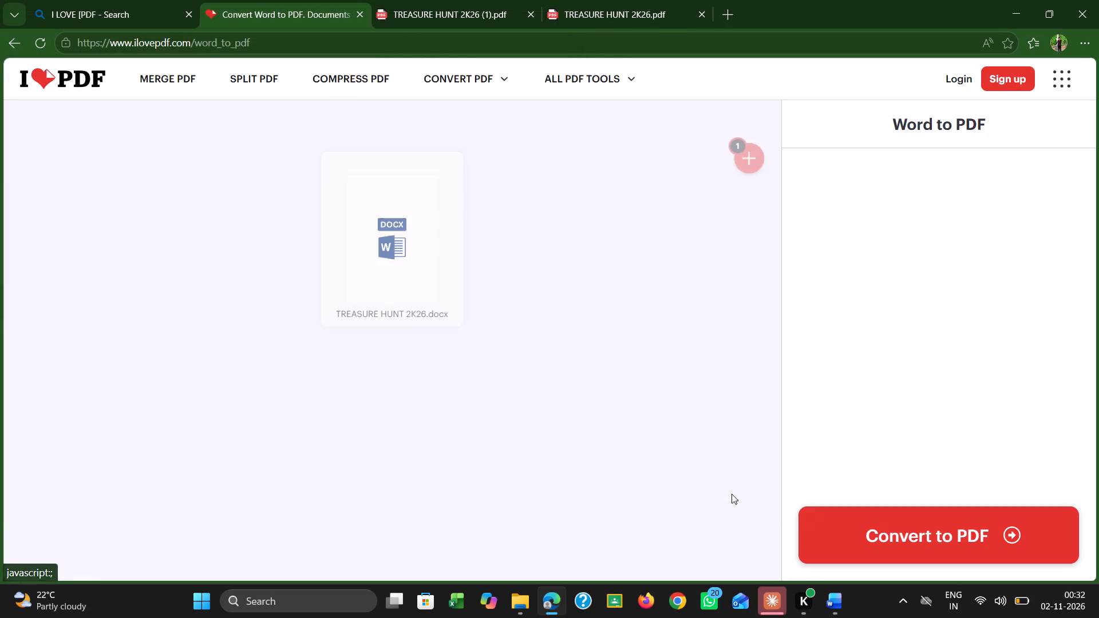
click(843, 537)
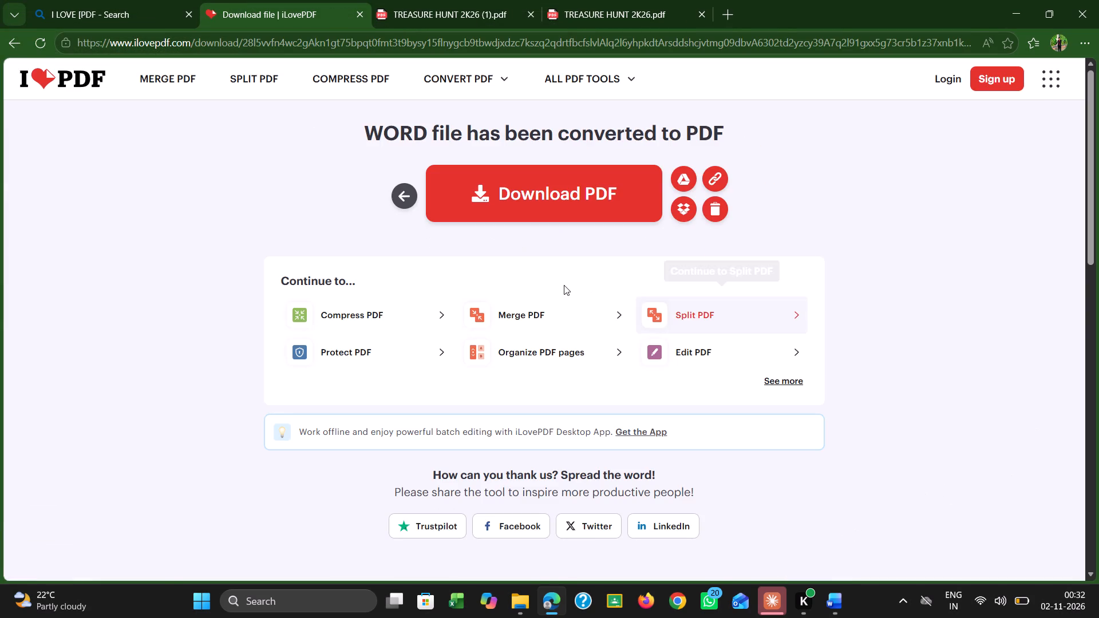
Download the converted PDF and open the new copy to check its riddle spacing through the last page.
click(514, 203)
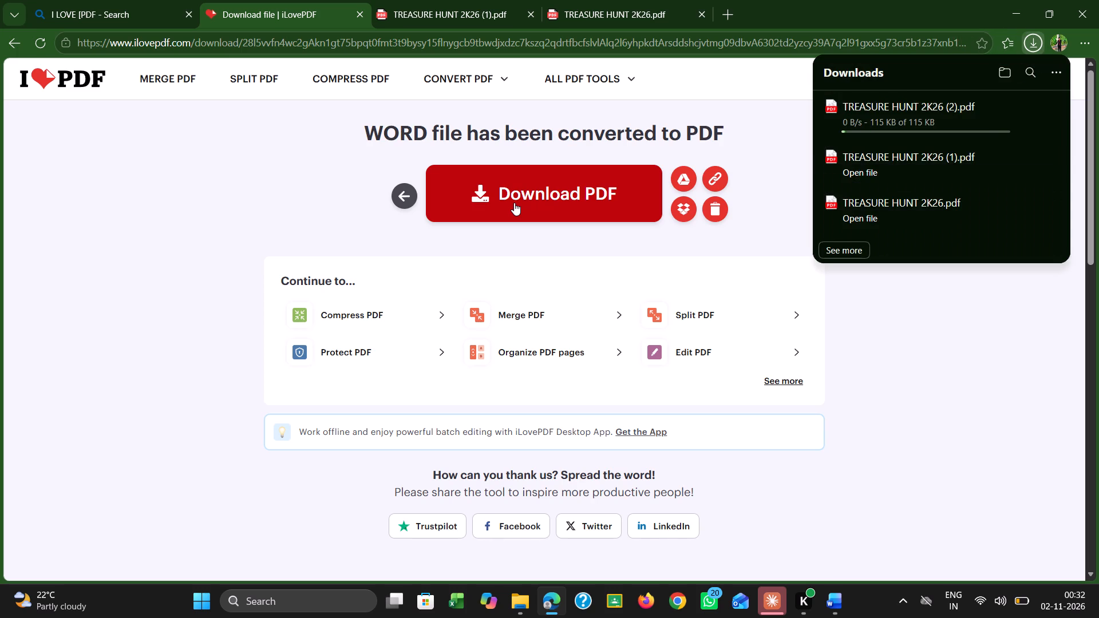
click(872, 114)
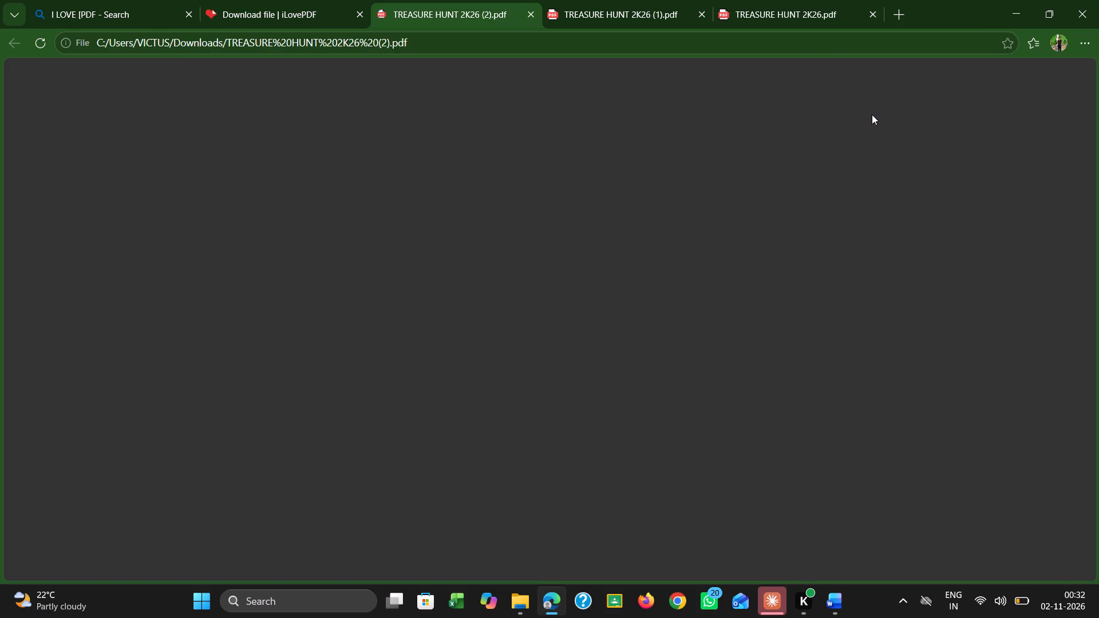
scroll(832, 305, down, 5)
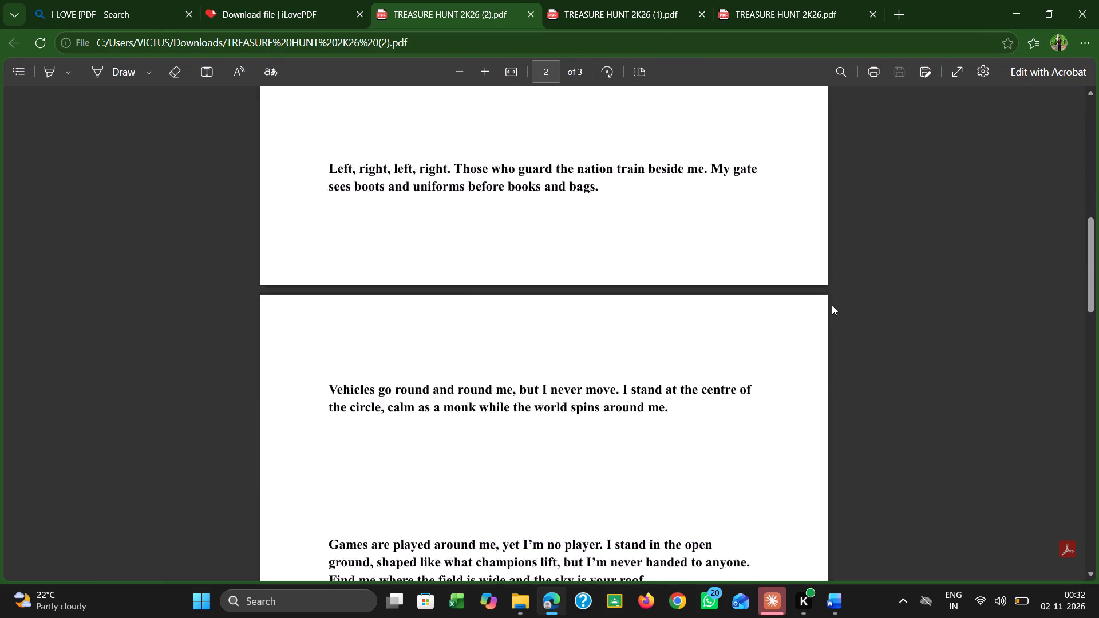
scroll(832, 305, down, 9)
scroll(832, 305, up, 5)
scroll(832, 305, down, 3)
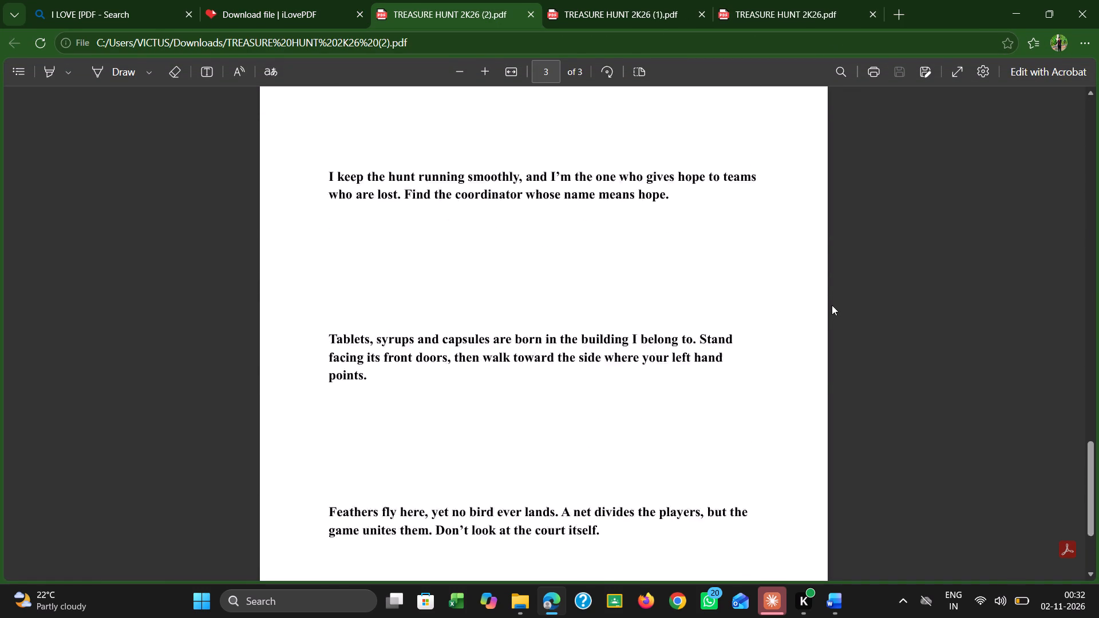
scroll(832, 305, down, 9)
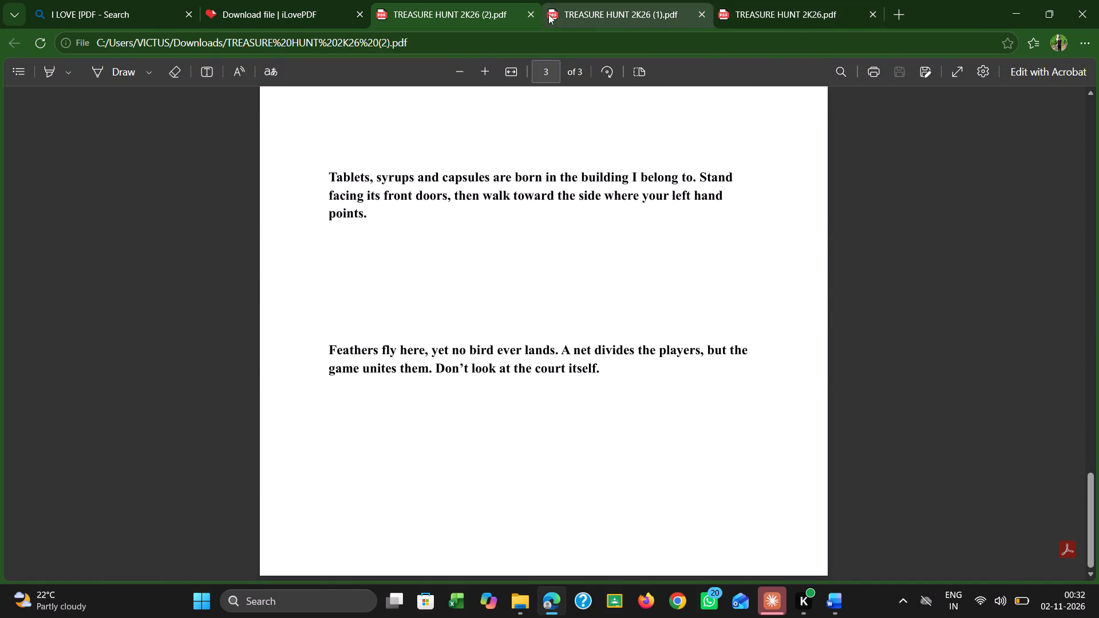
Switch to the Downloads folder in File Explorer and select the TREASURE HUNT 2K26 (2) PDF for a file action.
click(525, 590)
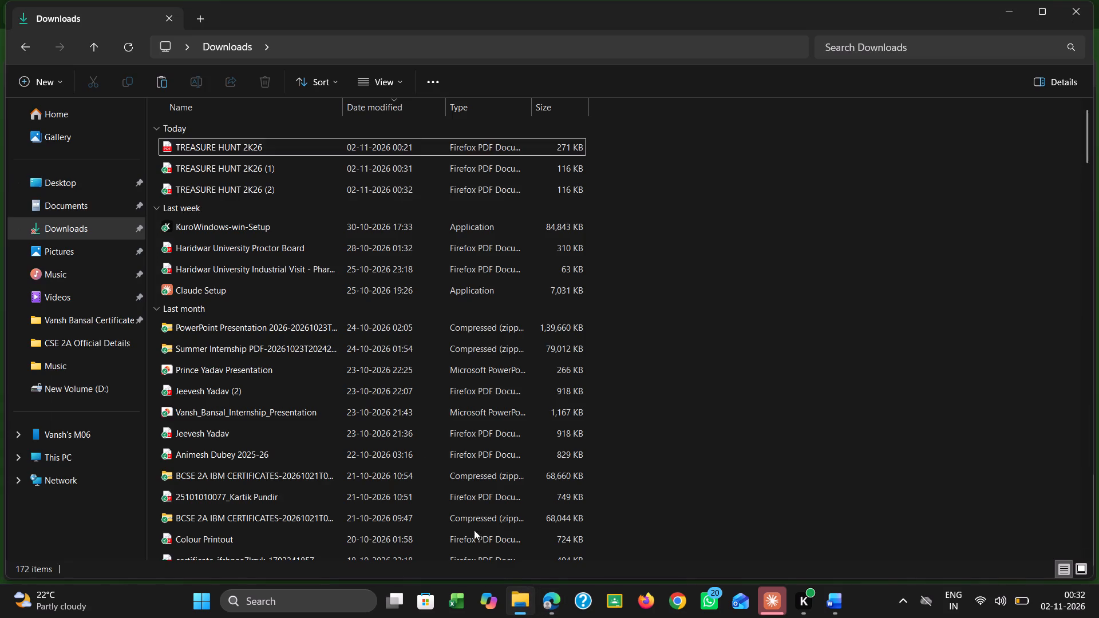
right_click(255, 187)
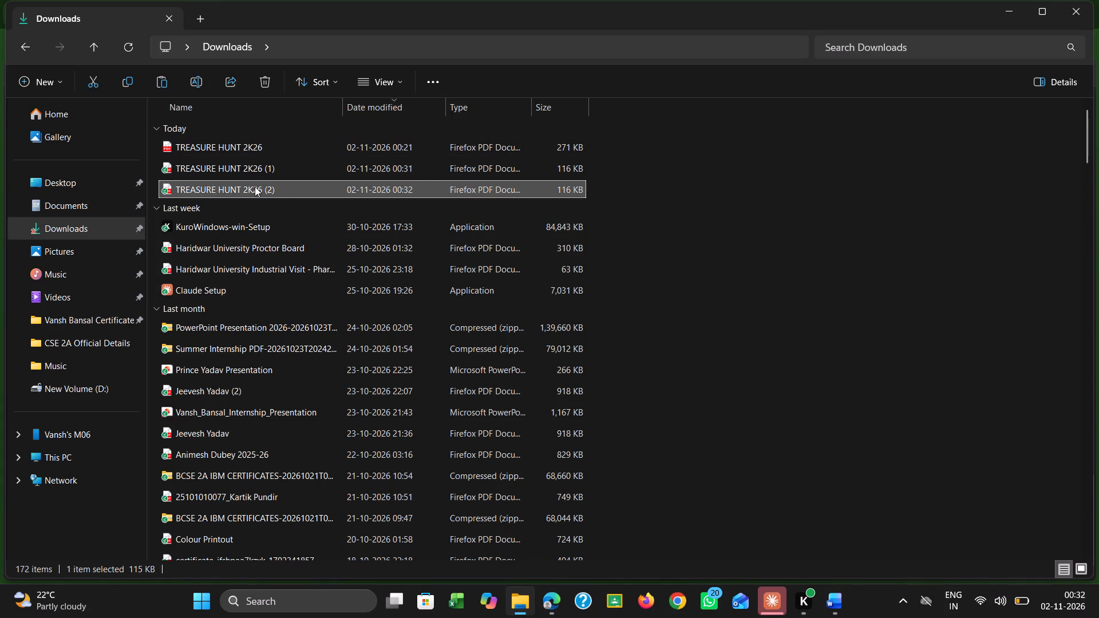
Rename the TREASURE HUNT 2K26 (2) PDF as Treasure Hunt Printing Script.
click(359, 169)
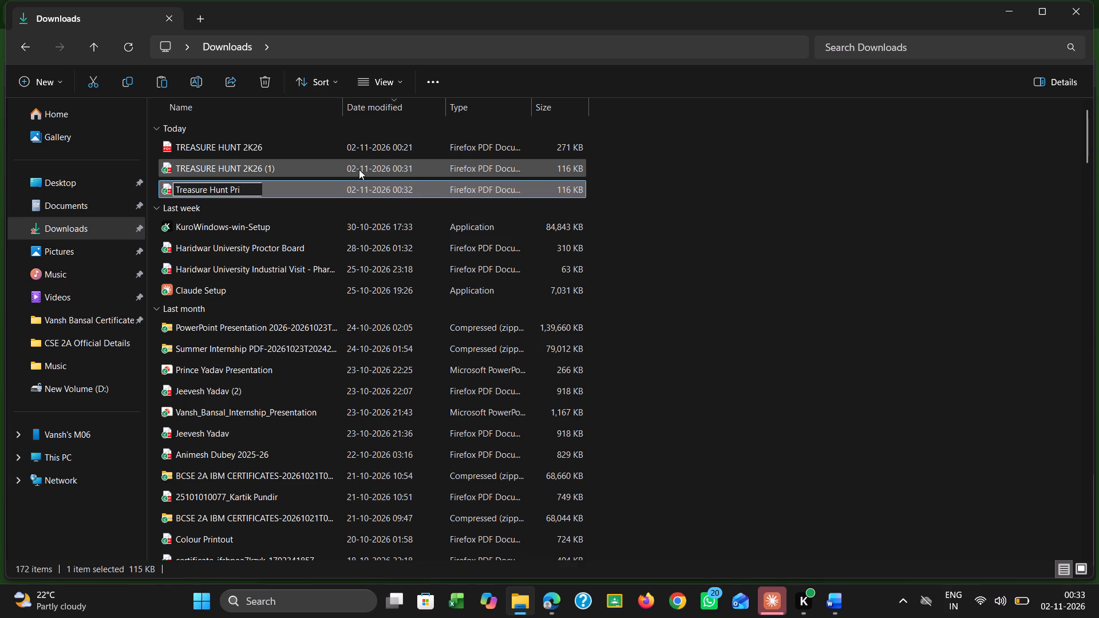
key(BackSpace)
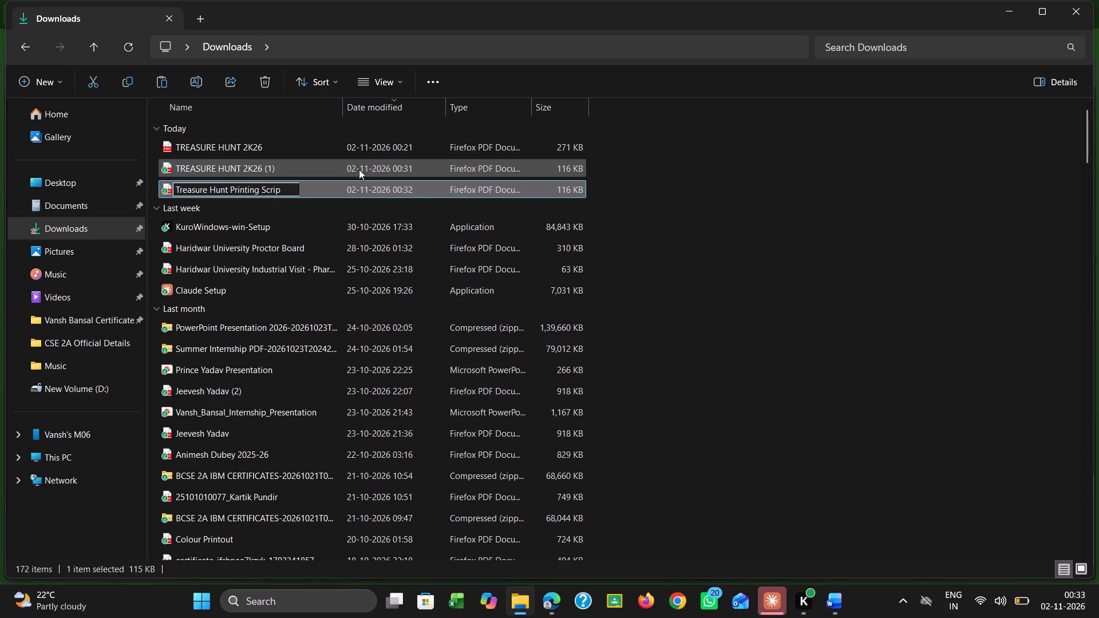